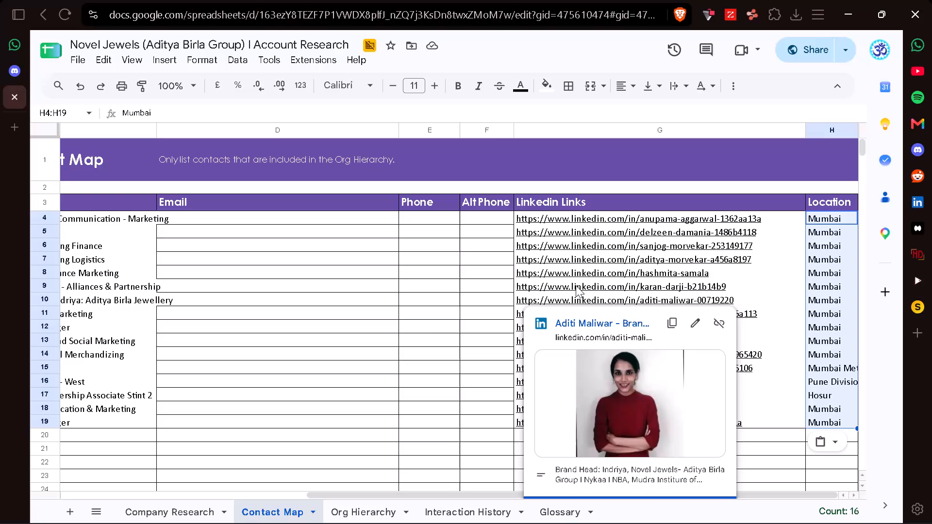
Switch to Excel and close the pipeline_export workbook without saving its changes.
{"action": "left_click", "coordinate": [394, 354]}
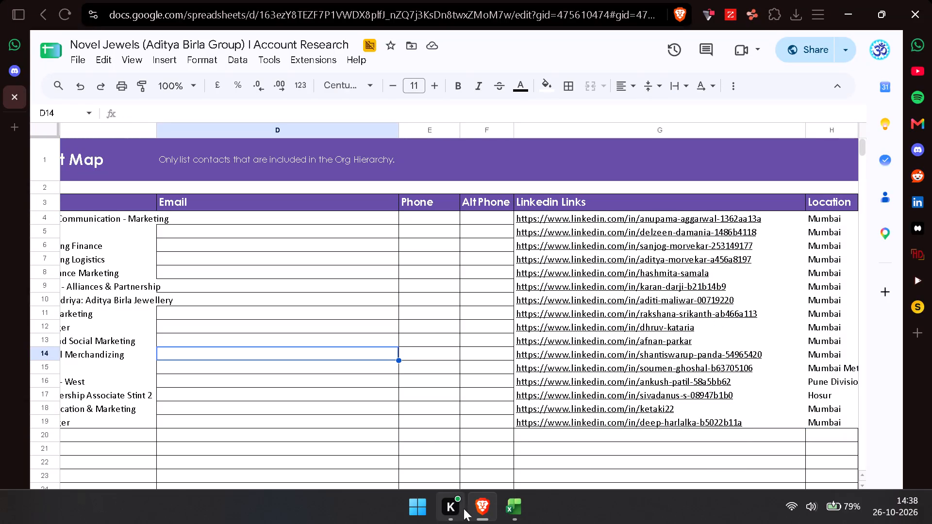
{"action": "left_click", "coordinate": [502, 510]}
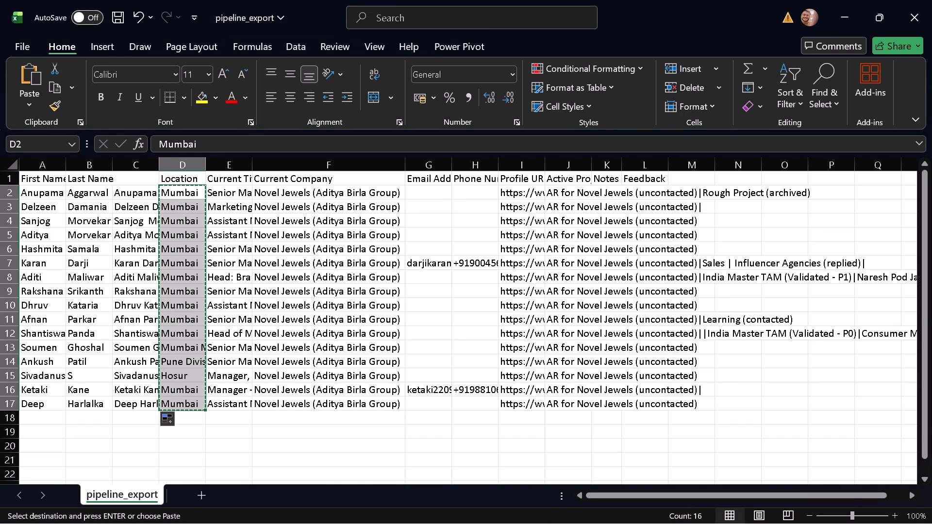
{"action": "left_click", "coordinate": [483, 502]}
{"action": "scroll", "coordinate": [633, 291], "scroll_direction": "left", "scroll_amount": 3}
{"action": "scroll", "coordinate": [633, 291], "scroll_direction": "right", "scroll_amount": 1}
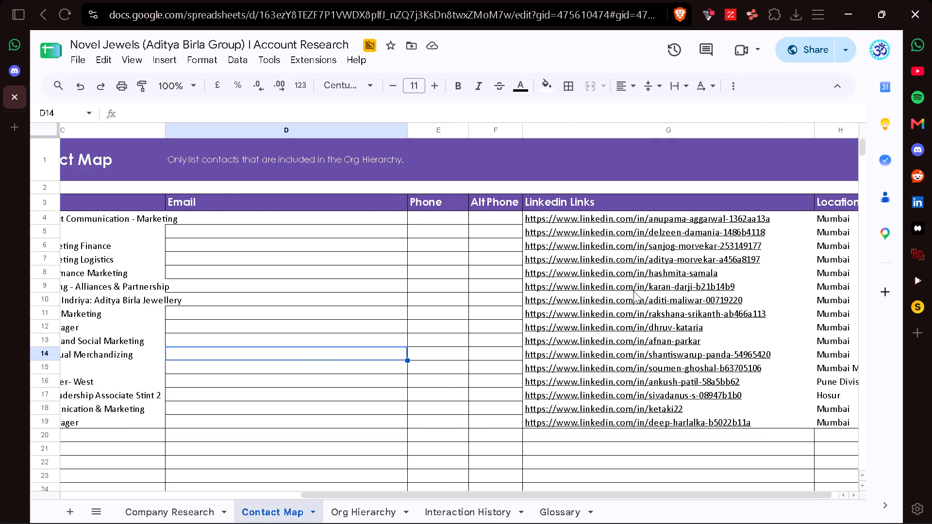
{"action": "scroll", "coordinate": [633, 291], "scroll_direction": "right", "scroll_amount": 7}
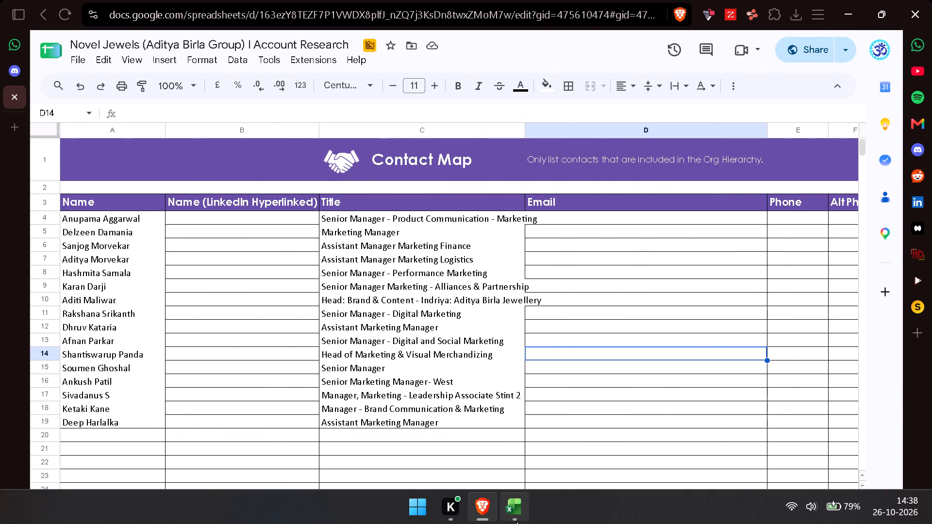
{"action": "left_click", "coordinate": [516, 522]}
{"action": "left_click", "coordinate": [931, 0]}
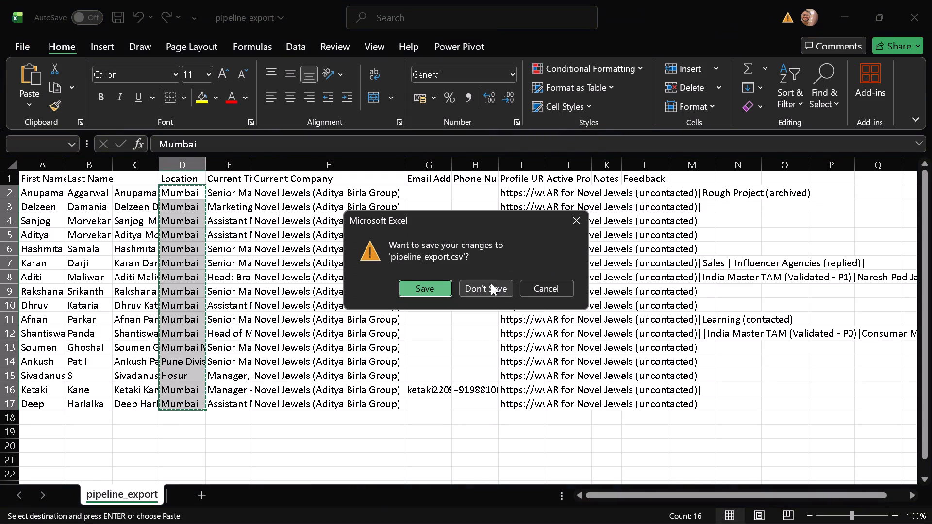
{"action": "left_click", "coordinate": [484, 287]}
Enter the formula =HYPERLINK(G4,A4) in cell B4 of the Contact Map so the first contact's name links to the LinkedIn profile.
{"action": "left_click", "coordinate": [202, 218]}
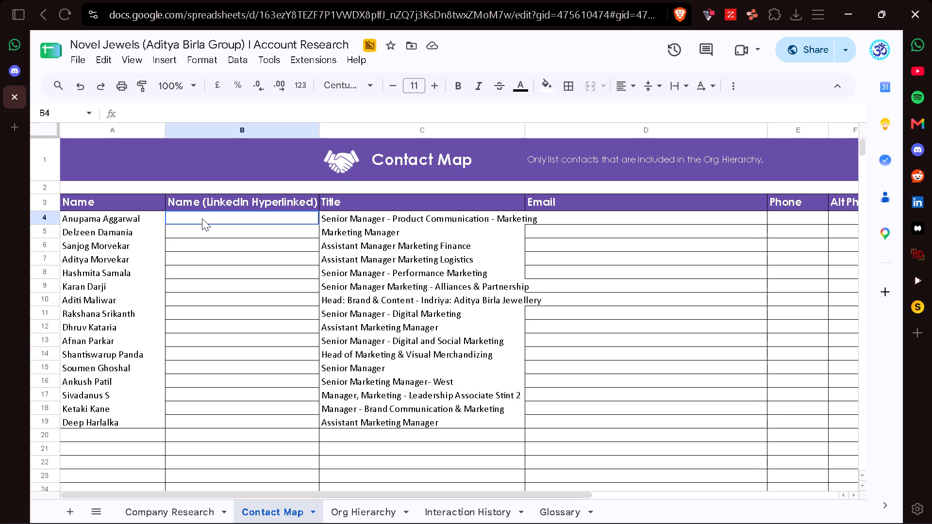
{"action": "type", "text": "=hyp"}
{"action": "left_click", "coordinate": [200, 232]}
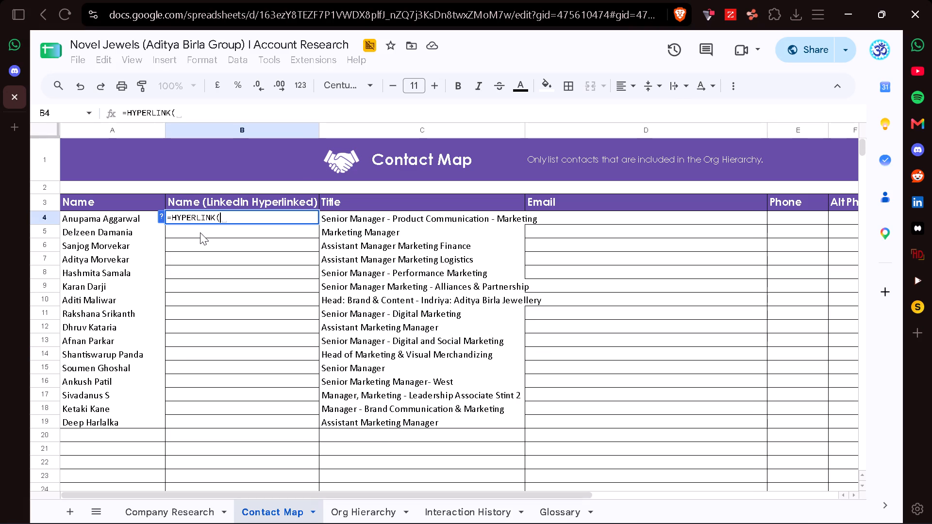
{"action": "scroll", "coordinate": [488, 241], "scroll_direction": "left", "scroll_amount": 5}
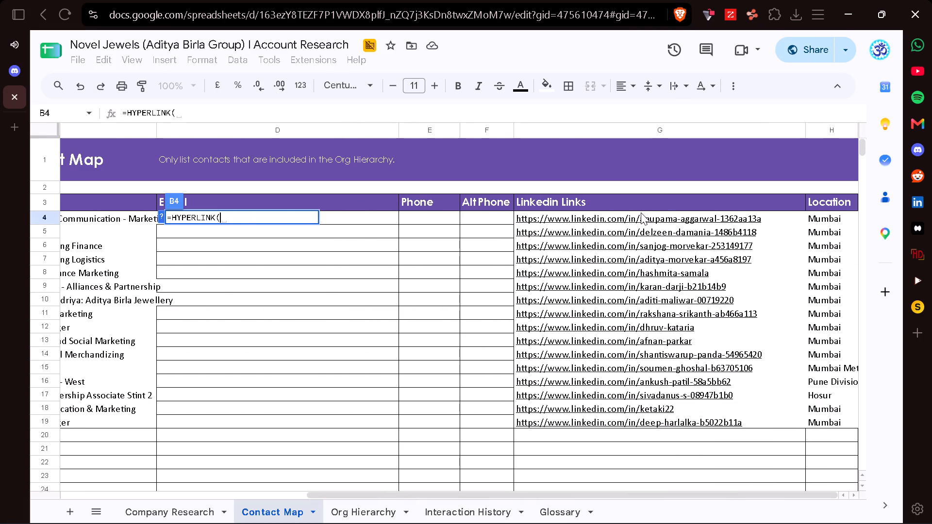
{"action": "left_click", "coordinate": [641, 213]}
{"action": "scroll", "coordinate": [398, 243], "scroll_direction": "right", "scroll_amount": 9}
{"action": "key", "text": "comma"}
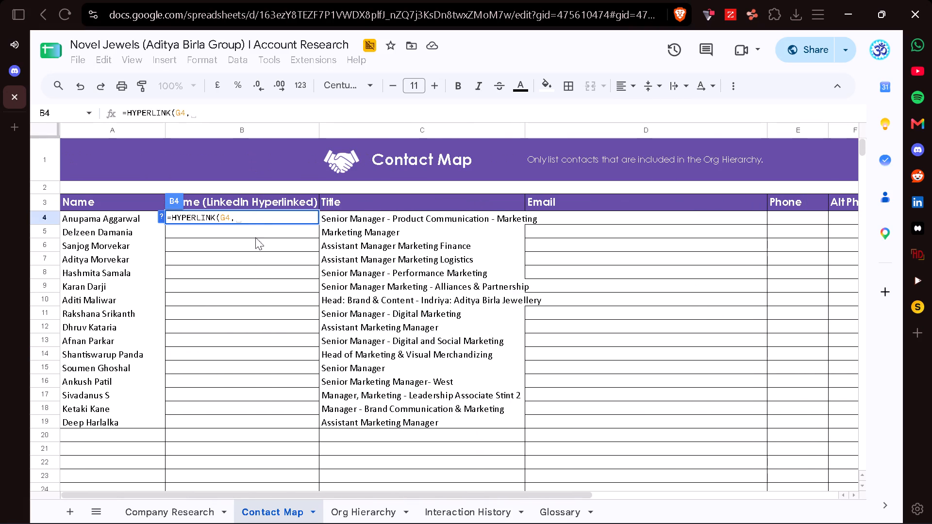
{"action": "left_click", "coordinate": [127, 217]}
{"action": "key", "text": "Return"}
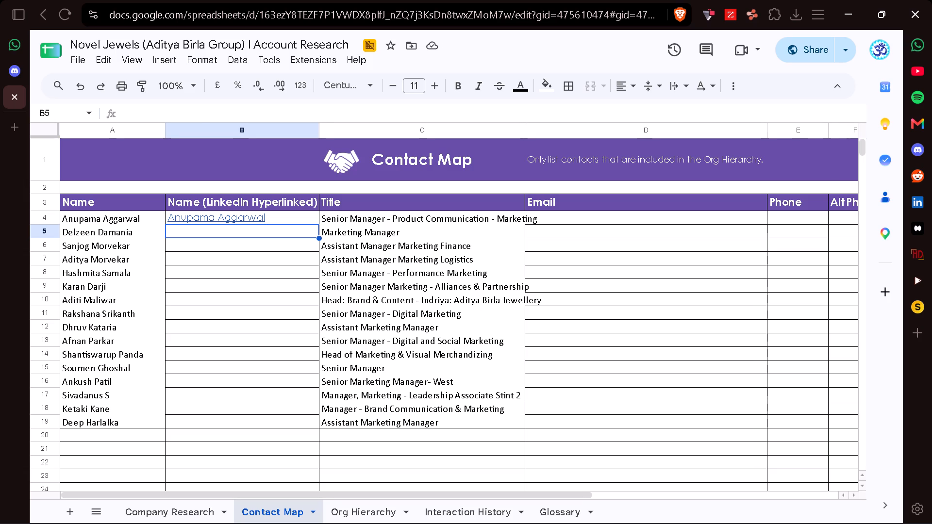
Fill the HYPERLINK formula from B4 down to B19 for all listed contacts.
{"action": "key", "text": "Up"}
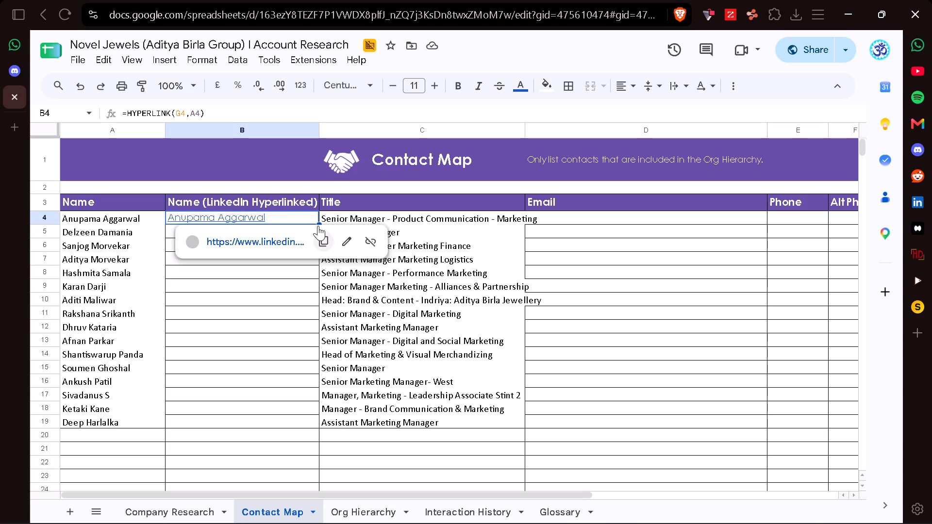
{"action": "left_click_drag", "start_coordinate": [318, 223], "coordinate": [300, 426]}
Set the font of the contact rows A4:H19 to Century Gothic, size 11.
{"action": "scroll", "coordinate": [560, 315], "scroll_direction": "left", "scroll_amount": 3}
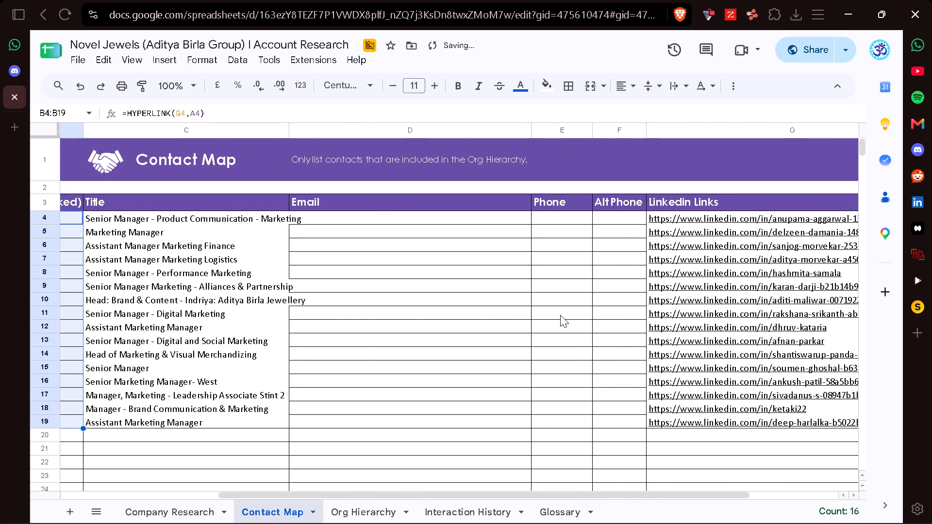
{"action": "scroll", "coordinate": [560, 315], "scroll_direction": "left", "scroll_amount": 5}
{"action": "scroll", "coordinate": [560, 315], "scroll_direction": "right", "scroll_amount": 8}
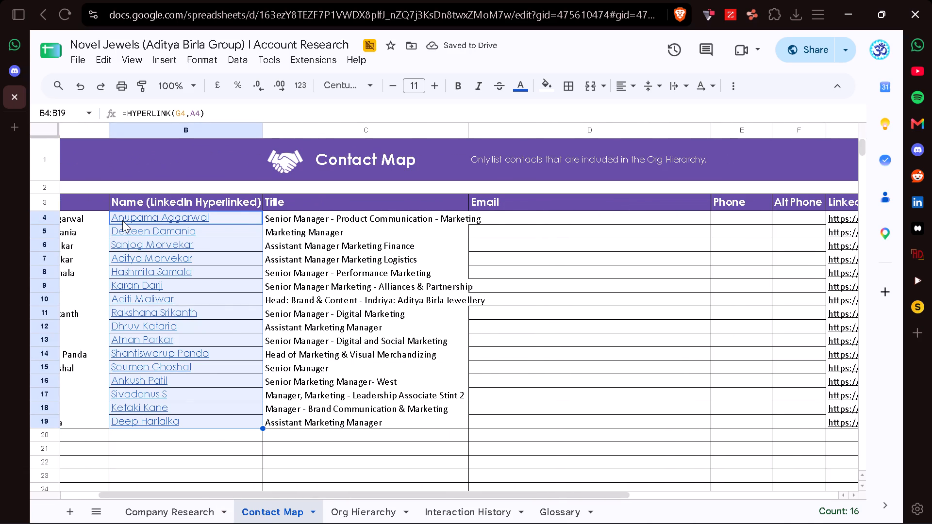
{"action": "left_click", "coordinate": [122, 220]}
{"action": "key", "text": "ctrl+shift+Down"}
{"action": "key", "text": "ctrl+shift+Right"}
{"action": "key", "text": "ctrl+shift+Right"}
{"action": "key", "text": "ctrl+shift+Right"}
{"action": "key", "text": "ctrl+shift+Right"}
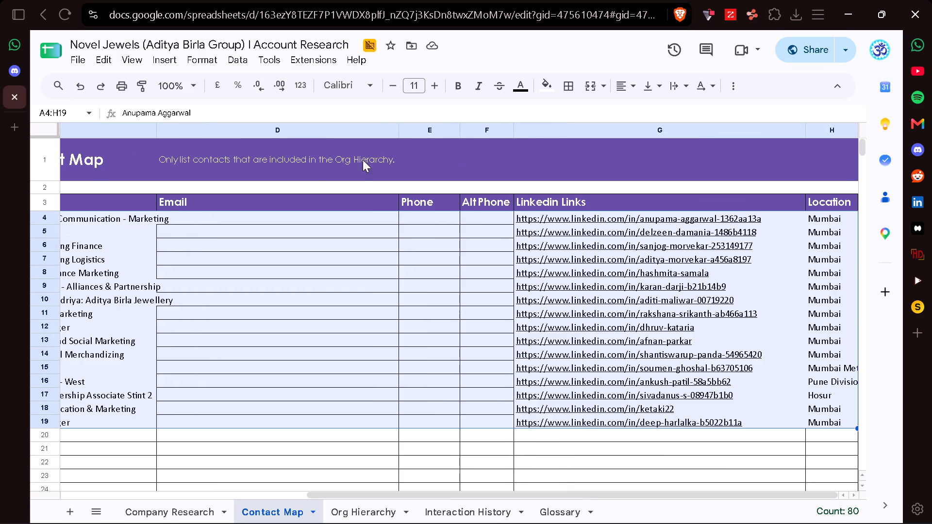
{"action": "left_click", "coordinate": [389, 83]}
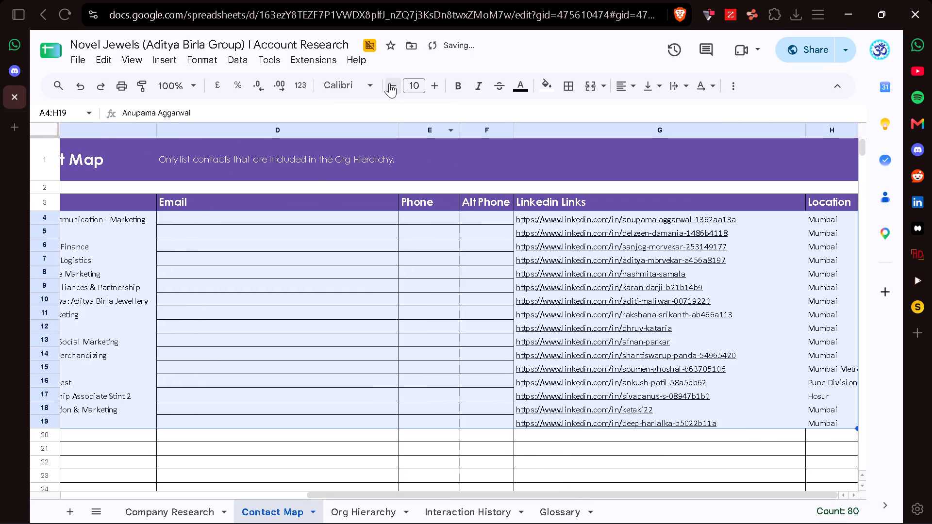
{"action": "left_click", "coordinate": [389, 83]}
{"action": "left_click", "coordinate": [364, 85]}
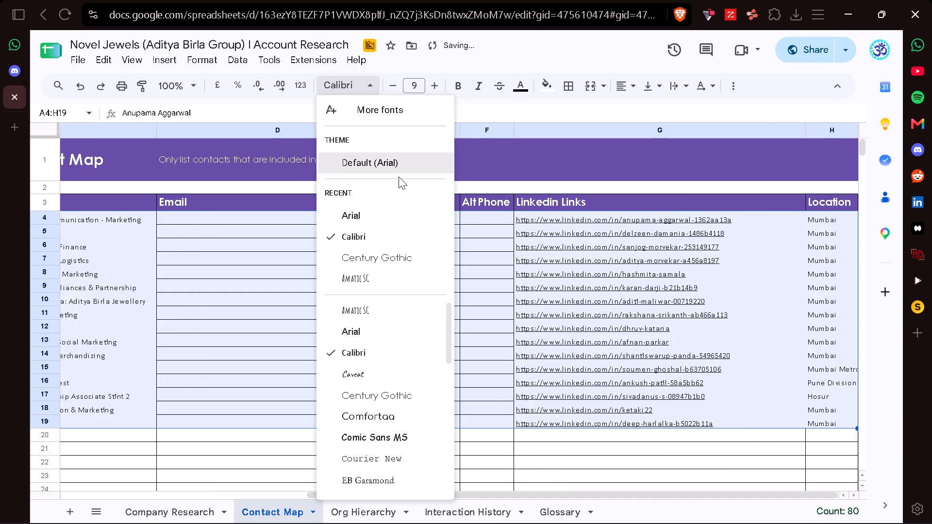
{"action": "left_click", "coordinate": [363, 250]}
{"action": "double_click", "coordinate": [432, 78]}
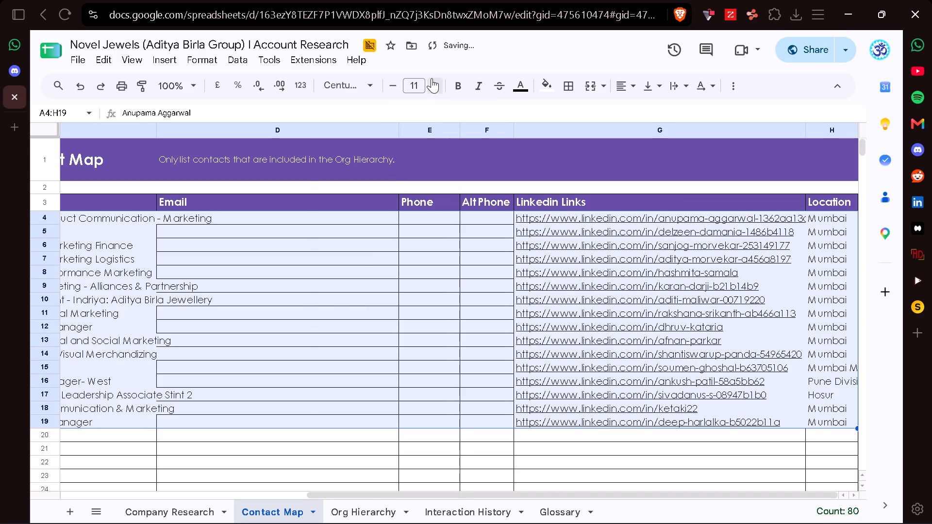
Reset the text colour of contact rows A4:H19 and apply borders around all their cells.
{"action": "left_click", "coordinate": [521, 81]}
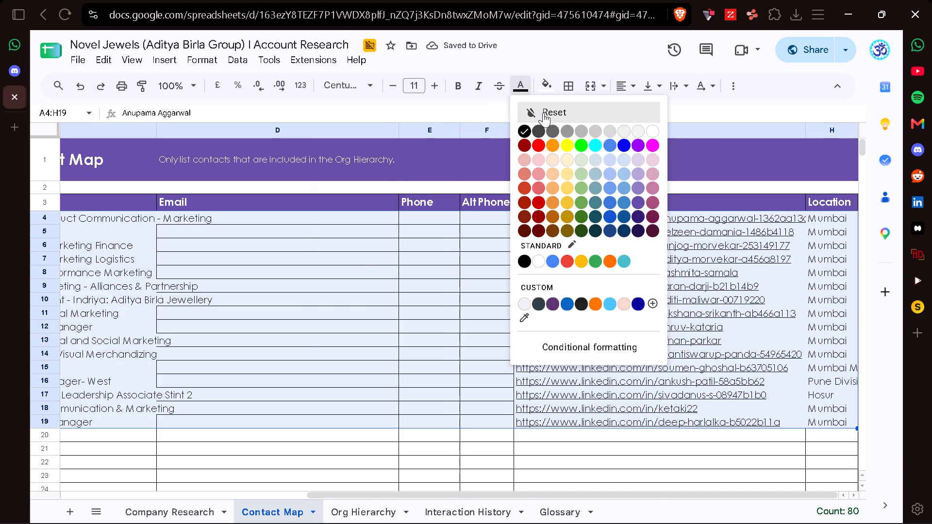
{"action": "left_click", "coordinate": [543, 113]}
{"action": "left_click_drag", "start_coordinate": [564, 79], "coordinate": [580, 109]}
{"action": "left_click", "coordinate": [580, 109]}
Align the text in contact rows A4:H19 vertically to the middle of the cells.
{"action": "left_click_drag", "start_coordinate": [653, 78], "coordinate": [668, 104]}
{"action": "left_click", "coordinate": [668, 104]}
{"action": "scroll", "coordinate": [417, 297], "scroll_direction": "right", "scroll_amount": 4}
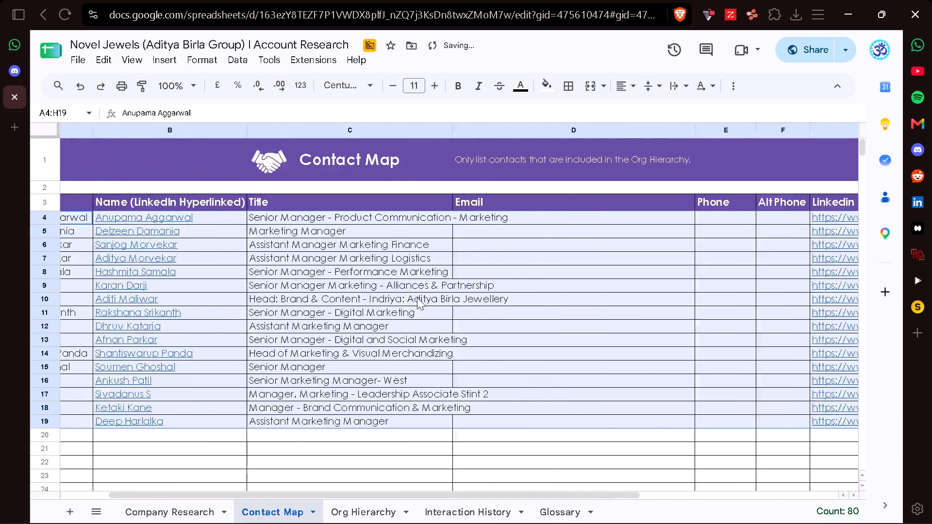
{"action": "scroll", "coordinate": [417, 297], "scroll_direction": "right", "scroll_amount": 3}
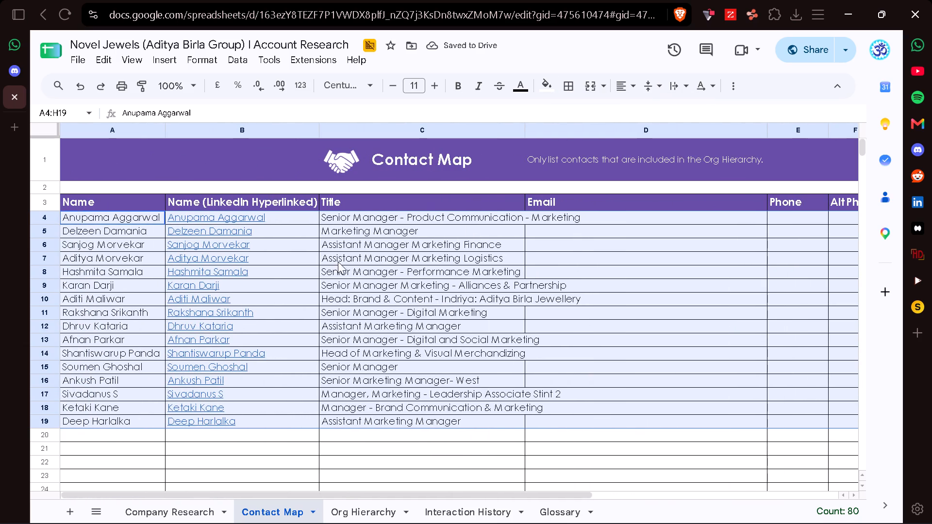
{"action": "scroll", "coordinate": [303, 318], "scroll_direction": "down", "scroll_amount": 2}
{"action": "left_click", "coordinate": [122, 326]}
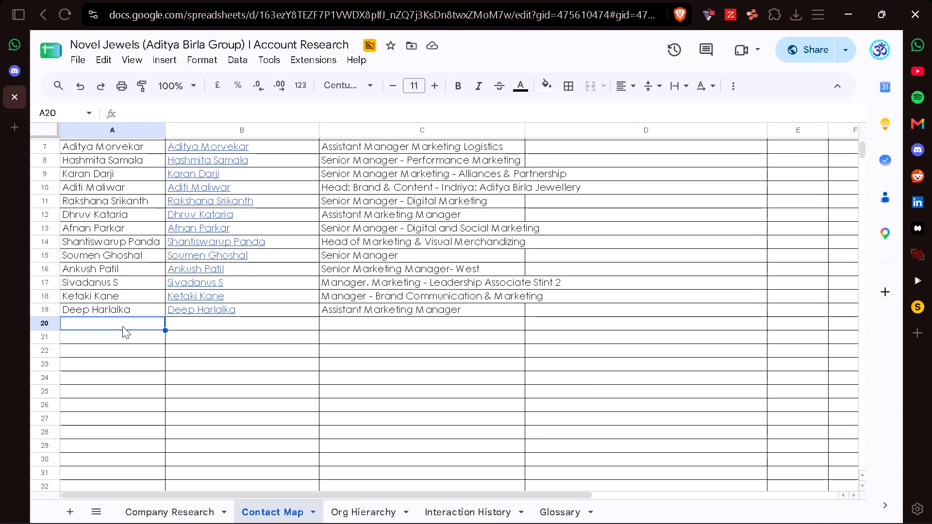
Find the most recent Outreach Google Sheet by searching the browser history for "outr" and open it, dismissing the account notice.
{"action": "left_click", "coordinate": [16, 119]}
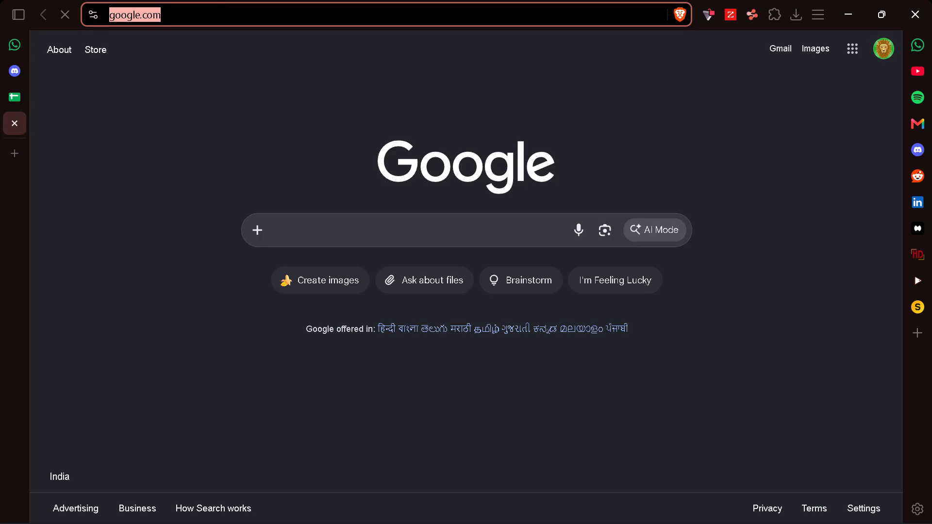
{"action": "key", "text": "ctrl+h"}
{"action": "type", "text": "outr"}
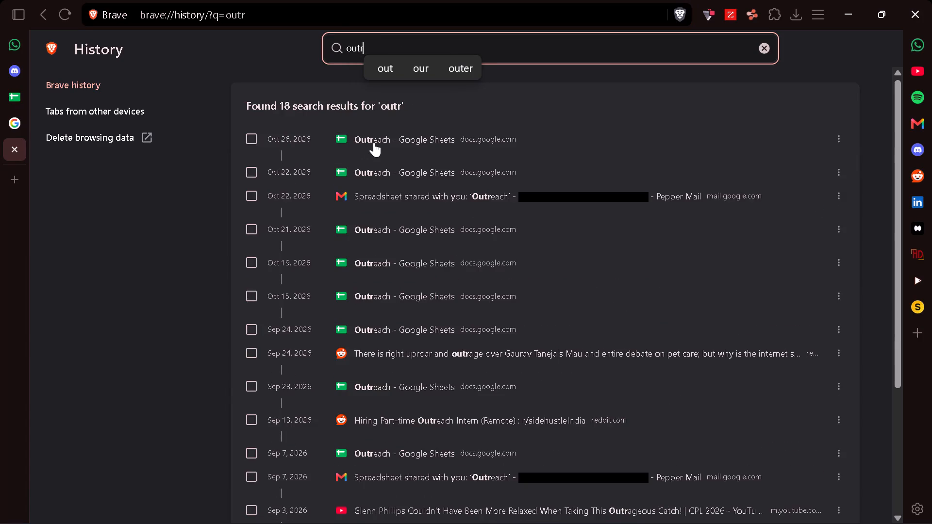
{"action": "left_click", "coordinate": [374, 142]}
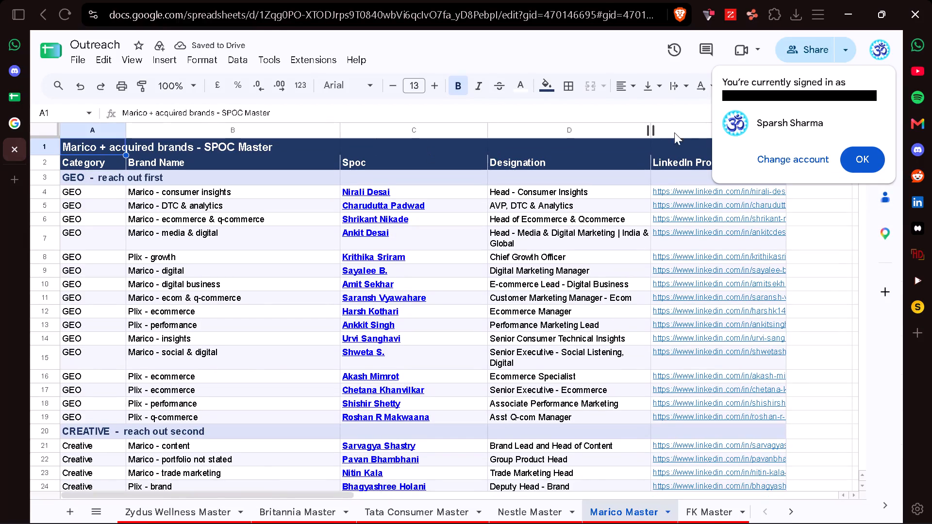
{"action": "left_click", "coordinate": [860, 164]}
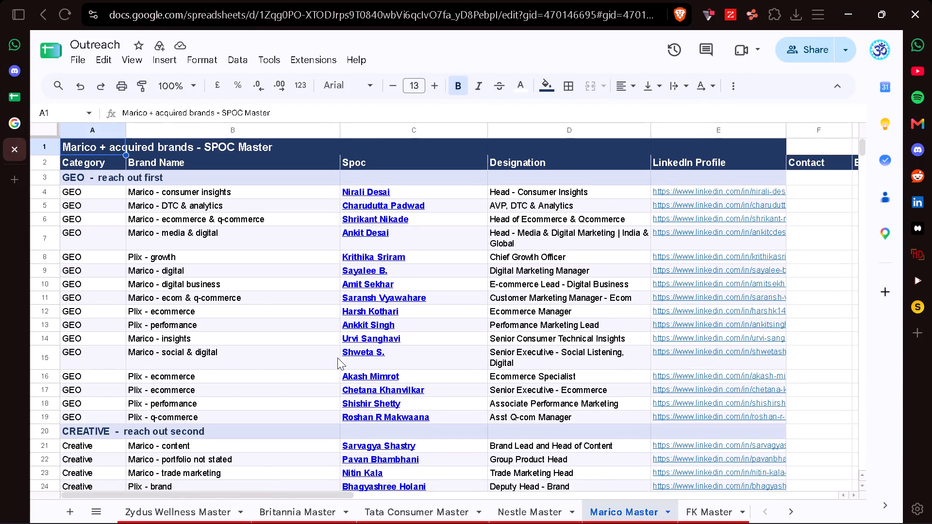
Look through the Marico Master sheet to examine how its GEO and Creative contacts are organised.
{"action": "scroll", "coordinate": [436, 350], "scroll_direction": "down", "scroll_amount": 7}
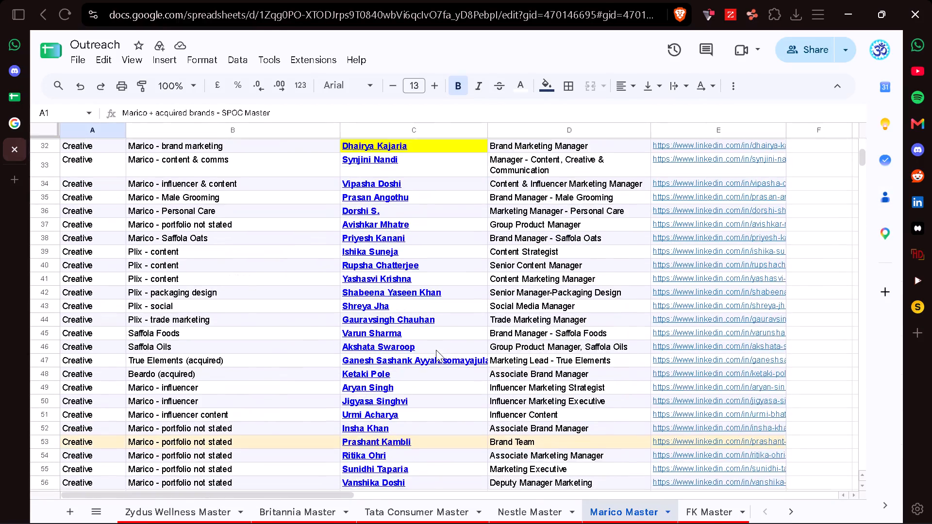
{"action": "scroll", "coordinate": [436, 350], "scroll_direction": "down", "scroll_amount": 3}
{"action": "scroll", "coordinate": [436, 350], "scroll_direction": "up", "scroll_amount": 2}
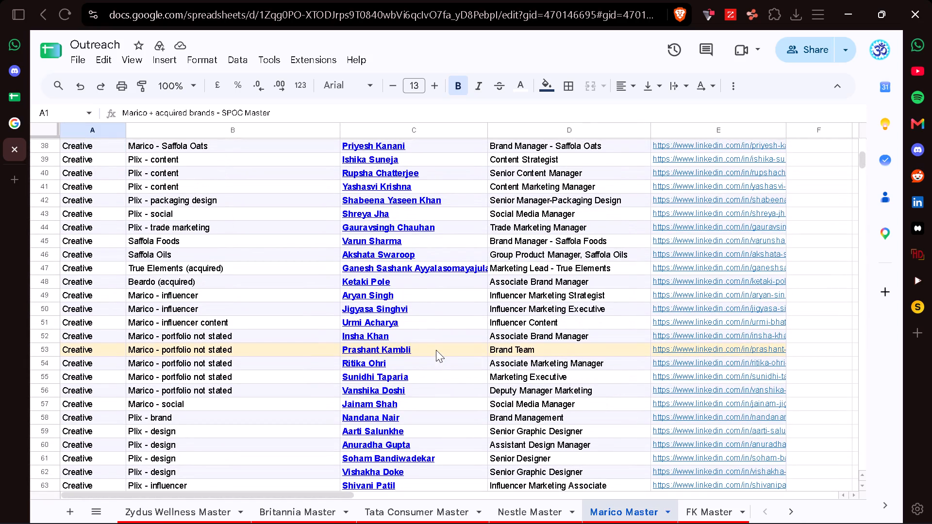
{"action": "scroll", "coordinate": [436, 350], "scroll_direction": "up", "scroll_amount": 1}
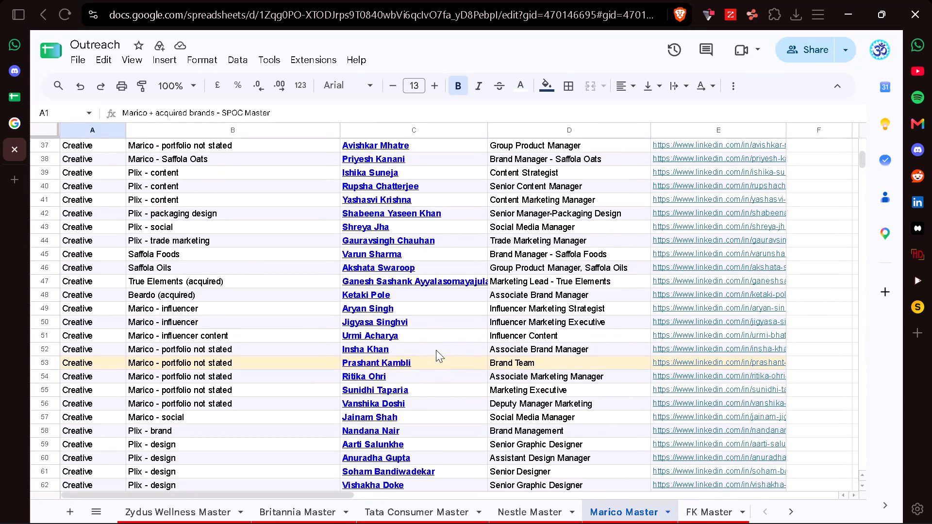
{"action": "scroll", "coordinate": [436, 350], "scroll_direction": "up", "scroll_amount": 6}
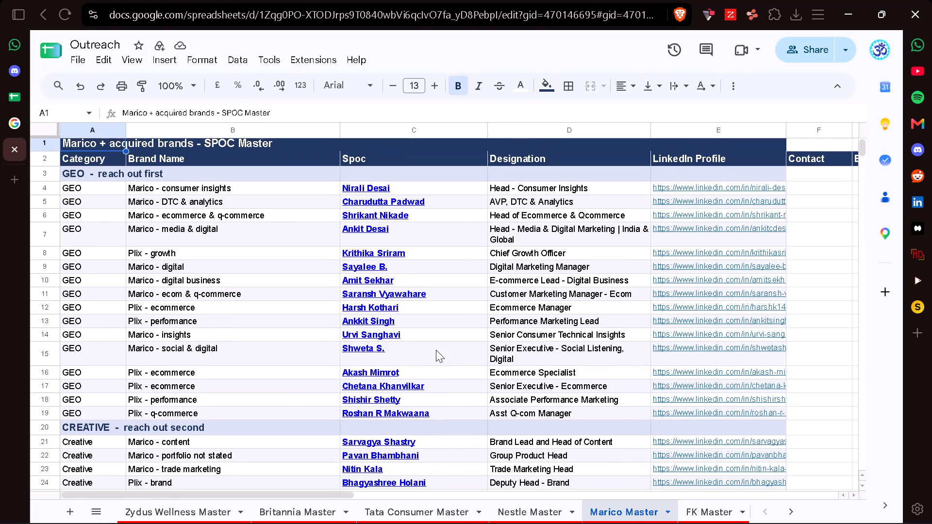
{"action": "scroll", "coordinate": [436, 350], "scroll_direction": "up", "scroll_amount": 1}
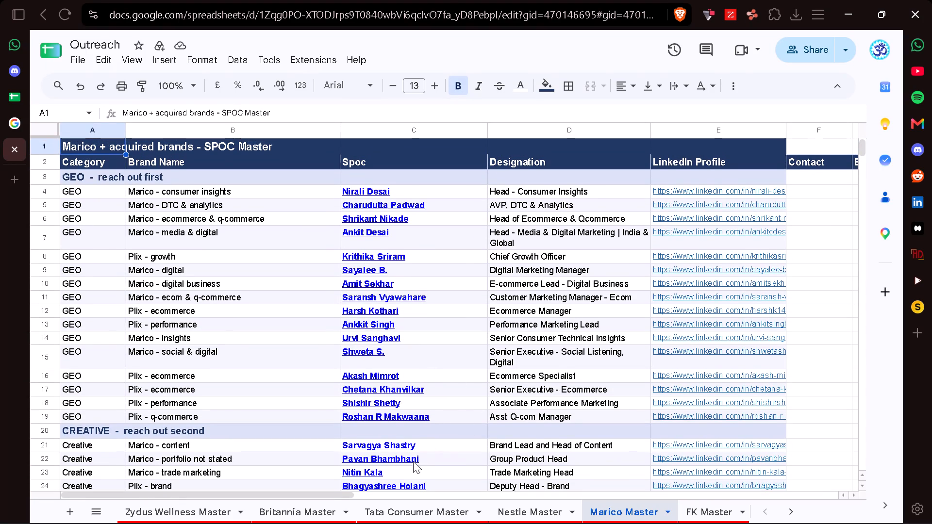
Open the Nestle Master sheet and examine its contact rows, columns and comments.
{"action": "left_click", "coordinate": [522, 501]}
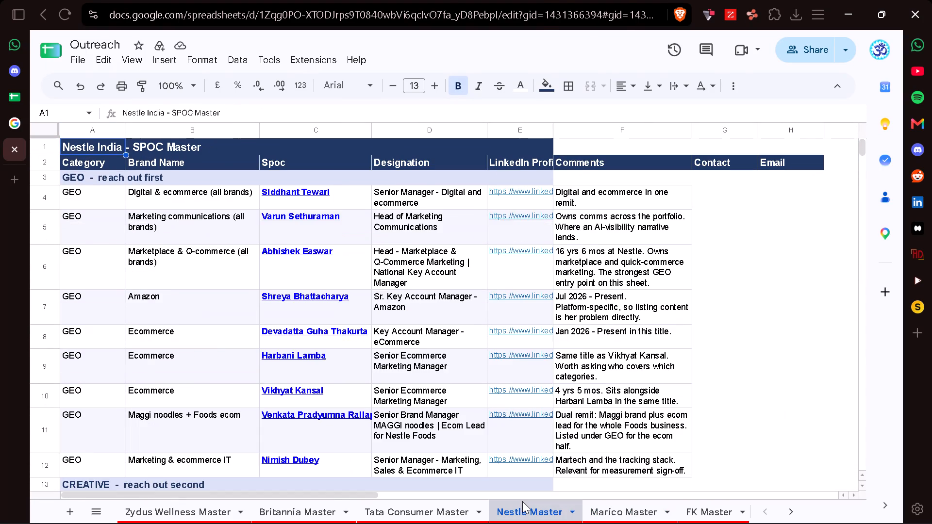
{"action": "scroll", "coordinate": [506, 396], "scroll_direction": "down", "scroll_amount": 10}
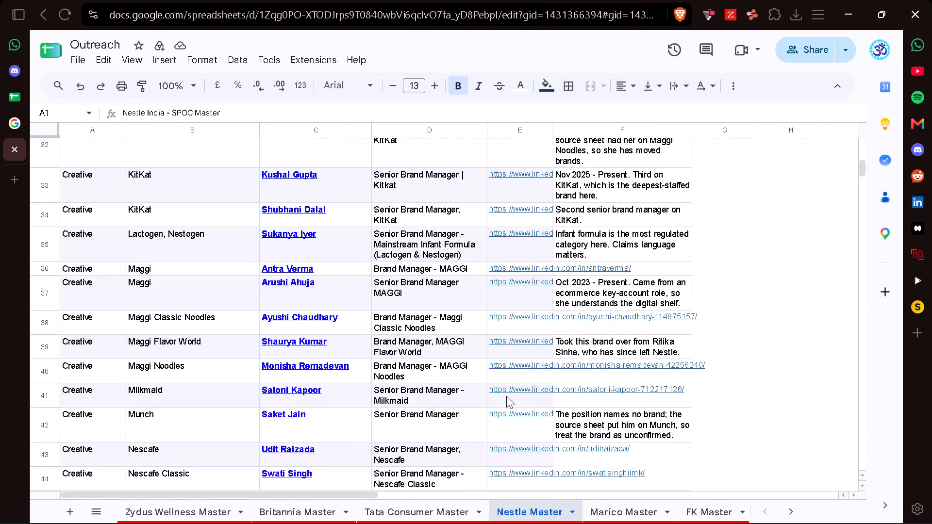
{"action": "scroll", "coordinate": [506, 396], "scroll_direction": "down", "scroll_amount": 5}
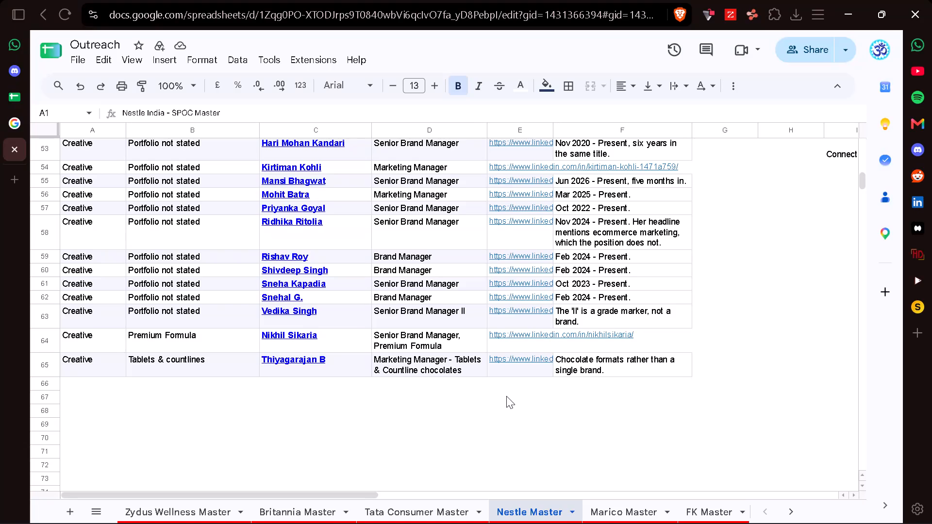
{"action": "scroll", "coordinate": [506, 396], "scroll_direction": "left", "scroll_amount": 1}
{"action": "scroll", "coordinate": [506, 396], "scroll_direction": "up", "scroll_amount": 3}
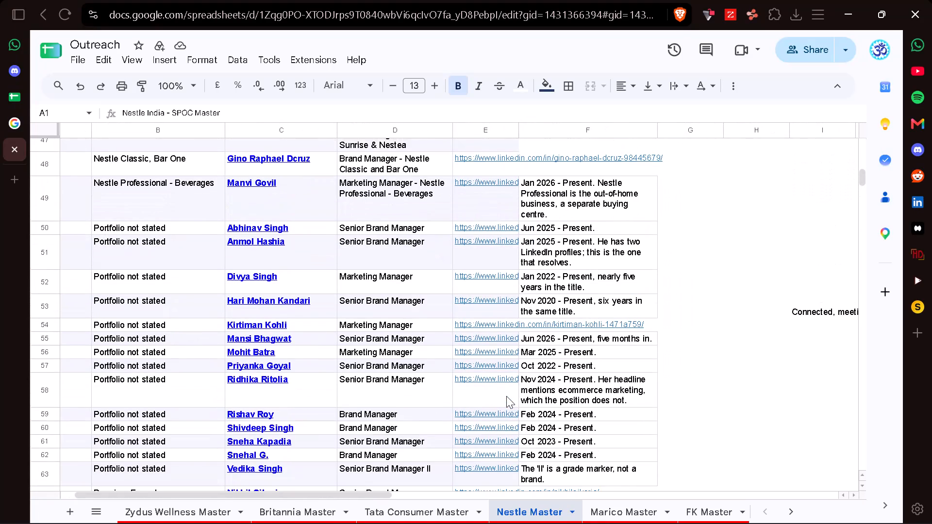
{"action": "scroll", "coordinate": [506, 396], "scroll_direction": "up", "scroll_amount": 12}
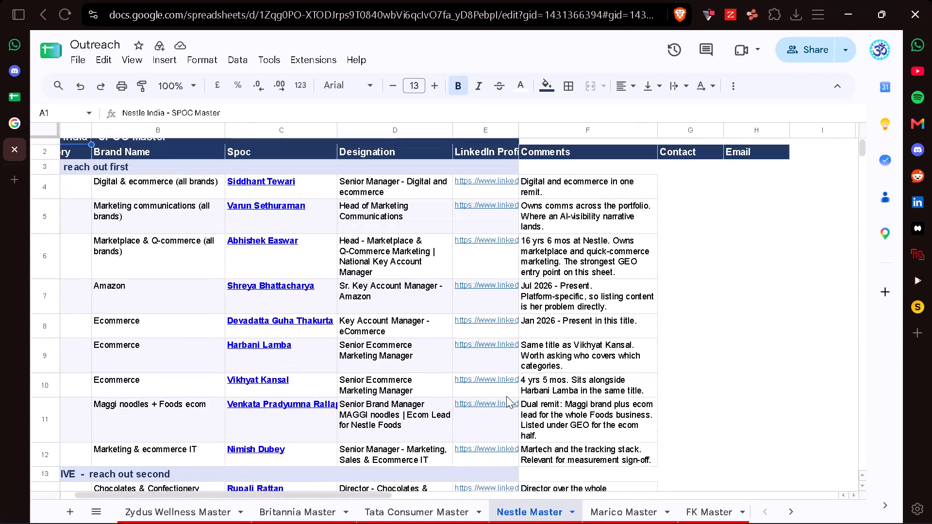
Close the unused Google homepage tab and return to the Nestle Master sheet.
{"action": "scroll", "coordinate": [506, 396], "scroll_direction": "left", "scroll_amount": 3}
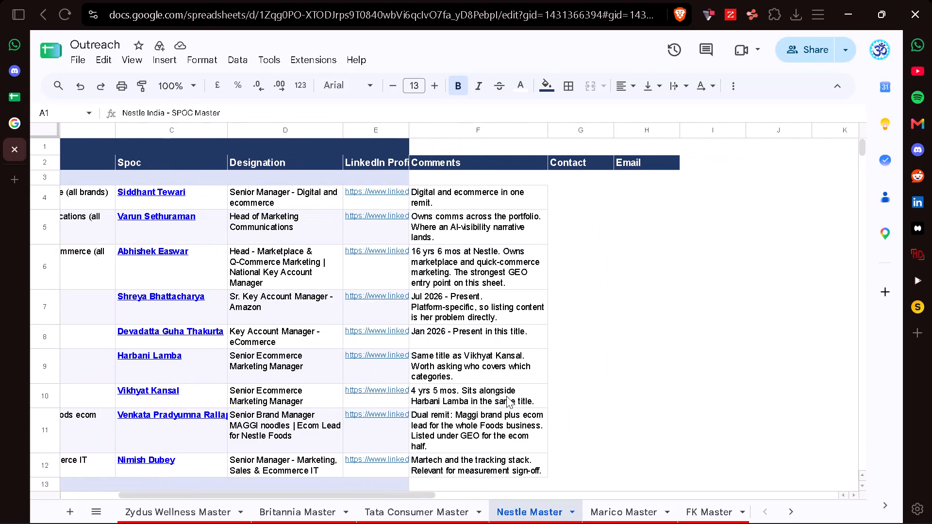
{"action": "left_click", "coordinate": [15, 118]}
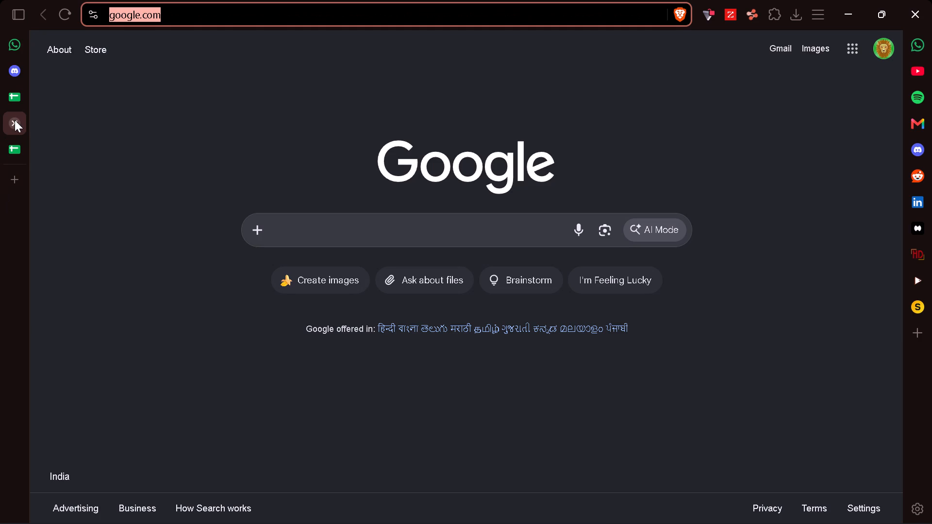
{"action": "left_click", "coordinate": [15, 120]}
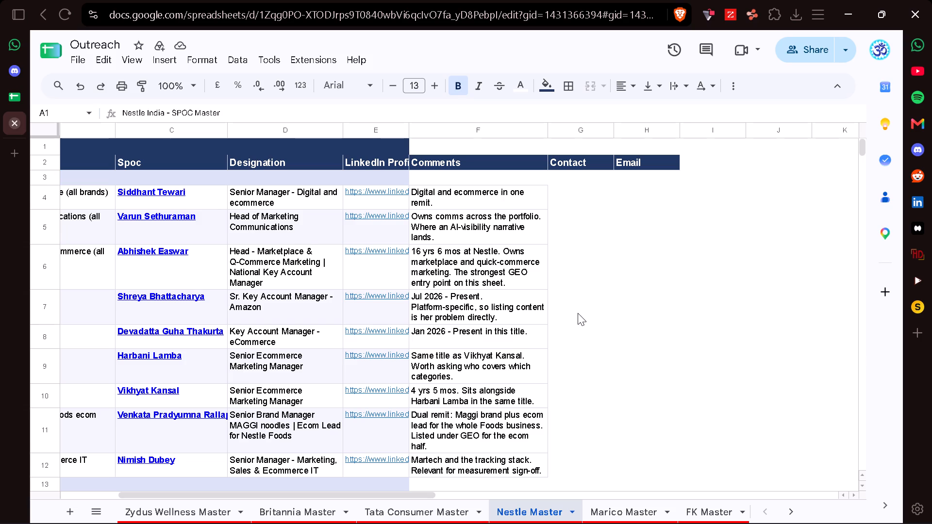
Look up the row 4 digital and ecommerce manager's contact details in SMARTe and ZoomInfo from the linked LinkedIn profile, then close the profile.
{"action": "left_click", "coordinate": [578, 206]}
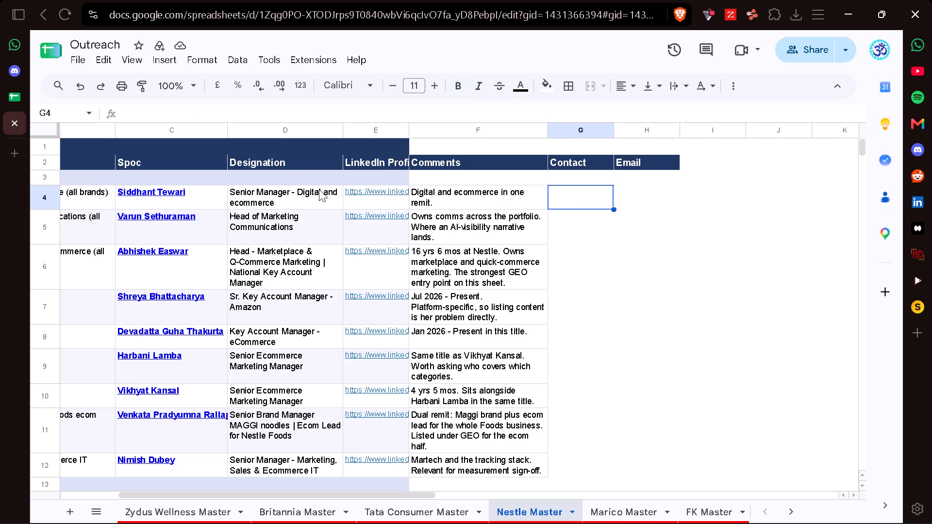
{"action": "scroll", "coordinate": [327, 187], "scroll_direction": "left", "scroll_amount": 2}
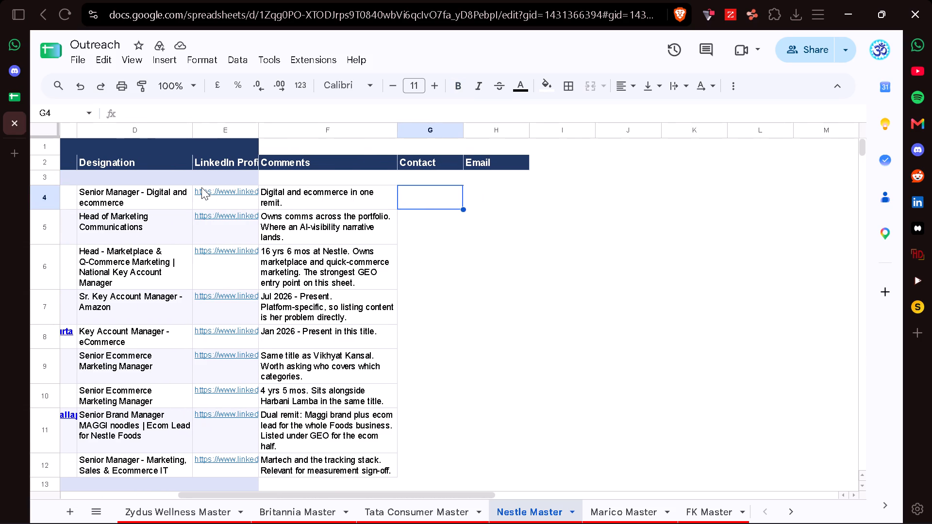
{"action": "left_click", "coordinate": [264, 232]}
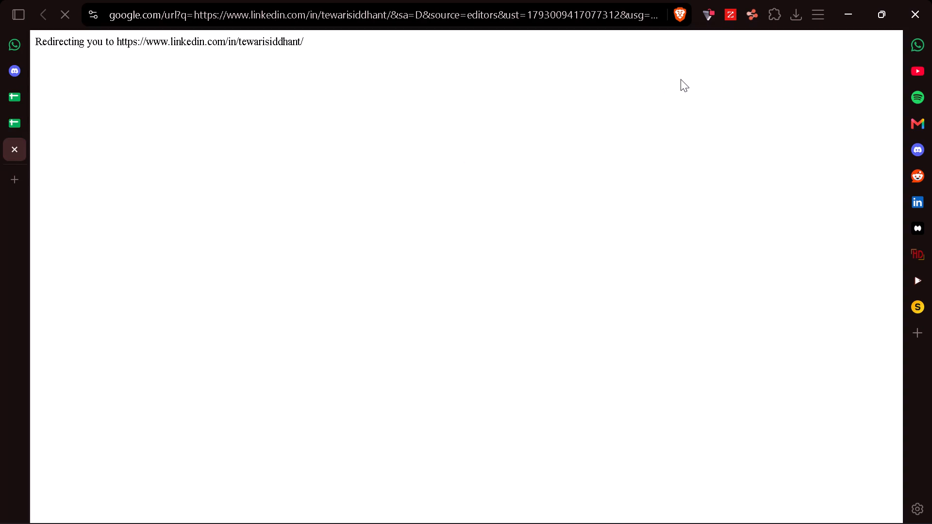
{"action": "left_click", "coordinate": [745, 17]}
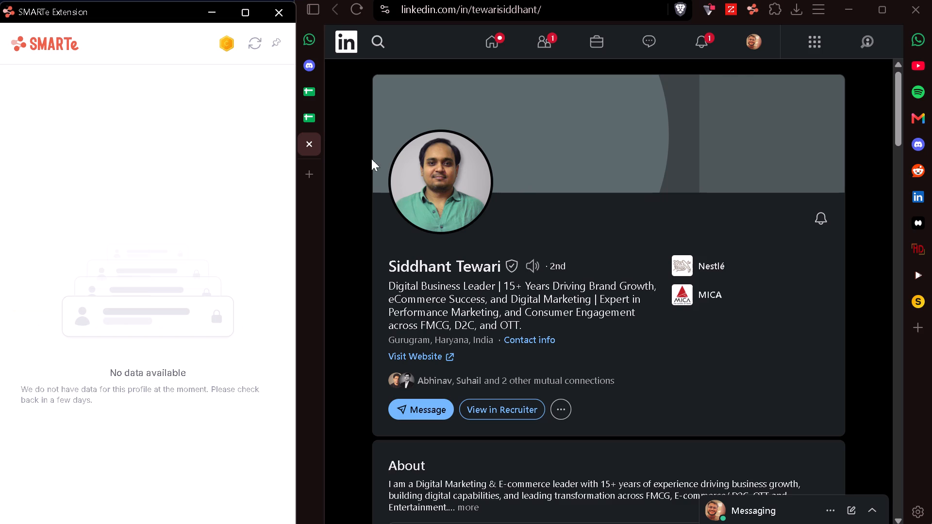
{"action": "left_click", "coordinate": [735, 8]}
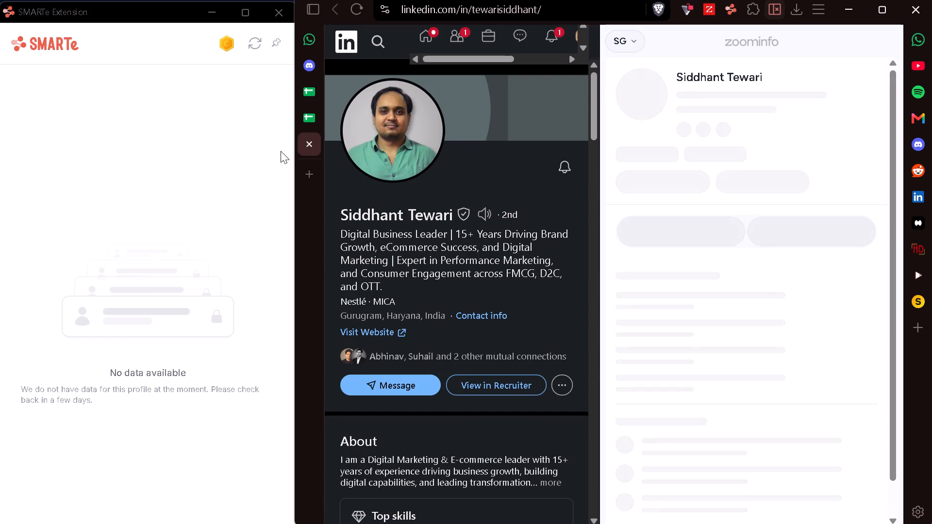
{"action": "left_click", "coordinate": [309, 144]}
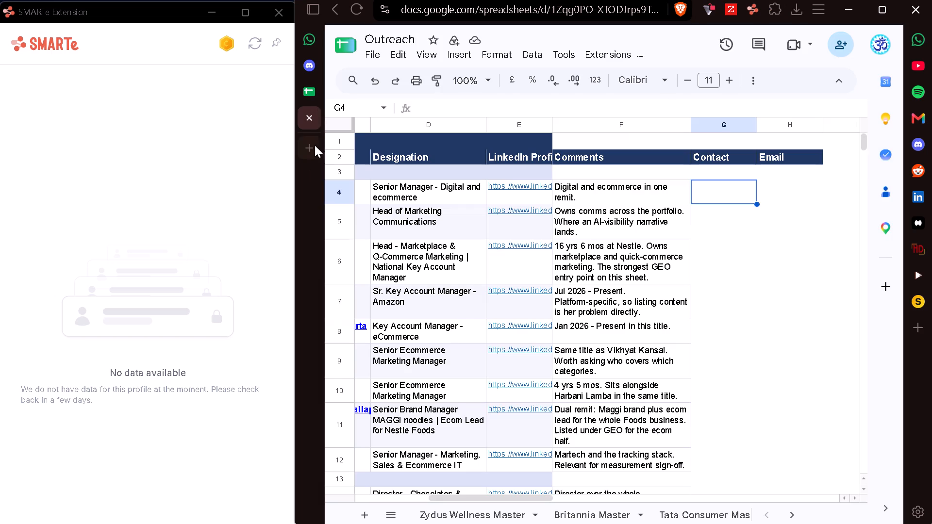
Open the row 5 contact's LinkedIn profile and copy the SMARTe email address into Email cell H5.
{"action": "key", "text": "Down"}
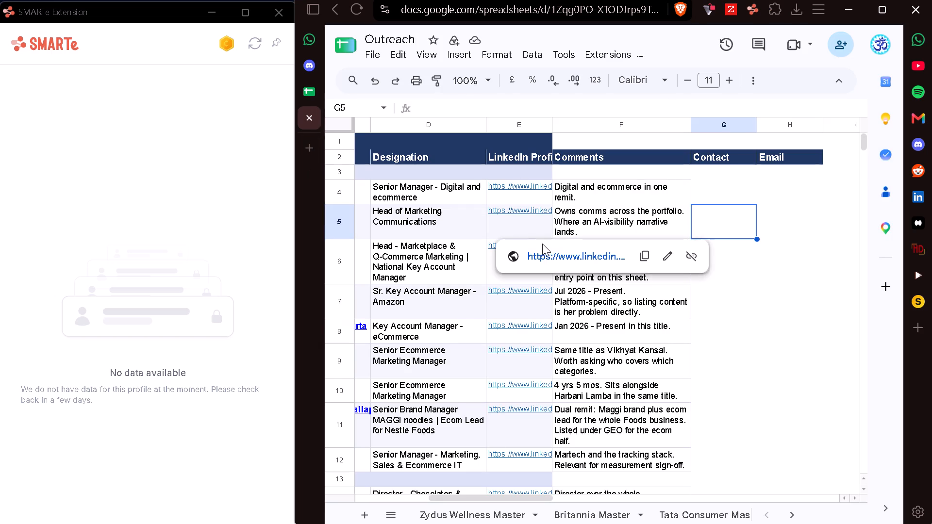
{"action": "left_click", "coordinate": [553, 253]}
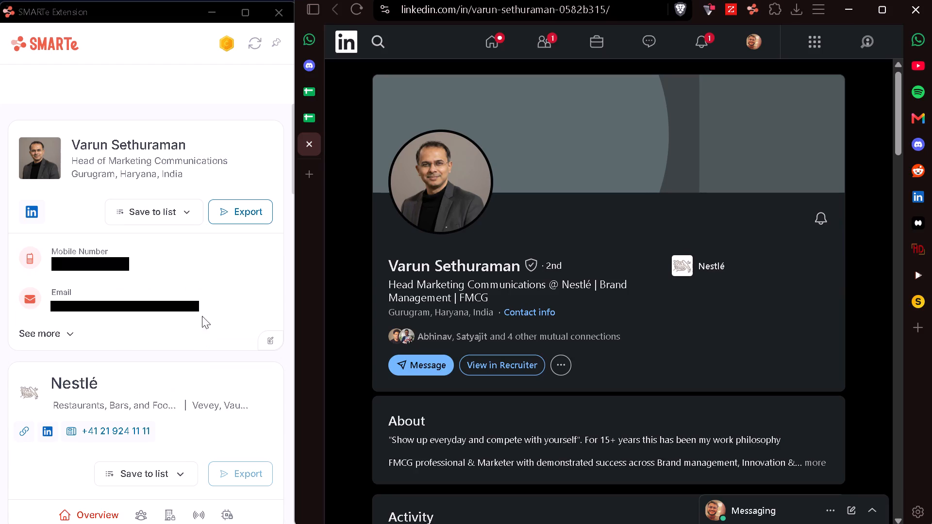
{"action": "left_click", "coordinate": [218, 306]}
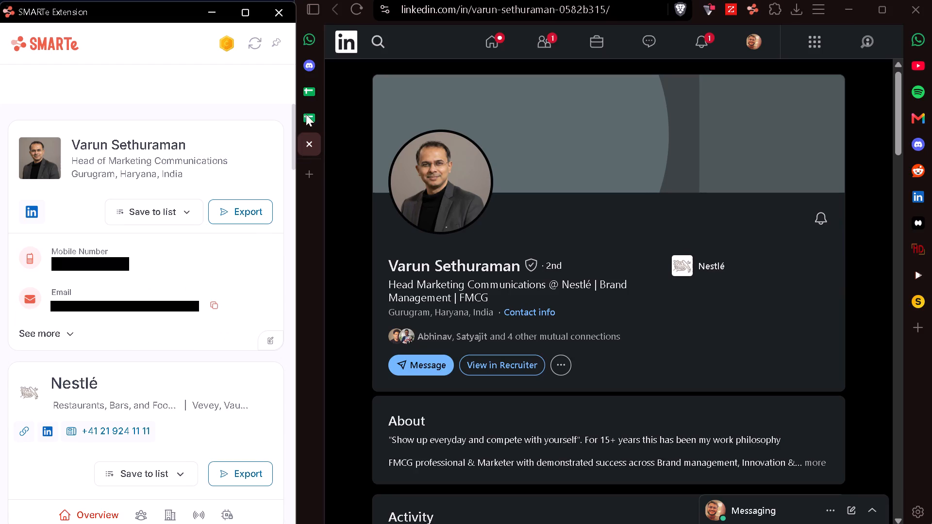
{"action": "left_click", "coordinate": [309, 114]}
{"action": "key", "text": "Right"}
{"action": "key", "text": "ctrl+v"}
Copy the row 5 contact's mobile number from SMARTe into Contact cell G5 and remove its leading prefix characters.
{"action": "key", "text": "Left"}
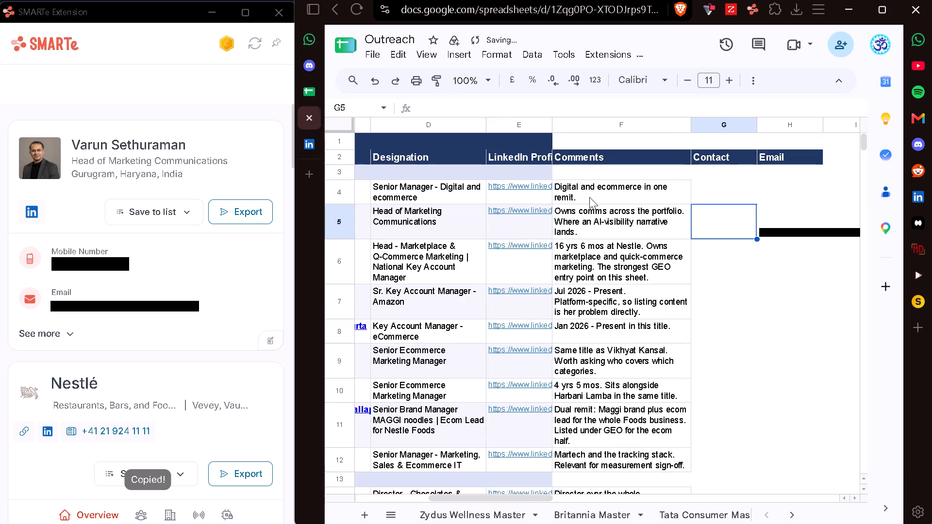
{"action": "left_click", "coordinate": [143, 264]}
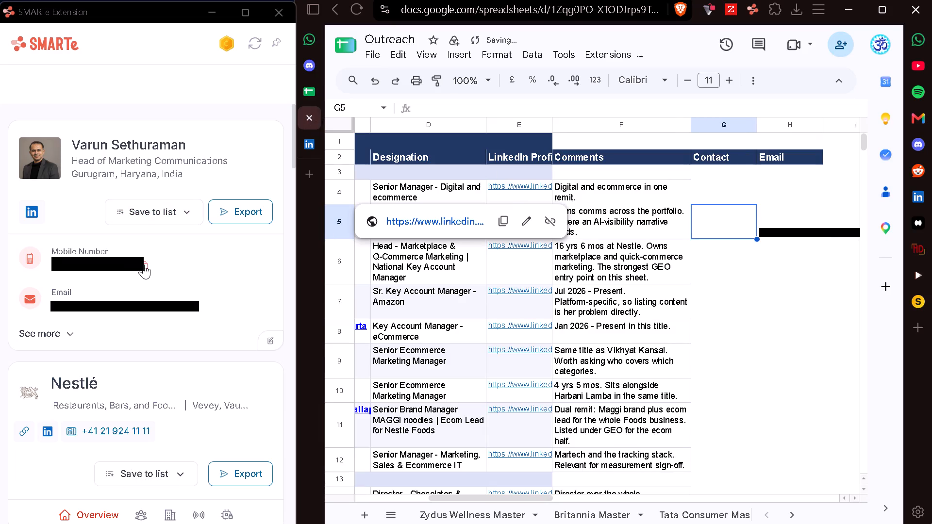
{"action": "left_click", "coordinate": [715, 229]}
{"action": "key", "text": "ctrl+v"}
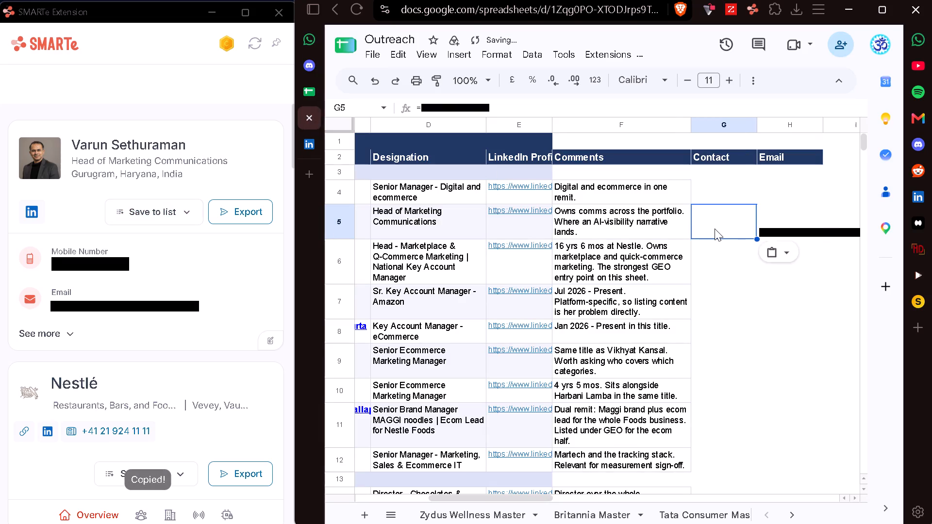
{"action": "key", "text": "Down"}
{"action": "key", "text": "Up"}
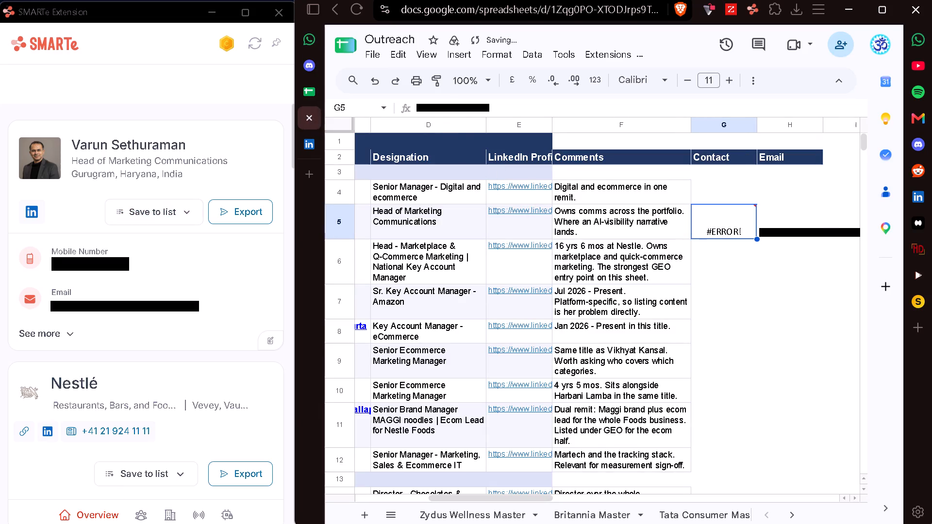
{"action": "left_click", "coordinate": [434, 108]}
{"action": "key", "text": "BackSpace"}
{"action": "key", "text": "BackSpace"}
{"action": "key", "text": "BackSpace"}
{"action": "key", "text": "BackSpace"}
{"action": "key", "text": "BackSpace"}
{"action": "key", "text": "BackSpace"}
{"action": "key", "text": "BackSpace"}
{"action": "key", "text": "BackSpace"}
{"action": "key", "text": "BackSpace"}
{"action": "key", "text": "BackSpace"}
{"action": "key", "text": "BackSpace"}
{"action": "key", "text": "BackSpace"}
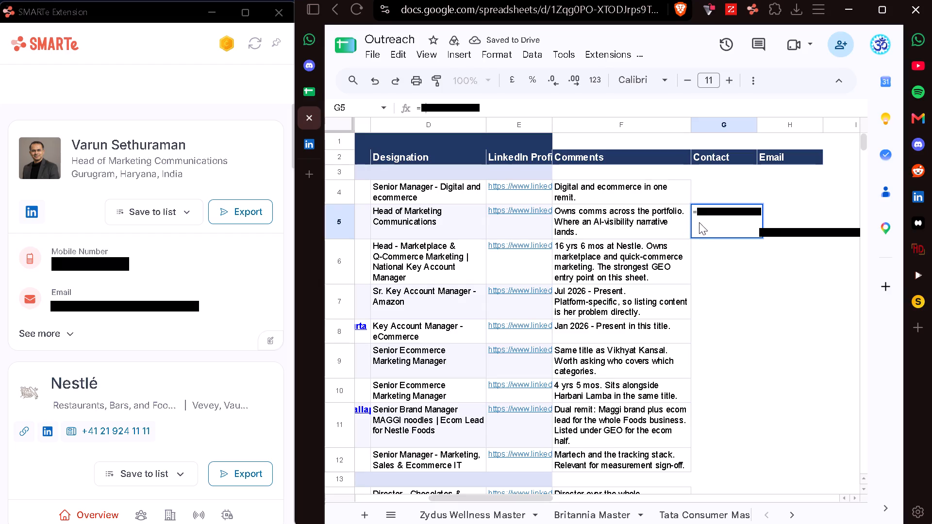
{"action": "left_click", "coordinate": [724, 251]}
Look up the row 6 contact's LinkedIn profile in SMARTe and ZoomInfo, and copy the ZoomInfo business email into Email cell H6.
{"action": "key", "text": "Right"}
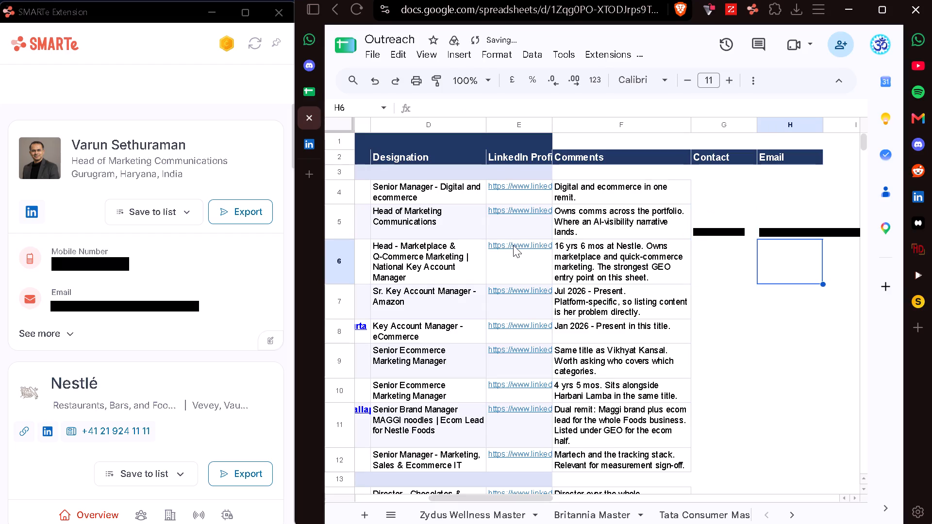
{"action": "left_click", "coordinate": [548, 295]}
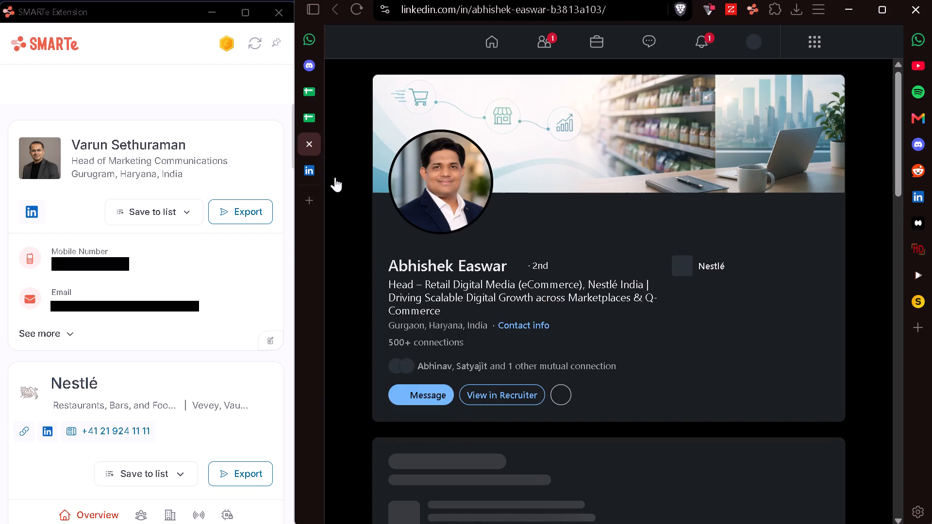
{"action": "double_click", "coordinate": [312, 169]}
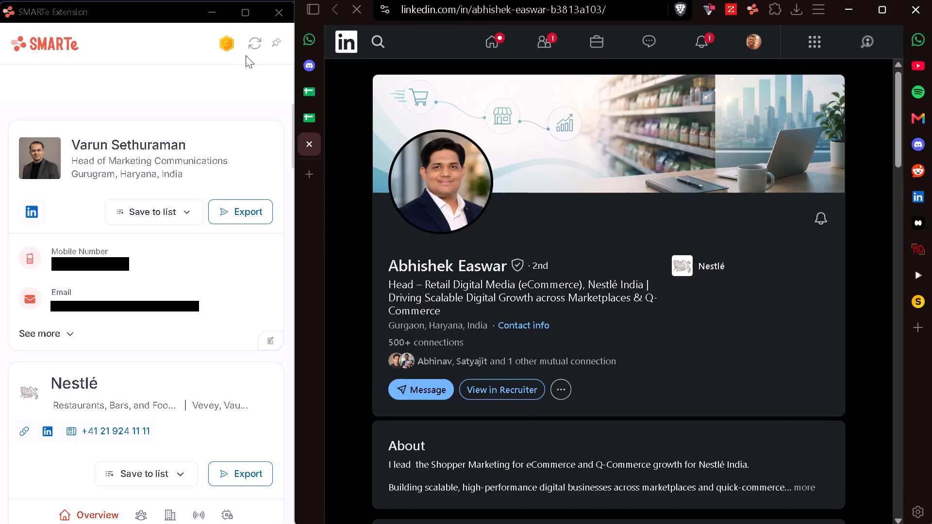
{"action": "left_click", "coordinate": [261, 40]}
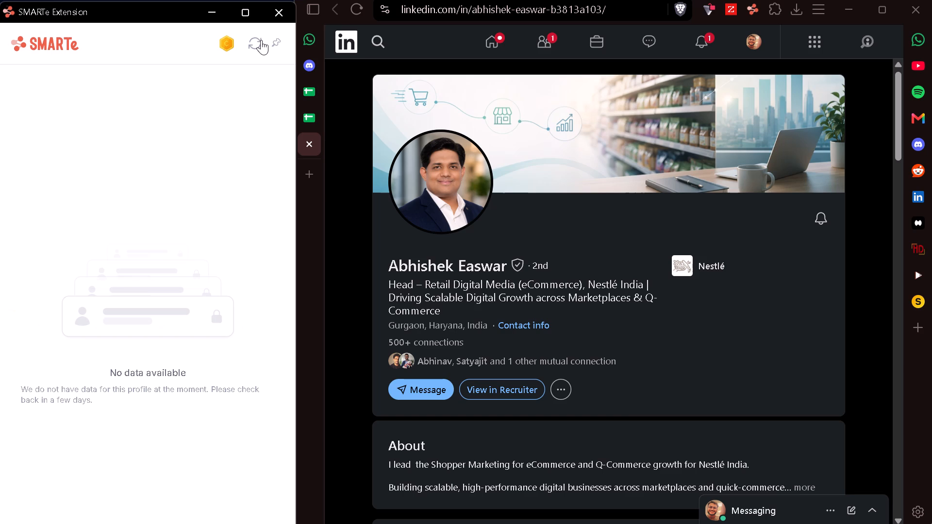
{"action": "left_click", "coordinate": [261, 40]}
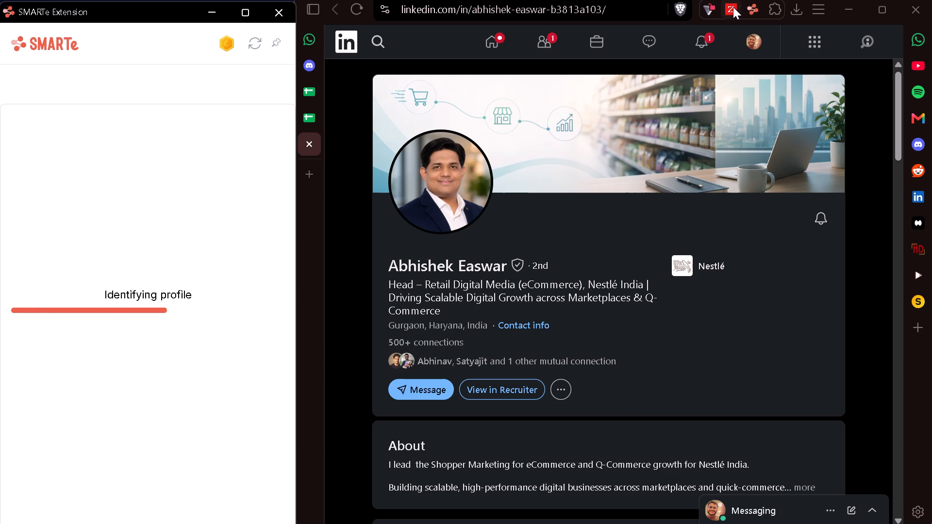
{"action": "left_click", "coordinate": [733, 7]}
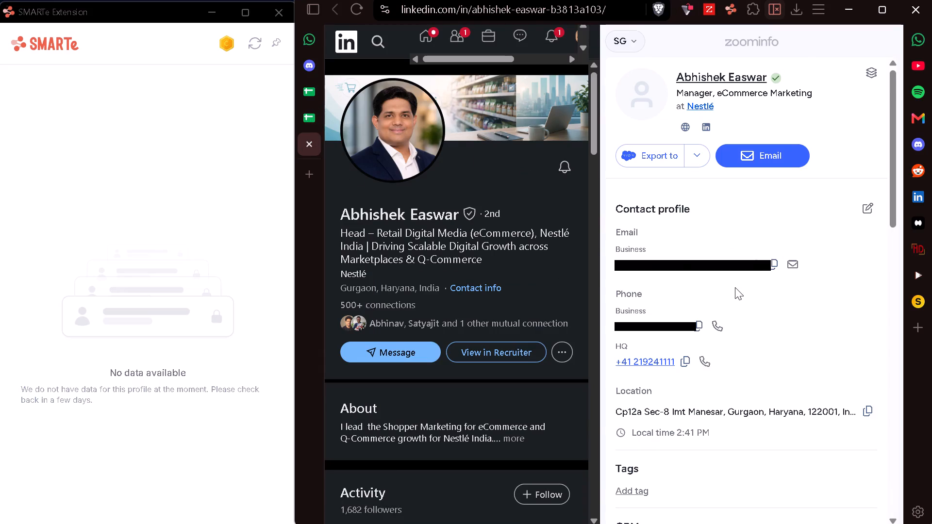
{"action": "left_click", "coordinate": [777, 262]}
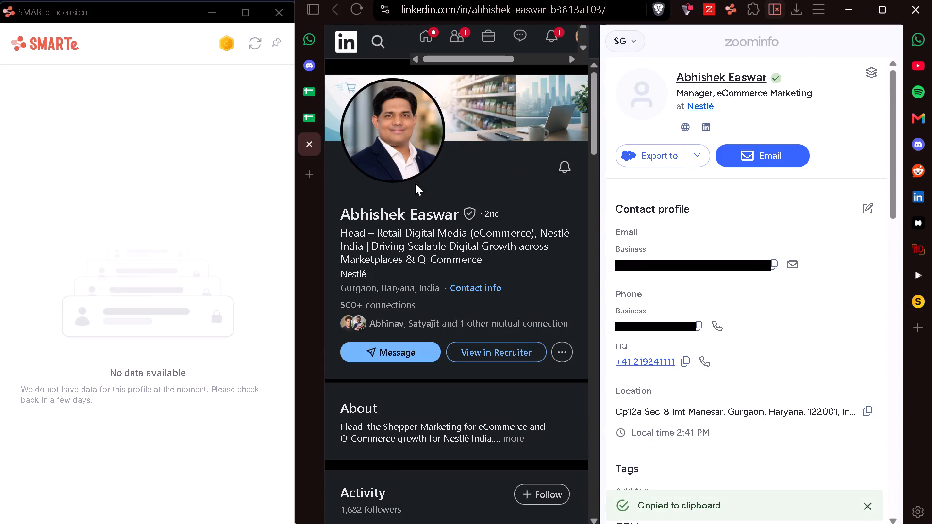
{"action": "left_click", "coordinate": [312, 147]}
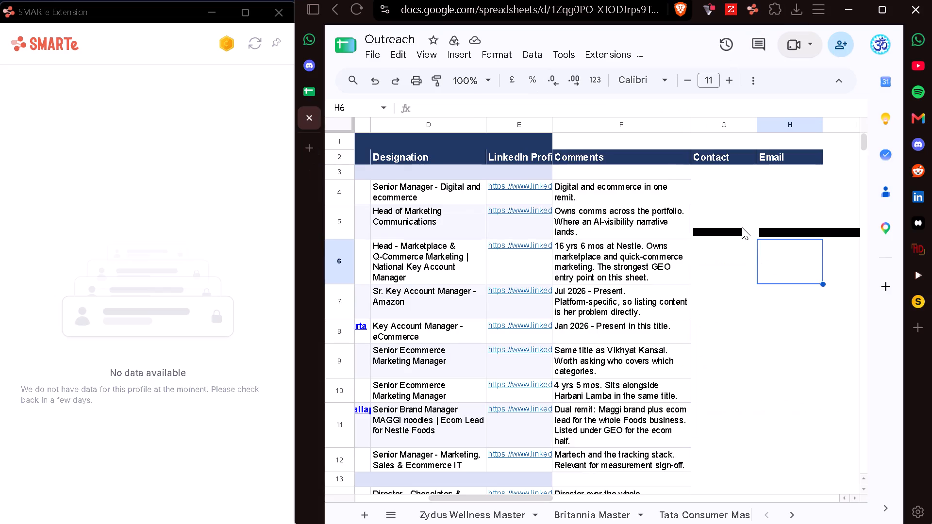
{"action": "key", "text": "ctrl+v"}
Open the row 7 contact's LinkedIn profile, reveal the contact details in SMARTe, and copy the email into Email cell H7.
{"action": "key", "text": "Down"}
{"action": "key", "text": "Left"}
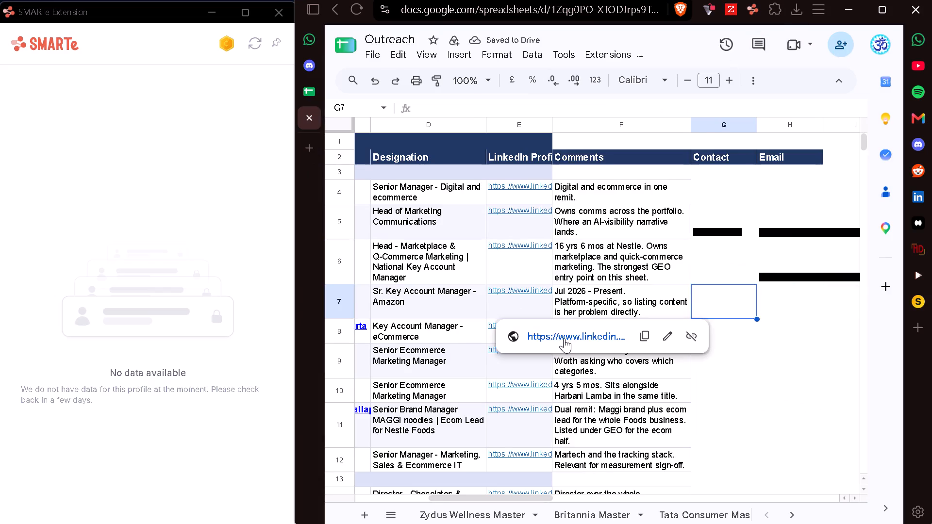
{"action": "left_click", "coordinate": [564, 338]}
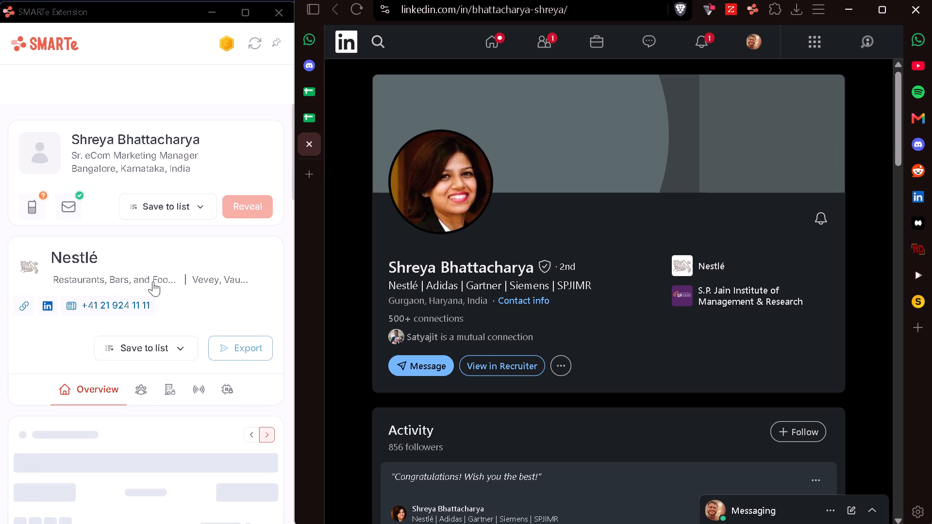
{"action": "left_click", "coordinate": [250, 207]}
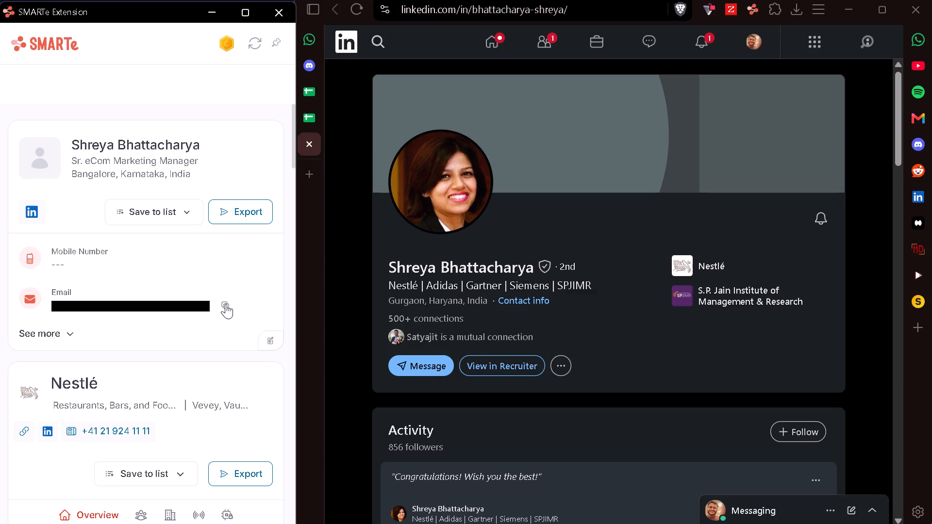
{"action": "left_click", "coordinate": [226, 303]}
{"action": "left_click", "coordinate": [306, 142]}
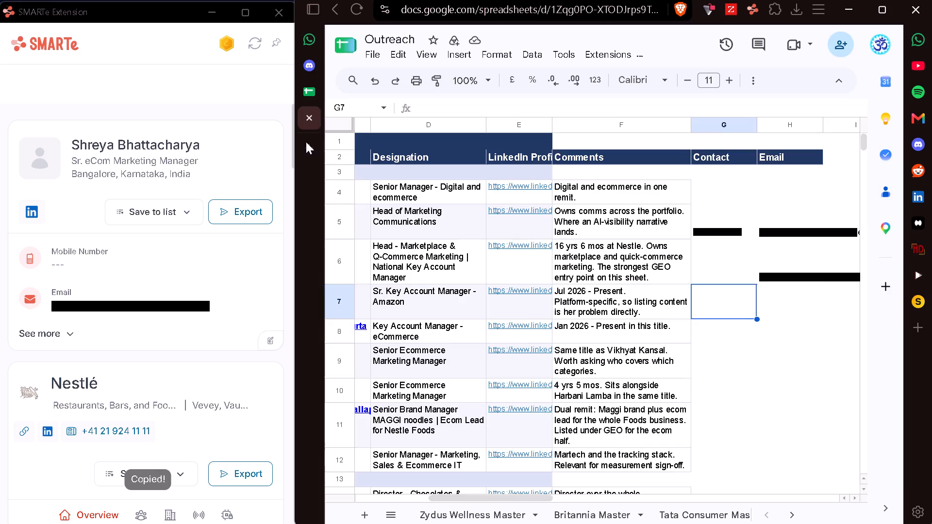
{"action": "key", "text": "Right"}
{"action": "key", "text": "ctrl+v"}
Open the row 8 contact's LinkedIn profile, reveal the contact details in SMARTe, and copy the email into Email cell H8.
{"action": "key", "text": "Down"}
{"action": "scroll", "coordinate": [603, 233], "scroll_direction": "down", "scroll_amount": 2}
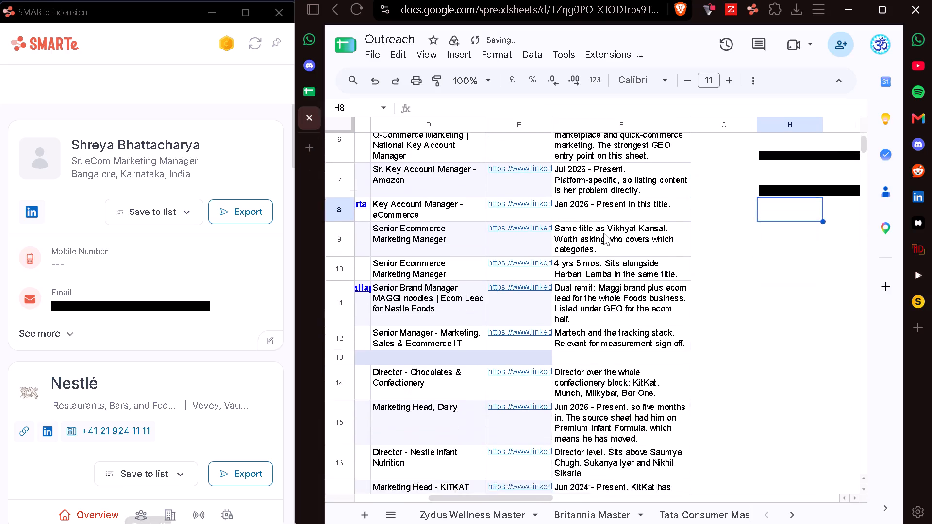
{"action": "scroll", "coordinate": [603, 233], "scroll_direction": "down", "scroll_amount": 1}
{"action": "left_click", "coordinate": [560, 213]}
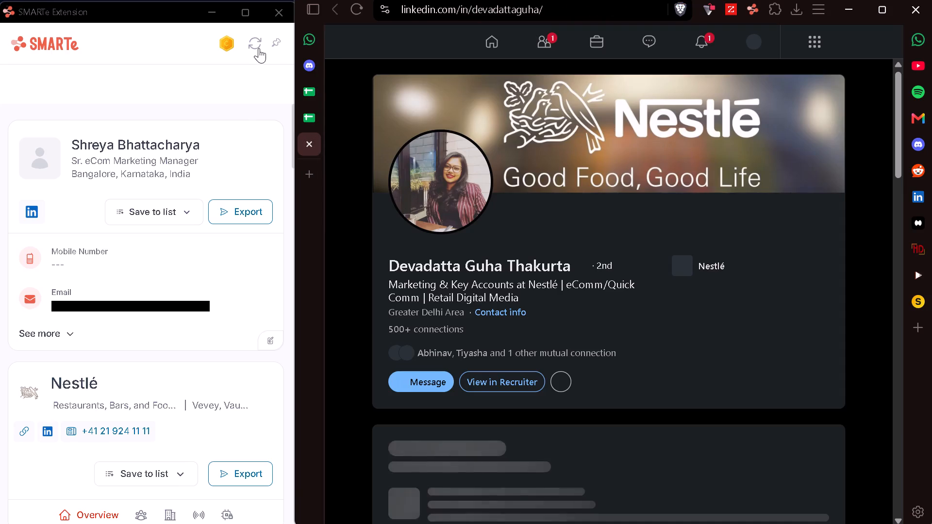
{"action": "left_click", "coordinate": [259, 48]}
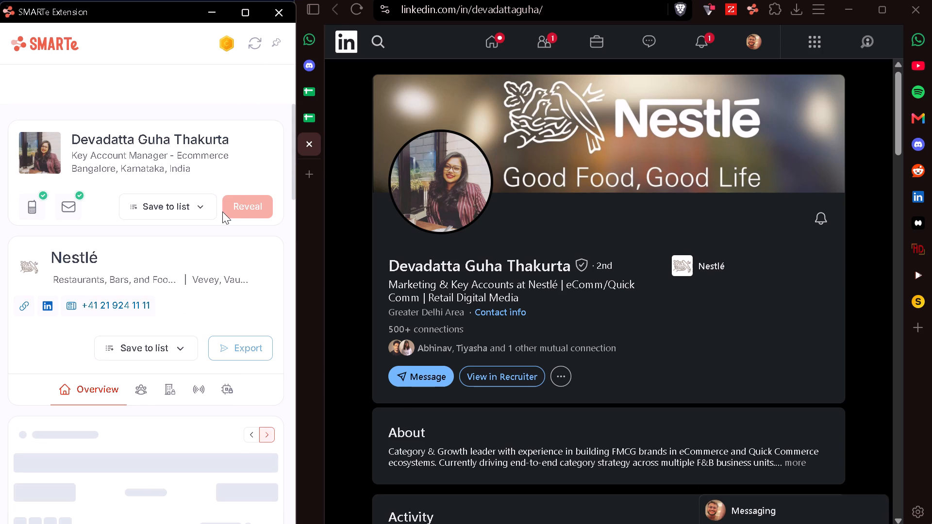
{"action": "left_click", "coordinate": [234, 208]}
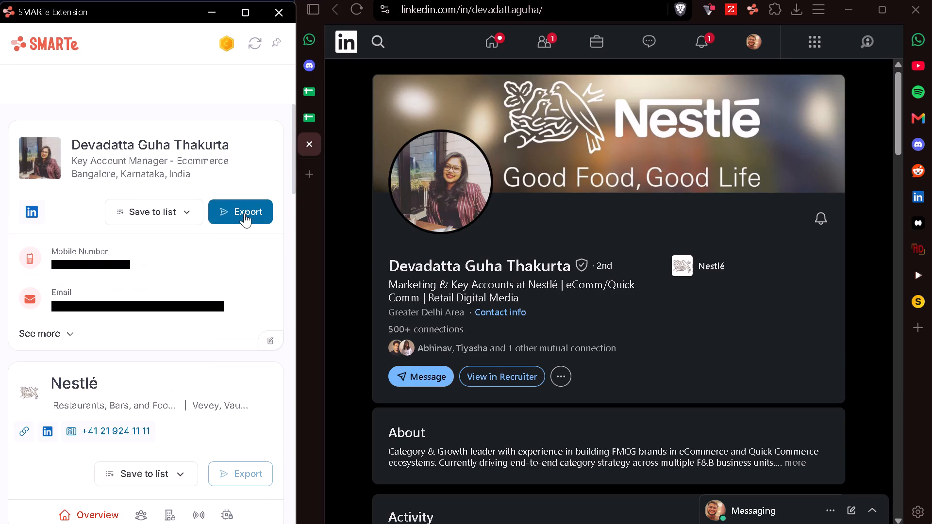
{"action": "left_click", "coordinate": [240, 307]}
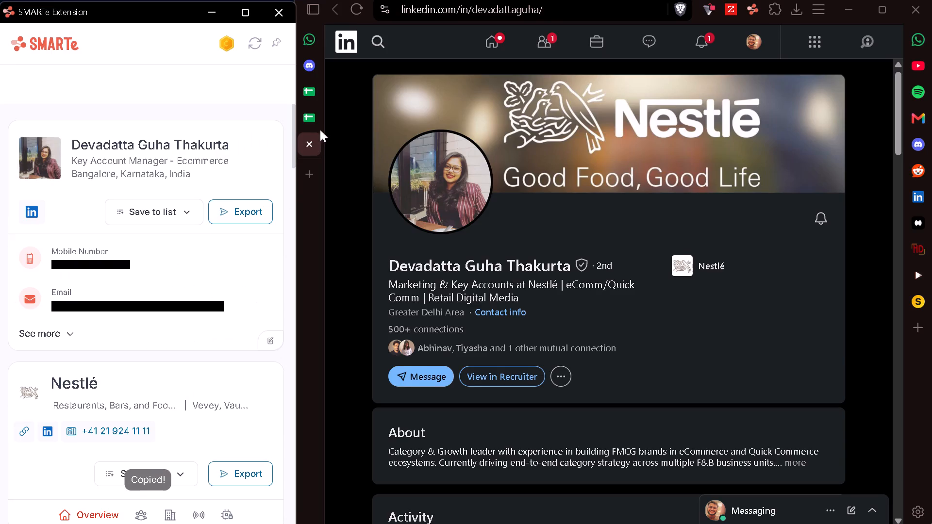
{"action": "left_click", "coordinate": [316, 117]}
{"action": "key", "text": "ctrl+v"}
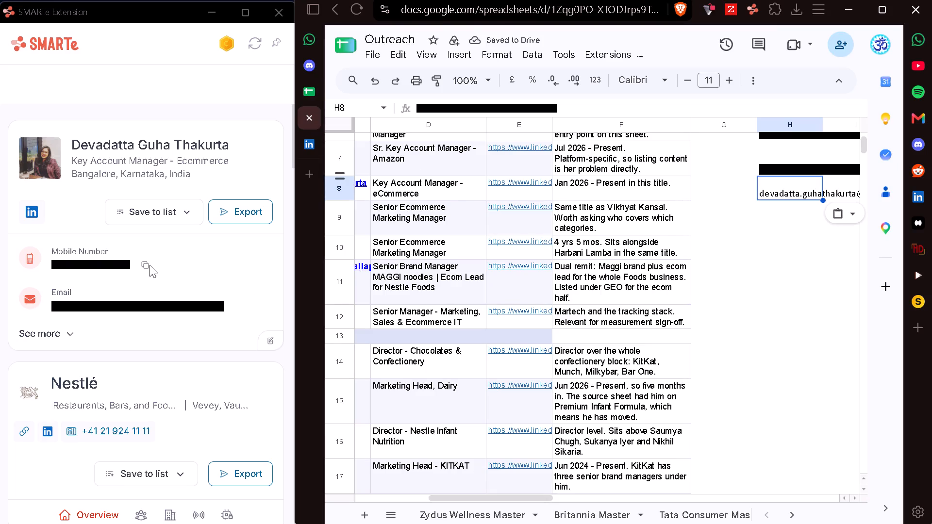
Copy the row 8 contact's mobile number from SMARTe into Contact cell G8 and remove its leading prefix characters.
{"action": "left_click", "coordinate": [146, 263]}
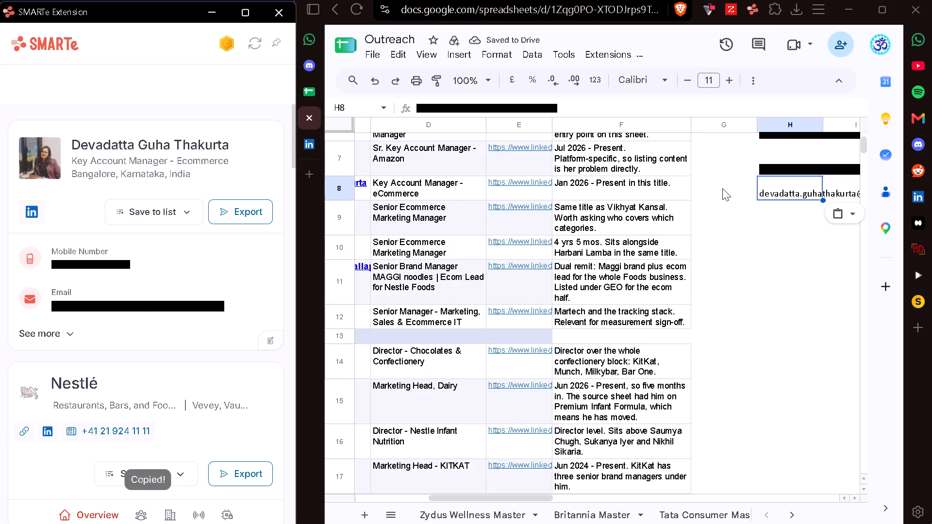
{"action": "left_click", "coordinate": [722, 188]}
{"action": "key", "text": "ctrl+v"}
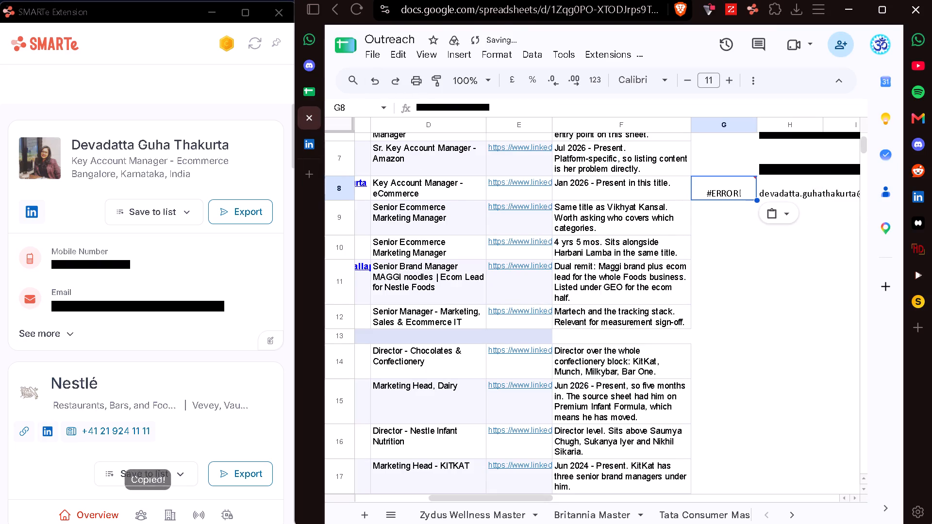
{"action": "left_click", "coordinate": [436, 106]}
{"action": "key", "text": "BackSpace"}
{"action": "key", "text": "BackSpace"}
{"action": "key", "text": "BackSpace"}
{"action": "key", "text": "BackSpace"}
{"action": "key", "text": "BackSpace"}
{"action": "key", "text": "BackSpace"}
{"action": "key", "text": "BackSpace"}
{"action": "key", "text": "BackSpace"}
{"action": "key", "text": "BackSpace"}
{"action": "key", "text": "BackSpace"}
{"action": "key", "text": "BackSpace"}
{"action": "key", "text": "BackSpace"}
{"action": "key", "text": "BackSpace"}
{"action": "key", "text": "BackSpace"}
{"action": "left_click", "coordinate": [707, 214]}
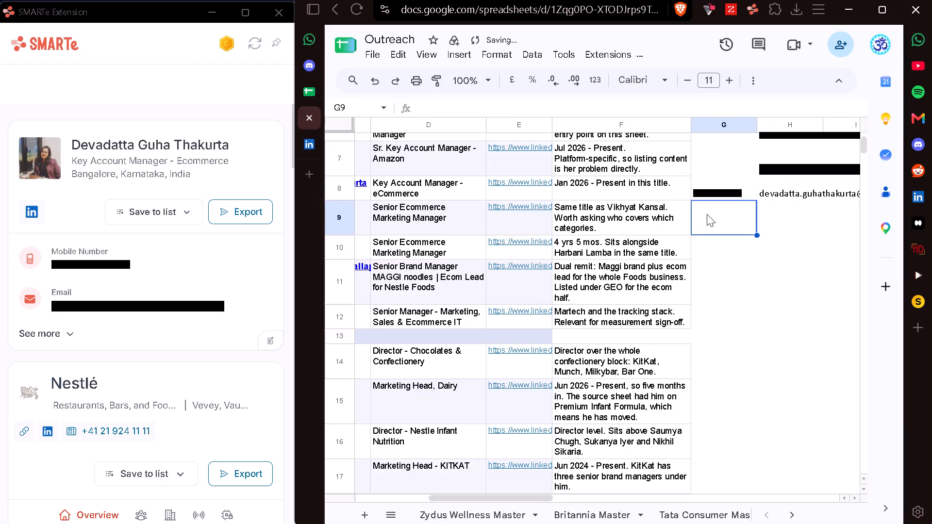
Close the SMARTe extension window and the row 8 contact's LinkedIn profile tab.
{"action": "left_click", "coordinate": [267, 18]}
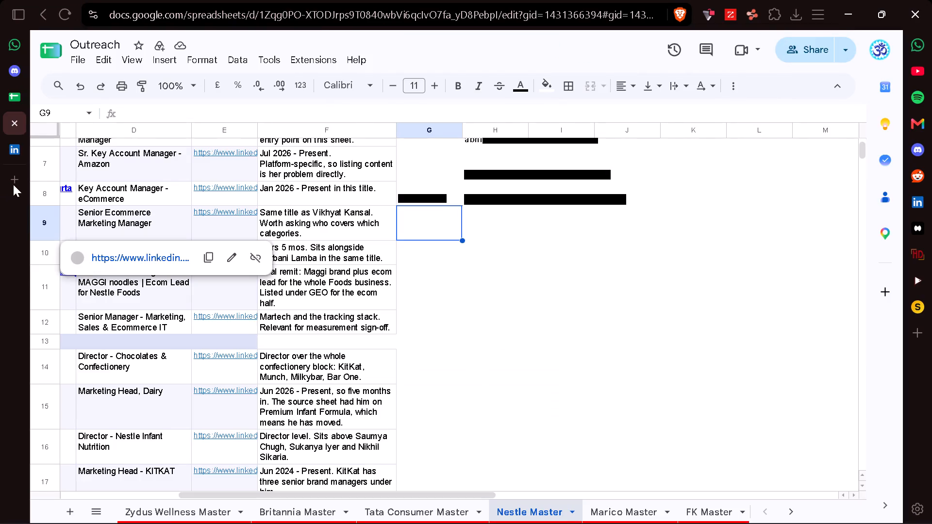
{"action": "left_click", "coordinate": [14, 147]}
{"action": "left_click", "coordinate": [14, 147]}
Open a new tab and bring up the browsing history.
{"action": "left_click", "coordinate": [14, 155]}
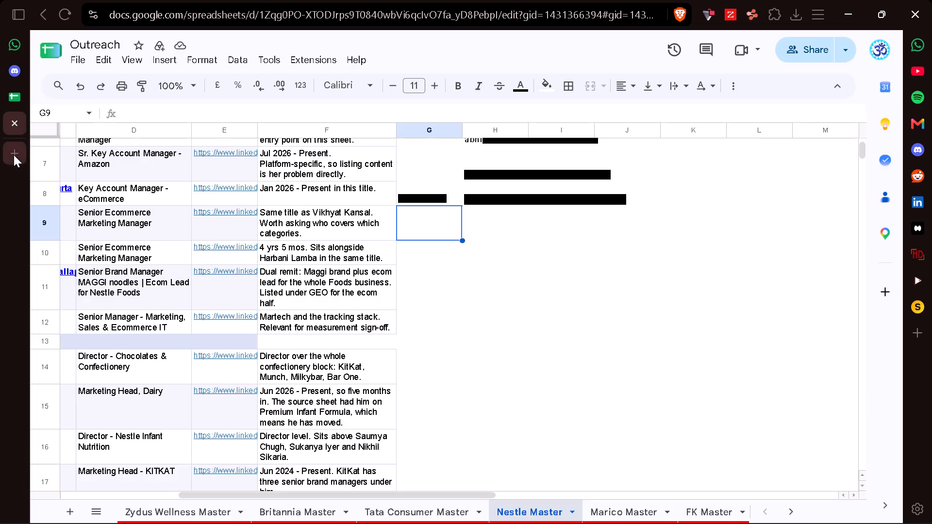
{"action": "key", "text": "ctrl+h"}
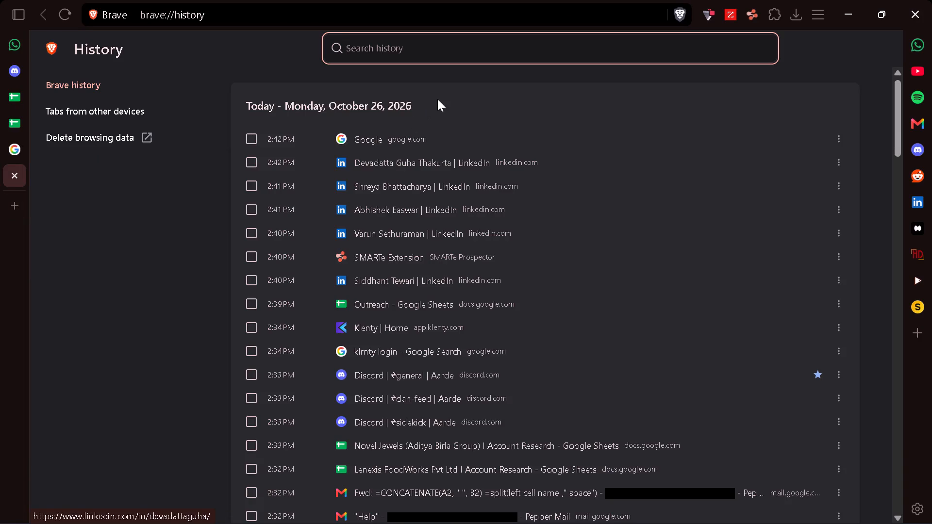
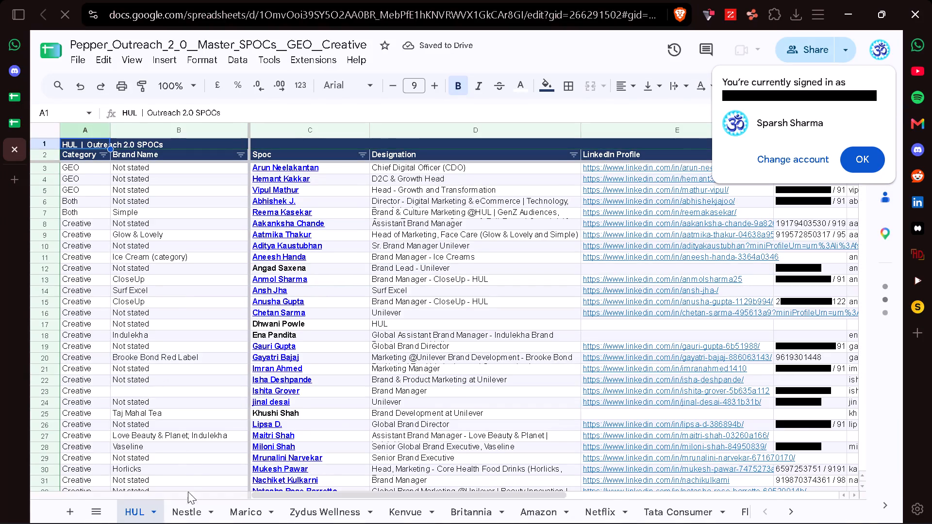
{"action": "left_click", "coordinate": [188, 512]}
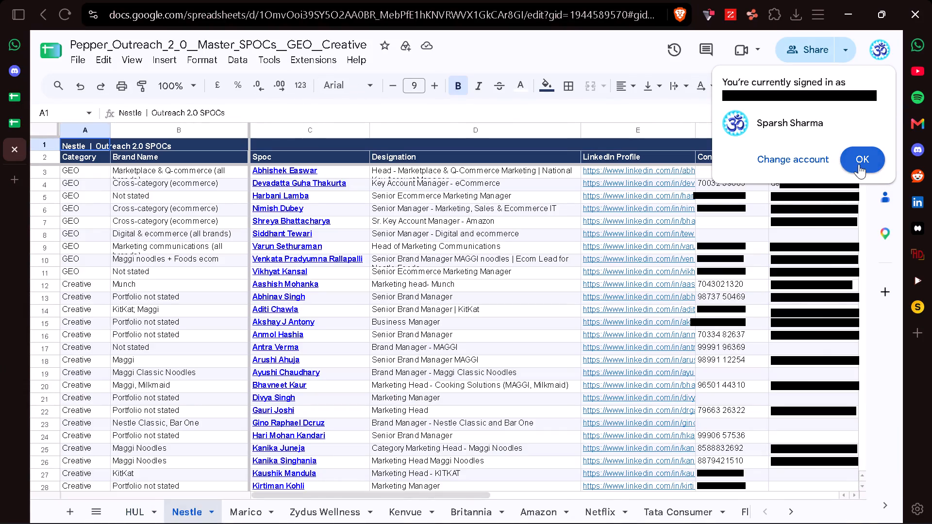
{"action": "left_click", "coordinate": [859, 164]}
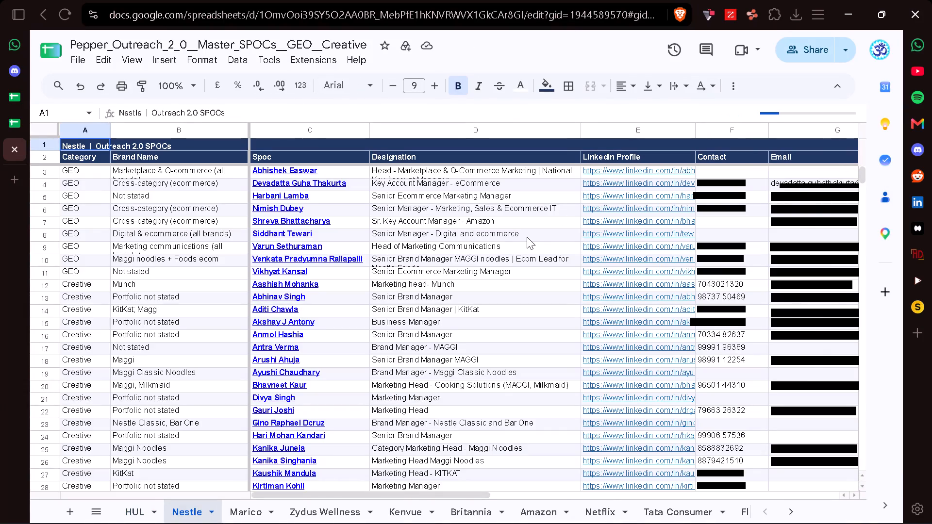
{"action": "scroll", "coordinate": [346, 231], "scroll_direction": "up", "scroll_amount": 1}
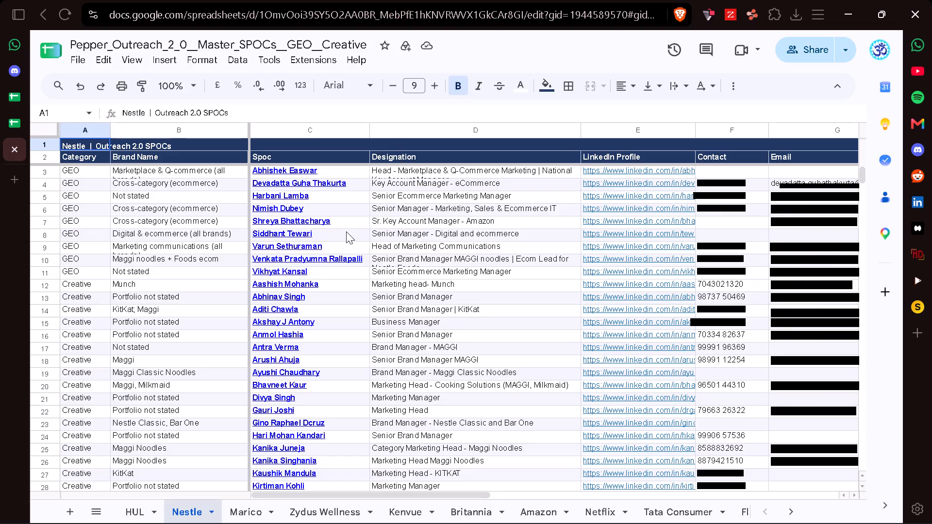
{"action": "scroll", "coordinate": [346, 231], "scroll_direction": "up", "scroll_amount": 1}
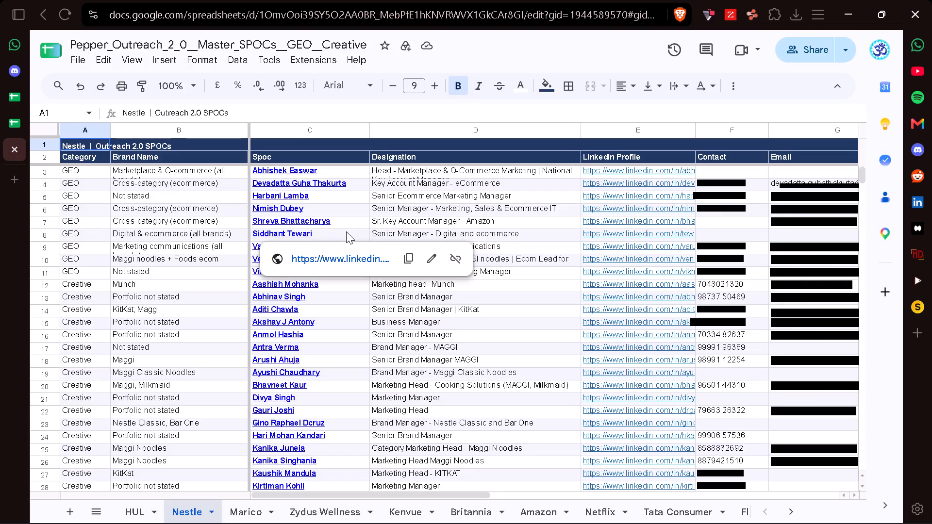
{"action": "left_click", "coordinate": [13, 113]}
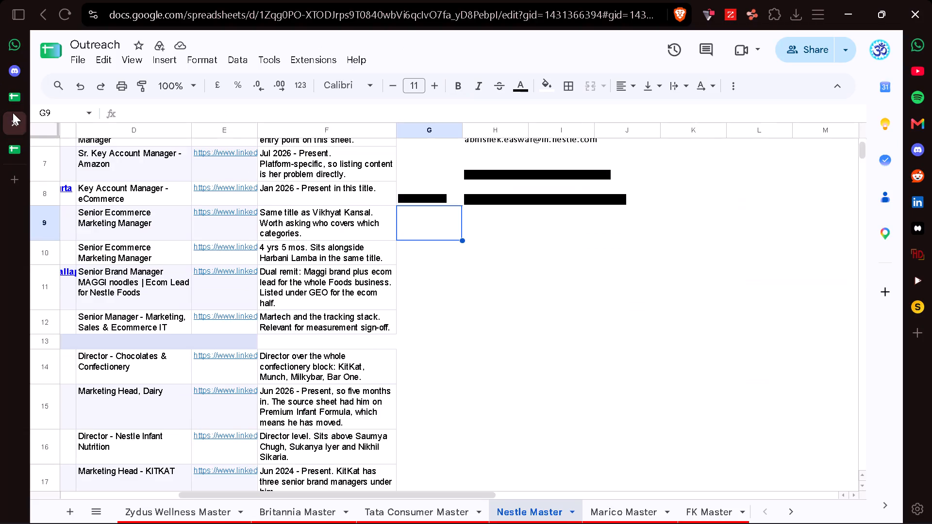
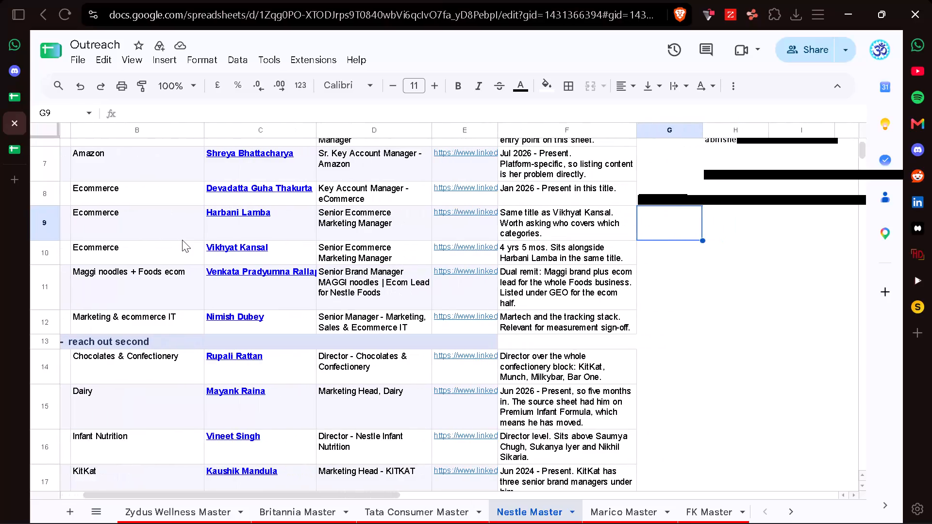
Copy the row 9 Senior Ecommerce Marketing Manager's contact and email from F5:G5 of the Pepper_Outreach_2_0 Nestle sheet into Outreach cells G9:H9.
{"action": "scroll", "coordinate": [182, 240], "scroll_direction": "left", "scroll_amount": 1}
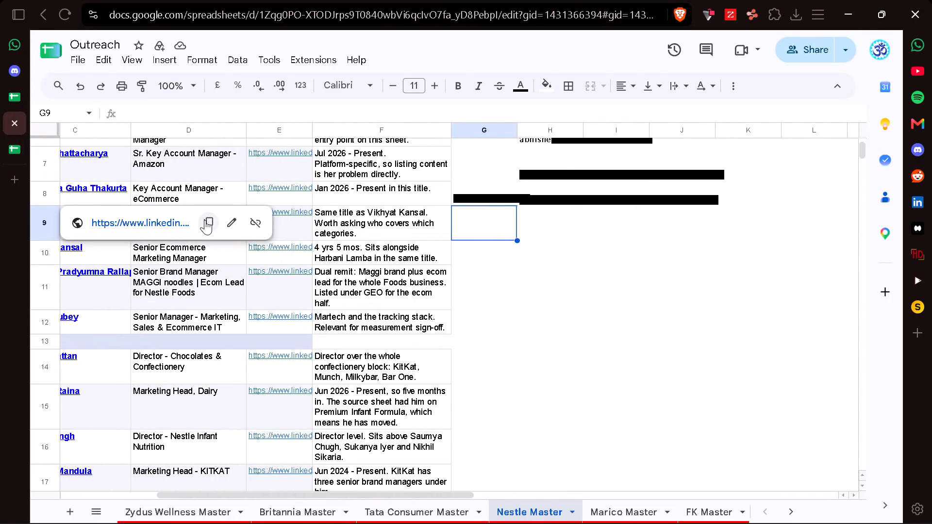
{"action": "scroll", "coordinate": [205, 220], "scroll_direction": "right", "scroll_amount": 3}
{"action": "scroll", "coordinate": [270, 299], "scroll_direction": "right", "scroll_amount": 4}
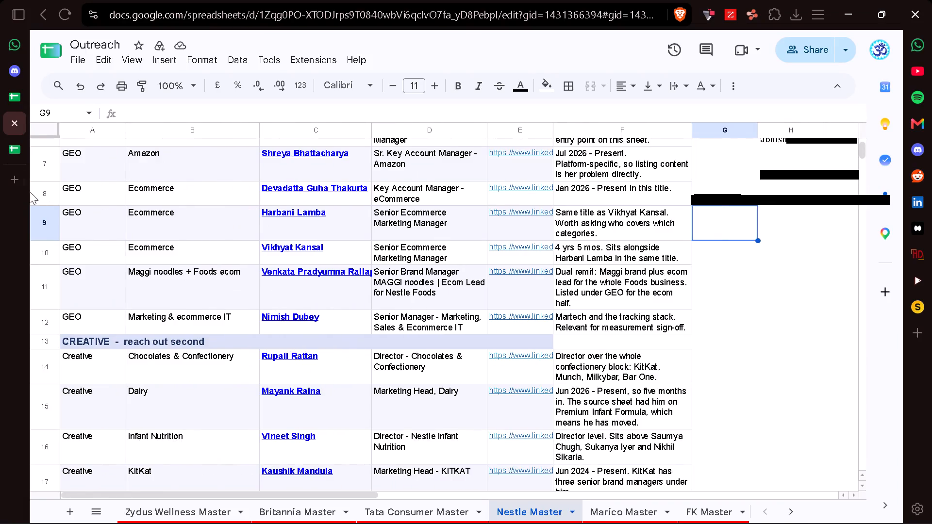
{"action": "left_click", "coordinate": [13, 154]}
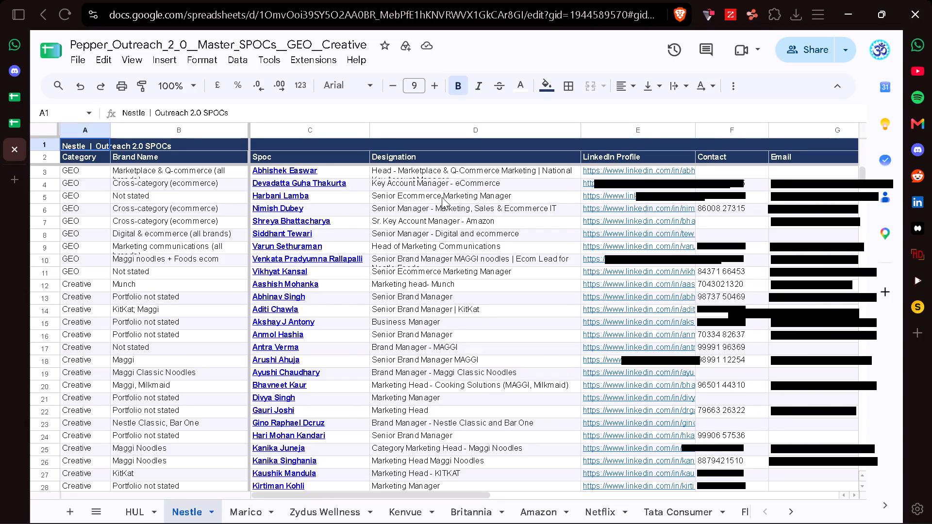
{"action": "scroll", "coordinate": [442, 197], "scroll_direction": "left", "scroll_amount": 3}
{"action": "left_click", "coordinate": [537, 194]}
{"action": "key", "text": "shift+Right"}
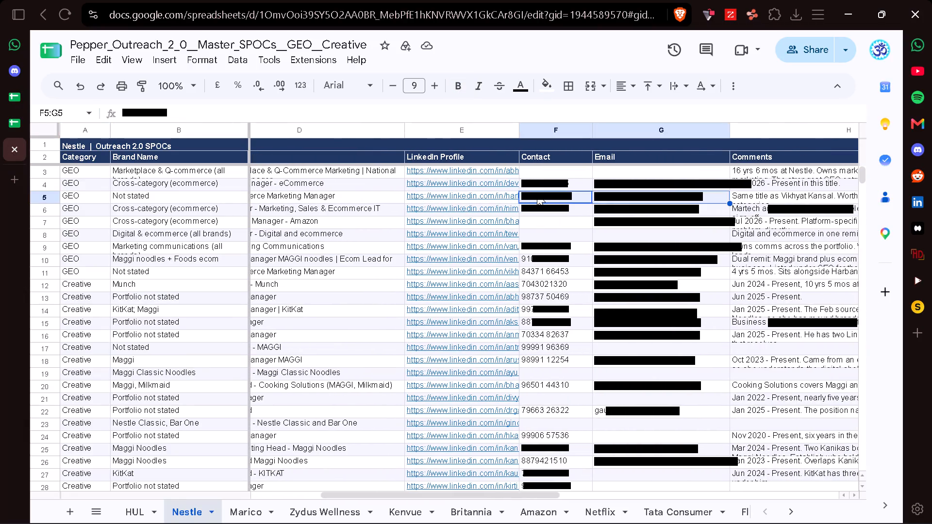
{"action": "key", "text": "ctrl+c"}
{"action": "left_click", "coordinate": [21, 126]}
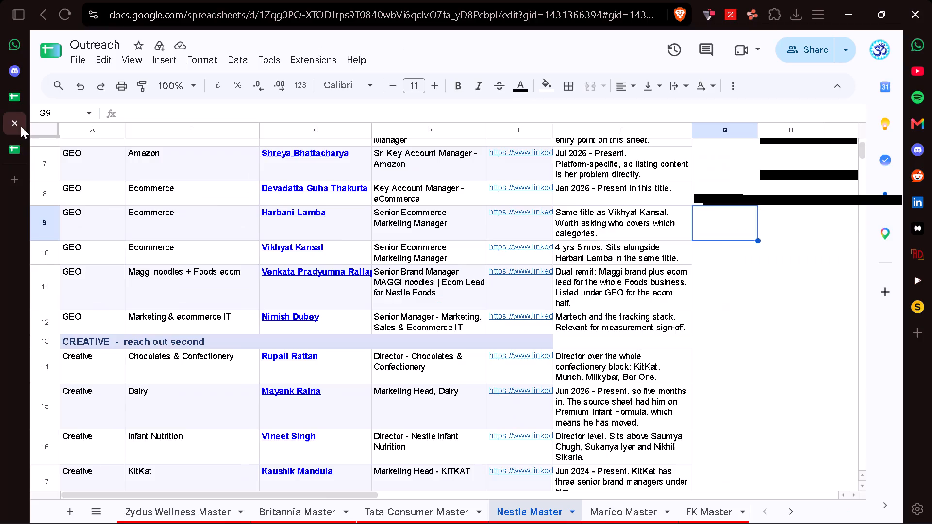
{"action": "scroll", "coordinate": [651, 291], "scroll_direction": "left", "scroll_amount": 1}
{"action": "key", "text": "ctrl+v"}
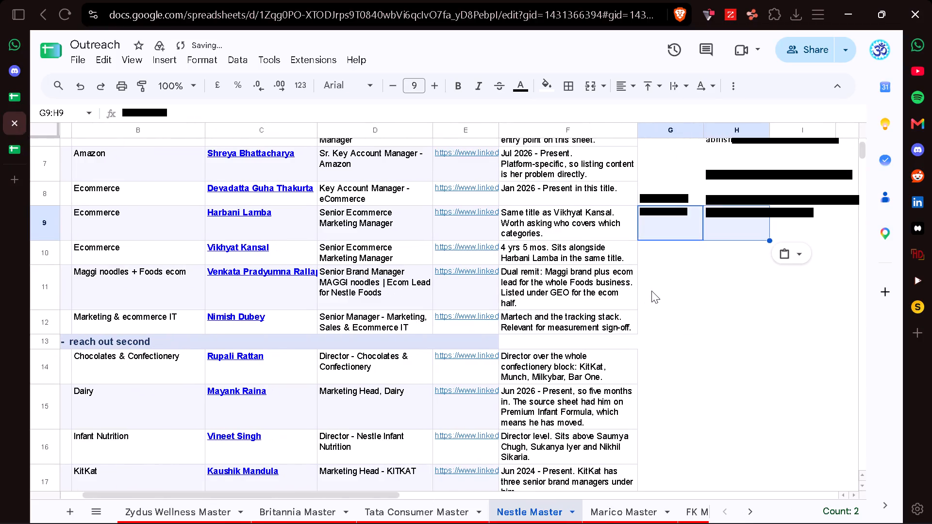
Copy the row 10 Senior Ecommerce Marketing Manager's contact and email from F11:G11 of the Pepper_Outreach_2_0 Nestle sheet into Outreach cells G10:H10.
{"action": "key", "text": "Down"}
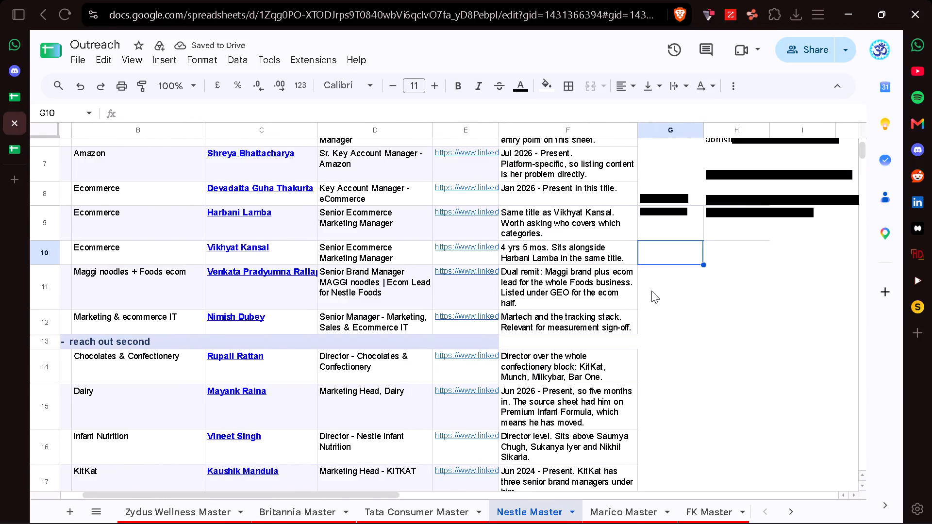
{"action": "left_click", "coordinate": [14, 141]}
{"action": "scroll", "coordinate": [324, 340], "scroll_direction": "right", "scroll_amount": 4}
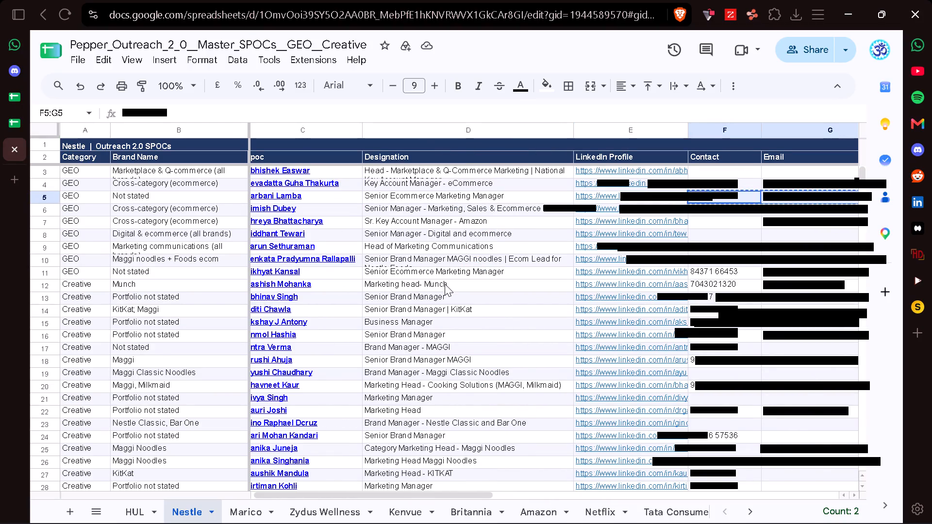
{"action": "scroll", "coordinate": [442, 284], "scroll_direction": "left", "scroll_amount": 3}
{"action": "left_click", "coordinate": [566, 268]}
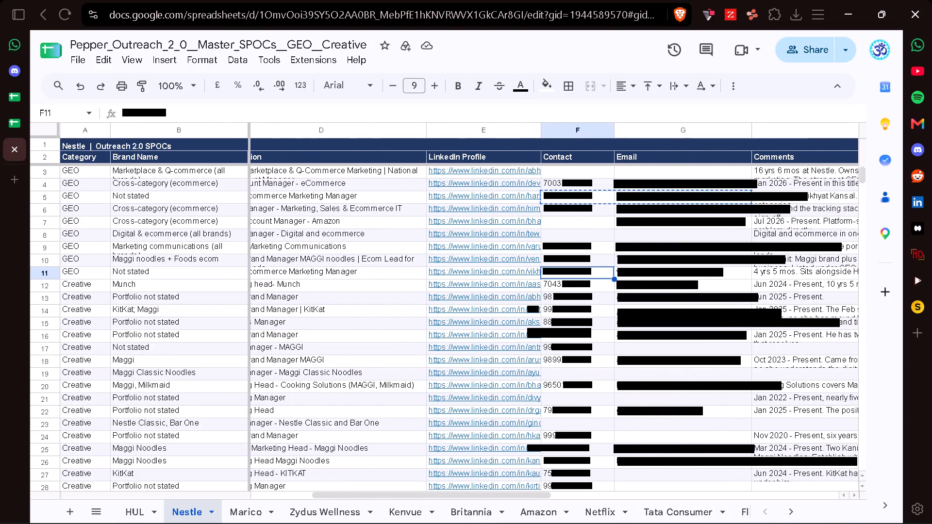
{"action": "key", "text": "shift+Right"}
{"action": "key", "text": "ctrl+c"}
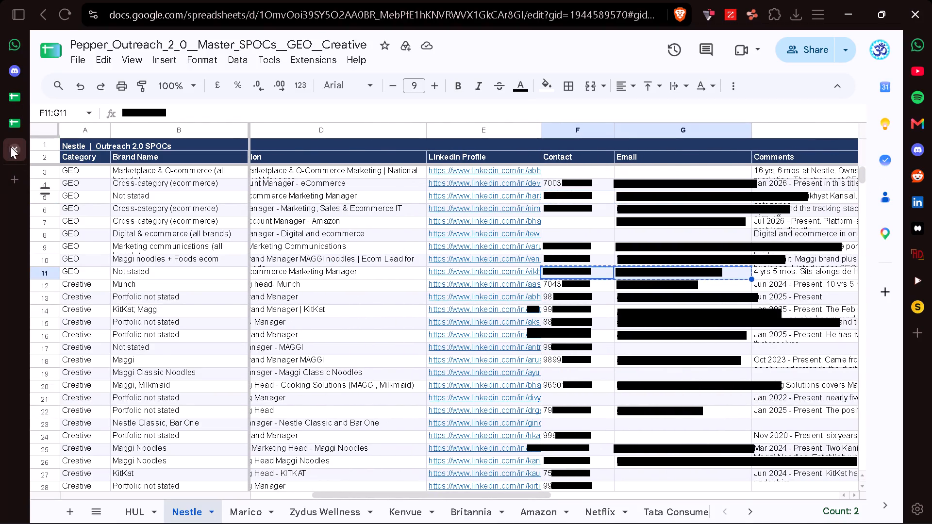
{"action": "left_click", "coordinate": [14, 121]}
{"action": "key", "text": "ctrl+v"}
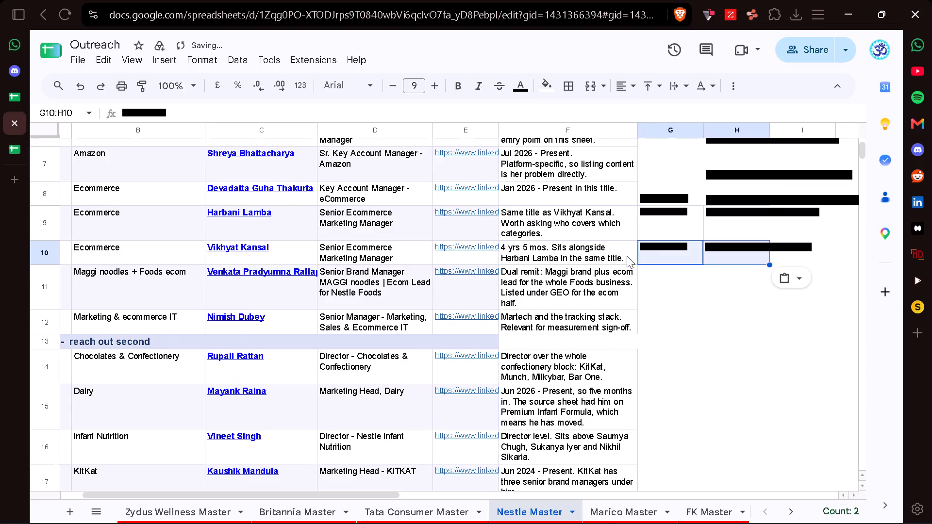
Copy the Maggi noodles + Foods ecom contact's number and email from F10:G10 of the Pepper_Outreach_2_0 Nestle sheet into Outreach cells G11:H11.
{"action": "left_click", "coordinate": [14, 142]}
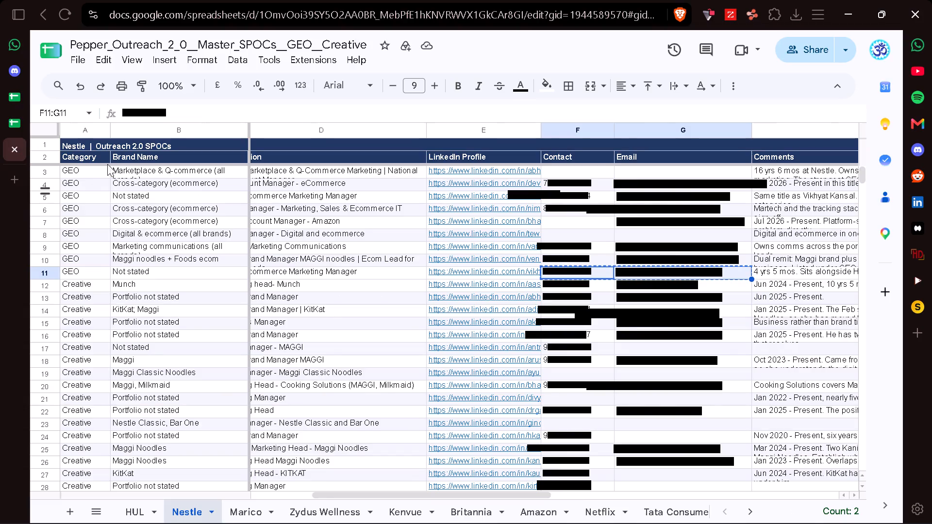
{"action": "scroll", "coordinate": [571, 326], "scroll_direction": "right", "scroll_amount": 5}
{"action": "scroll", "coordinate": [571, 326], "scroll_direction": "up", "scroll_amount": 1}
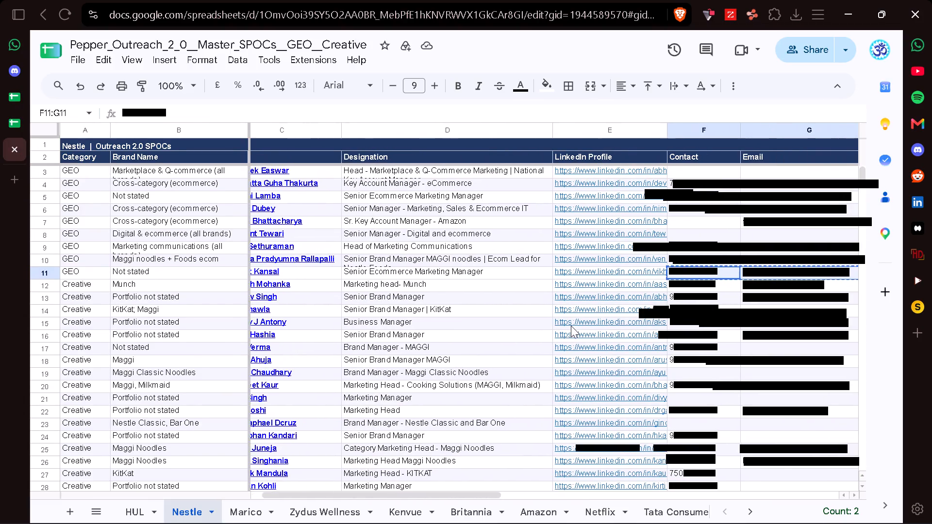
{"action": "scroll", "coordinate": [571, 326], "scroll_direction": "up", "scroll_amount": 1}
{"action": "left_click", "coordinate": [586, 258]}
{"action": "key", "text": "shift+Right"}
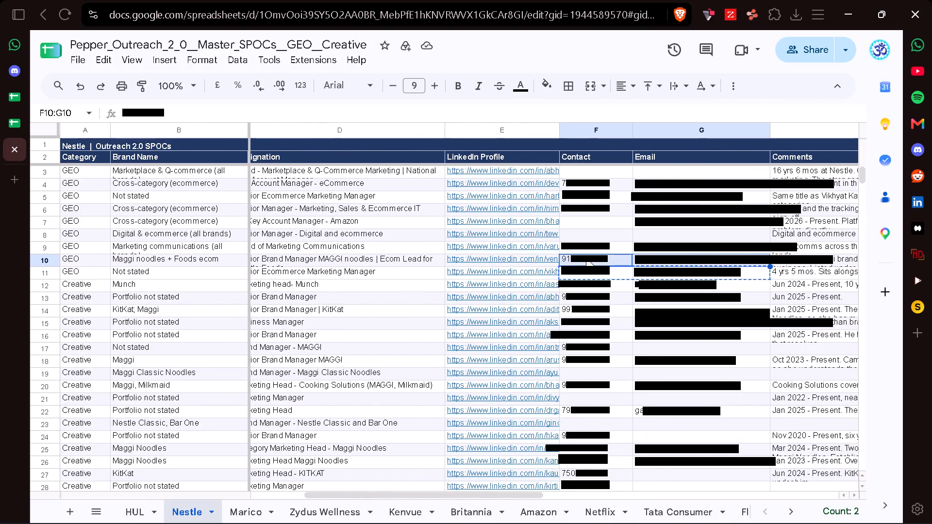
{"action": "key", "text": "ctrl+c"}
{"action": "left_click", "coordinate": [17, 123]}
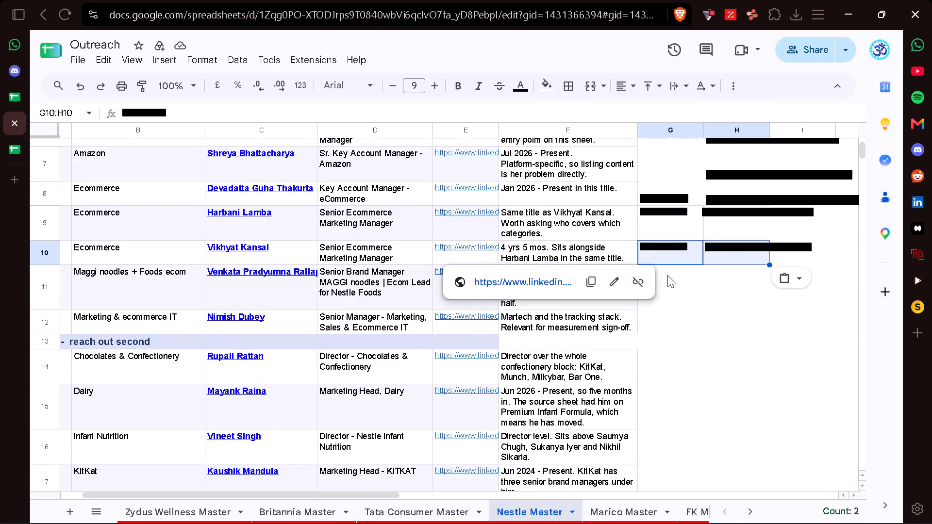
{"action": "left_click", "coordinate": [678, 287]}
{"action": "key", "text": "ctrl+v"}
Copy the Marketing, Sales & Ecommerce IT manager's number and email from F6:G6 of the Pepper_Outreach_2_0 Nestle sheet into Outreach cells G12:H12.
{"action": "scroll", "coordinate": [678, 287], "scroll_direction": "down", "scroll_amount": 1}
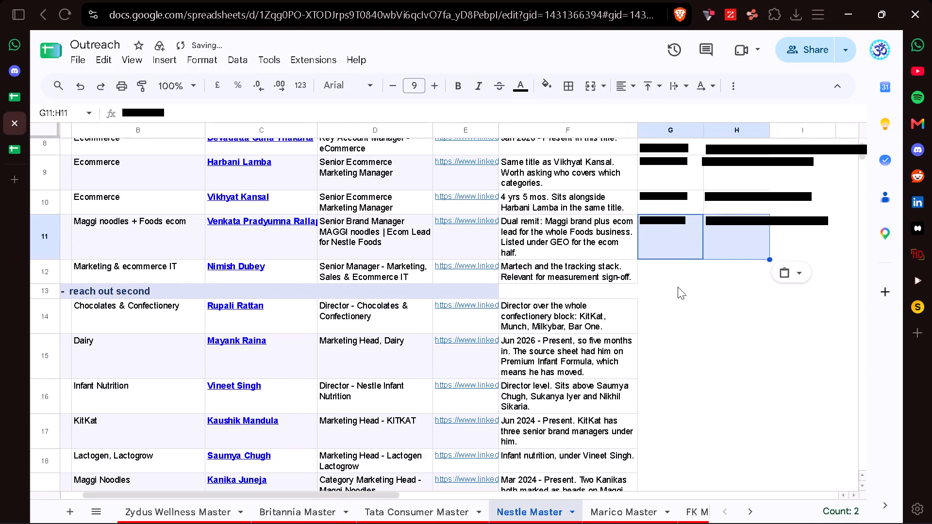
{"action": "left_click", "coordinate": [653, 270]}
{"action": "scroll", "coordinate": [653, 270], "scroll_direction": "down", "scroll_amount": 1}
{"action": "left_click", "coordinate": [9, 145]}
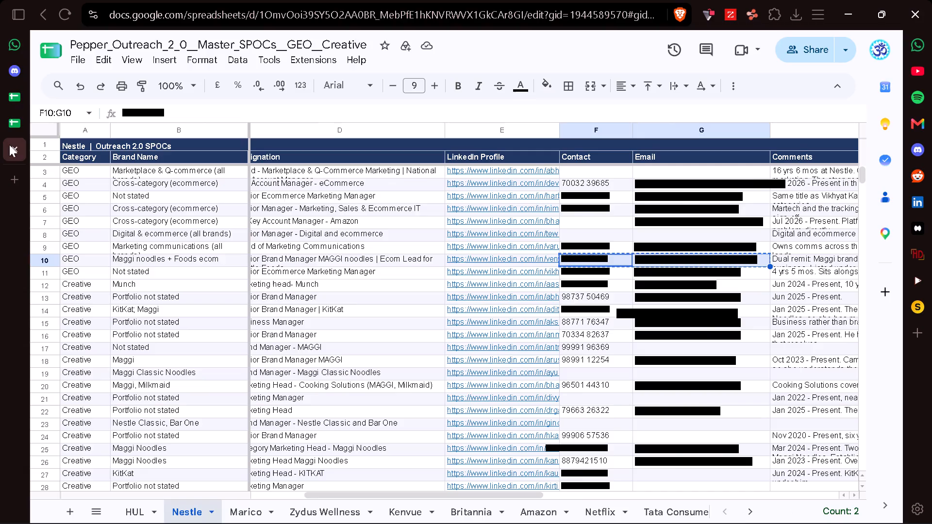
{"action": "scroll", "coordinate": [364, 329], "scroll_direction": "right", "scroll_amount": 5}
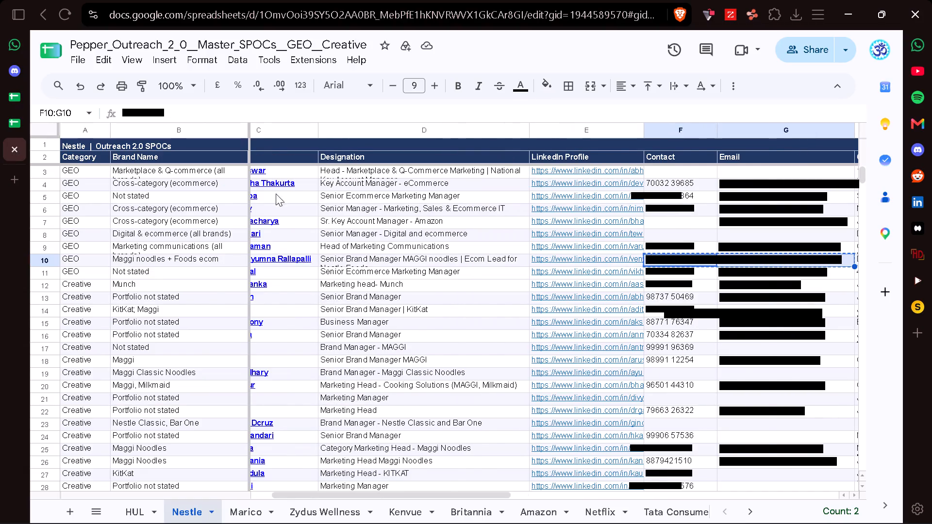
{"action": "scroll", "coordinate": [445, 215], "scroll_direction": "left", "scroll_amount": 3}
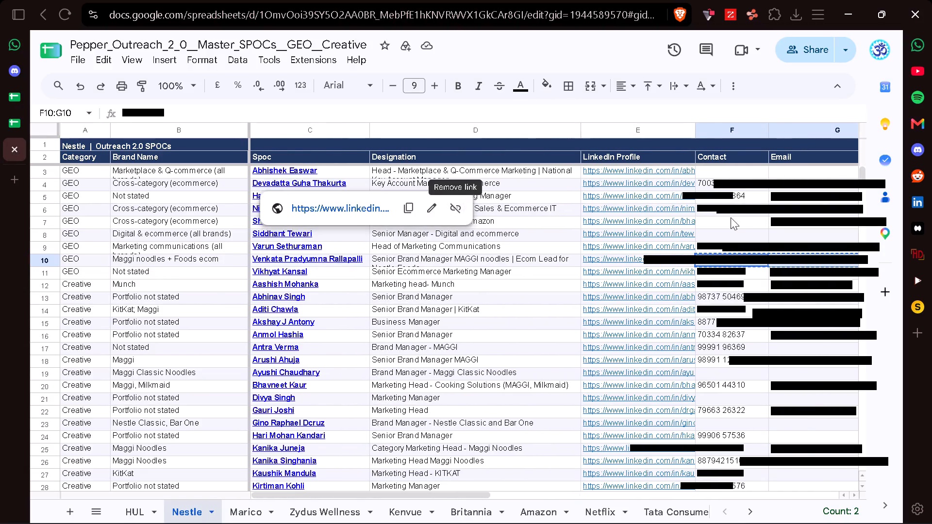
{"action": "left_click", "coordinate": [731, 210]}
{"action": "key", "text": "shift+Right"}
{"action": "key", "text": "ctrl+c"}
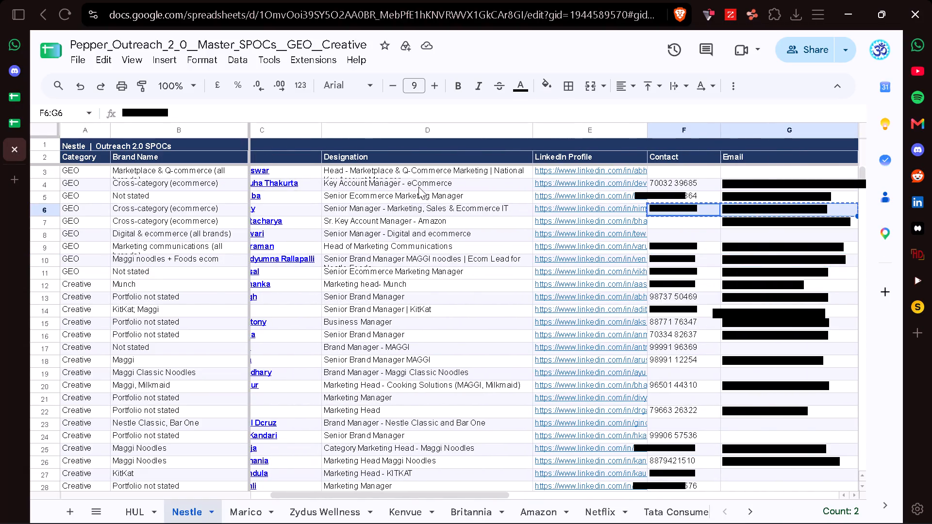
{"action": "left_click", "coordinate": [13, 122]}
{"action": "key", "text": "ctrl+v"}
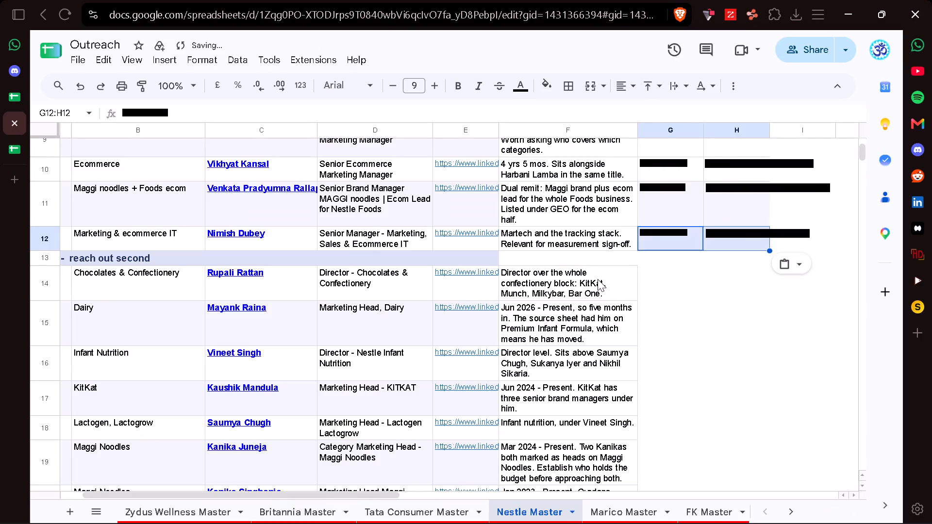
Copy the Chocolates & Confectionery director's number and email from F41:G41 of the Pepper_Outreach_2_0 Nestle sheet into Outreach cells G14:H14.
{"action": "key", "text": "Down"}
{"action": "key", "text": "Down"}
{"action": "scroll", "coordinate": [801, 370], "scroll_direction": "down", "scroll_amount": 2}
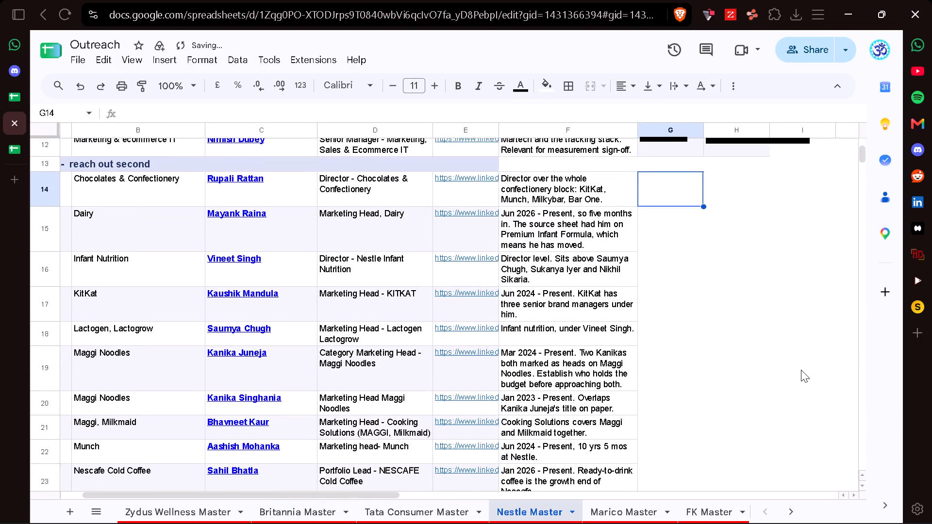
{"action": "left_click", "coordinate": [17, 150]}
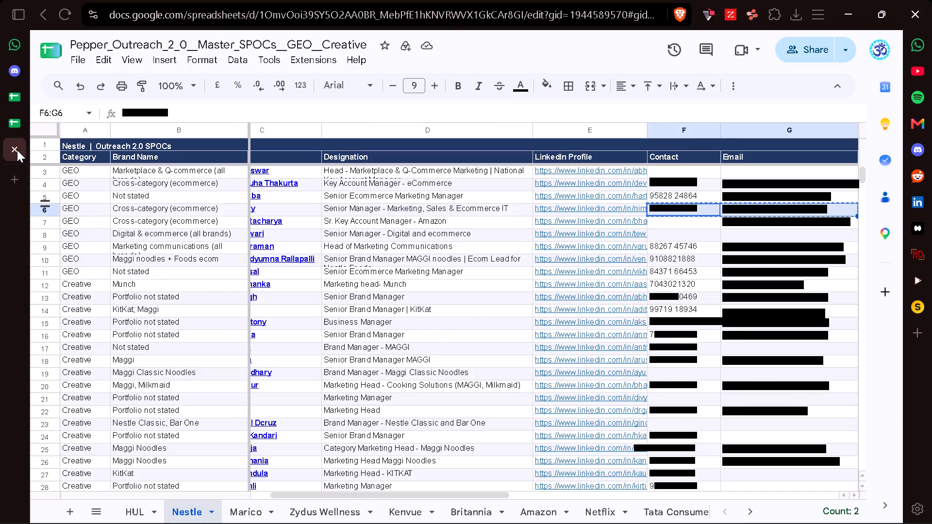
{"action": "scroll", "coordinate": [338, 335], "scroll_direction": "right", "scroll_amount": 5}
{"action": "scroll", "coordinate": [338, 335], "scroll_direction": "down", "scroll_amount": 3}
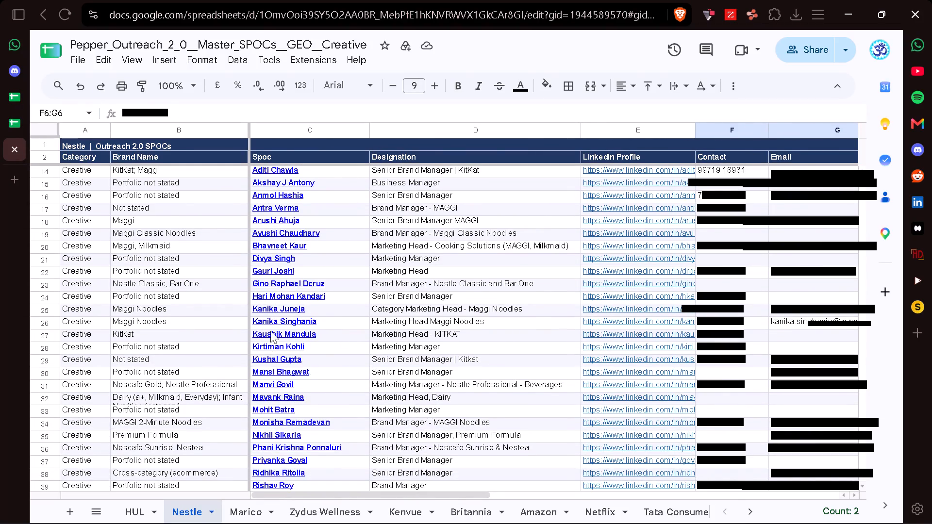
{"action": "scroll", "coordinate": [270, 331], "scroll_direction": "down", "scroll_amount": 1}
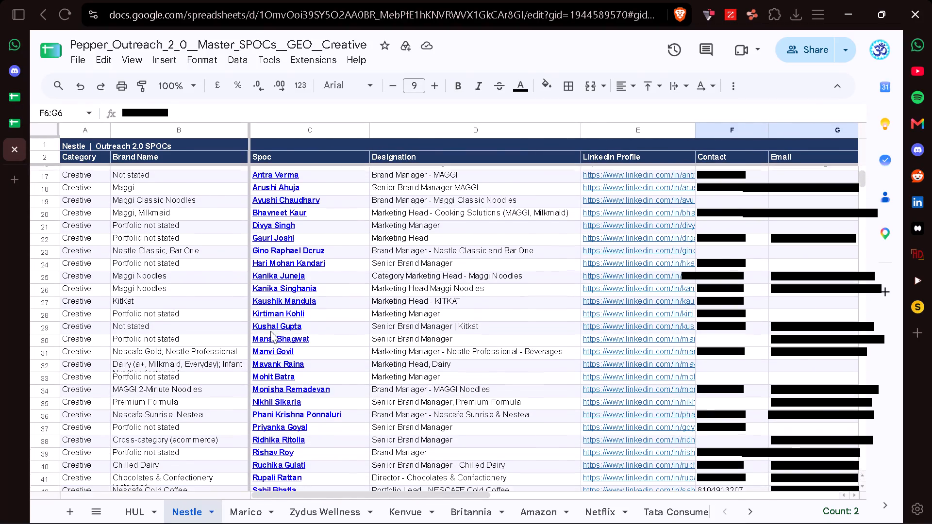
{"action": "scroll", "coordinate": [270, 331], "scroll_direction": "down", "scroll_amount": 3}
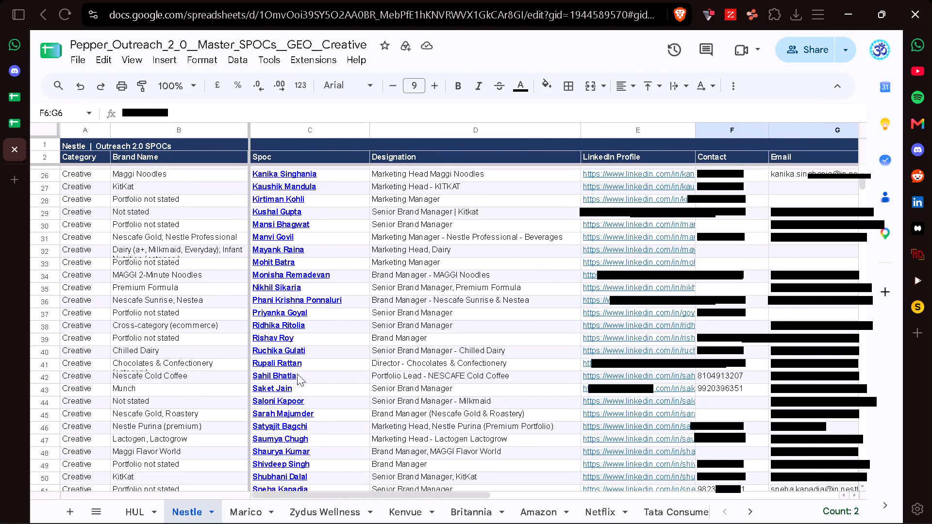
{"action": "scroll", "coordinate": [330, 373], "scroll_direction": "left", "scroll_amount": 3}
{"action": "left_click", "coordinate": [509, 360]}
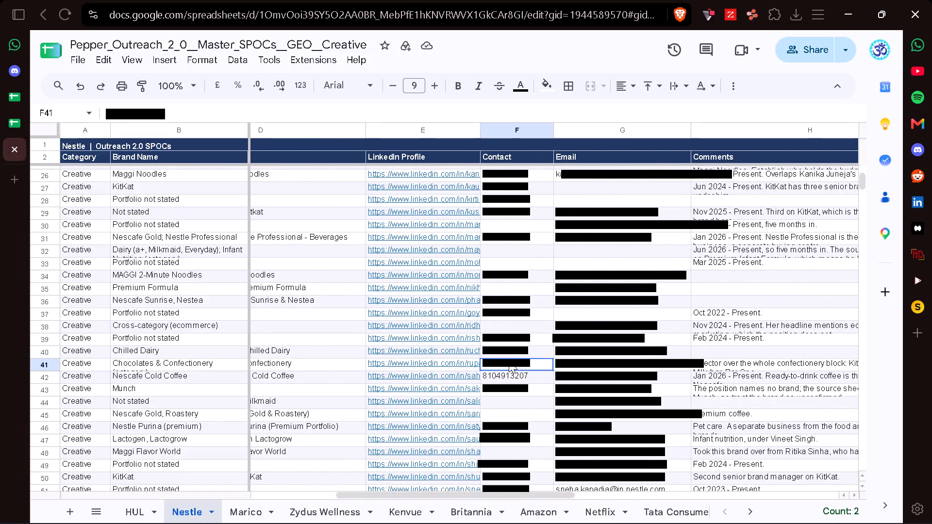
{"action": "key", "text": "shift+Right"}
{"action": "key", "text": "ctrl+c"}
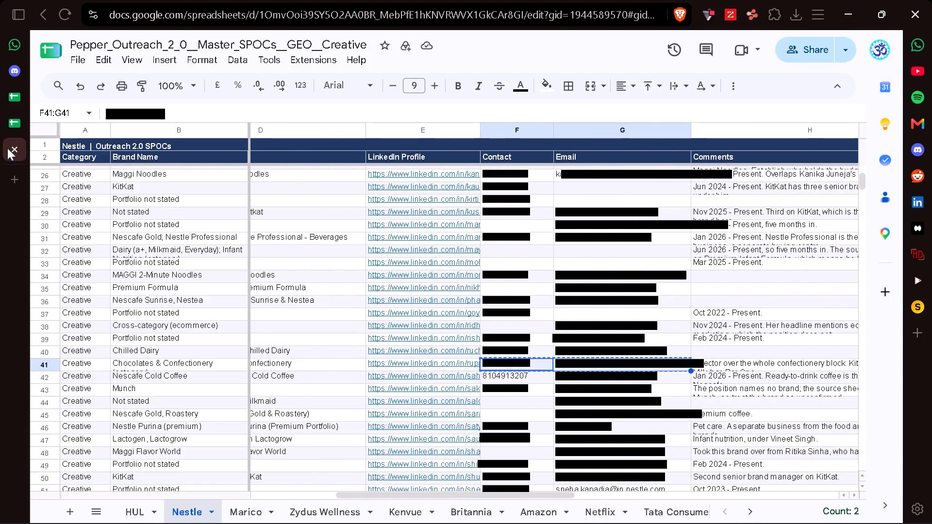
{"action": "left_click", "coordinate": [14, 134]}
{"action": "key", "text": "ctrl+v"}
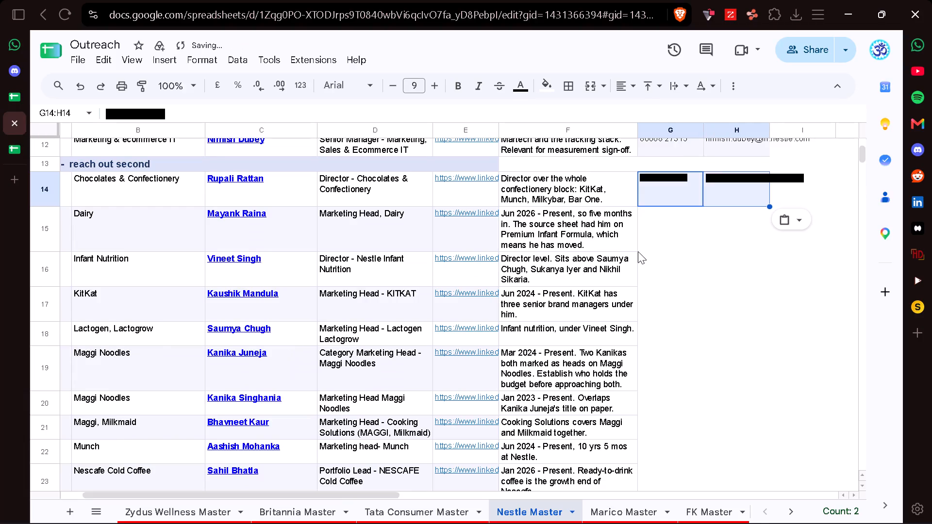
Check the Pepper_Outreach_2_0 Nestle sheet for the Marketing Head, Dairy's contact number and email, needed for Outreach row 15.
{"action": "left_click", "coordinate": [654, 232]}
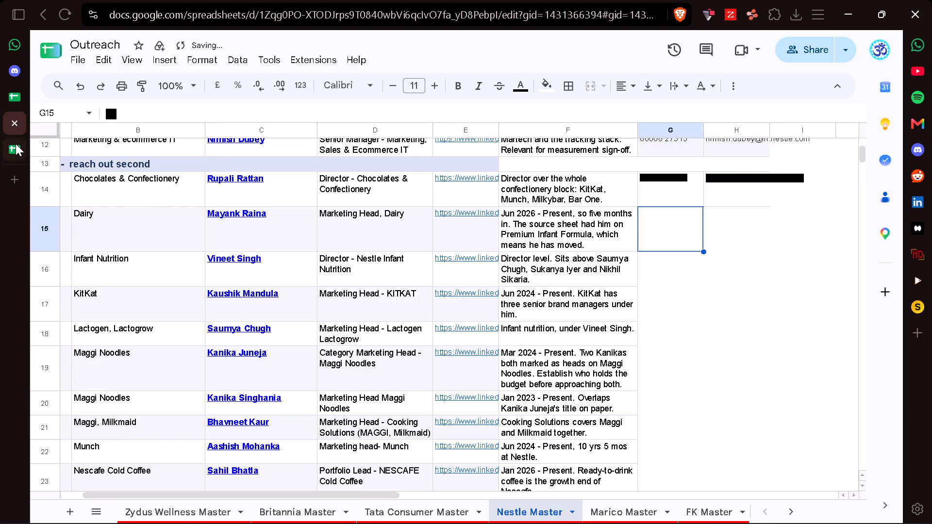
{"action": "left_click", "coordinate": [16, 144]}
{"action": "scroll", "coordinate": [322, 374], "scroll_direction": "right", "scroll_amount": 6}
{"action": "scroll", "coordinate": [322, 374], "scroll_direction": "down", "scroll_amount": 1}
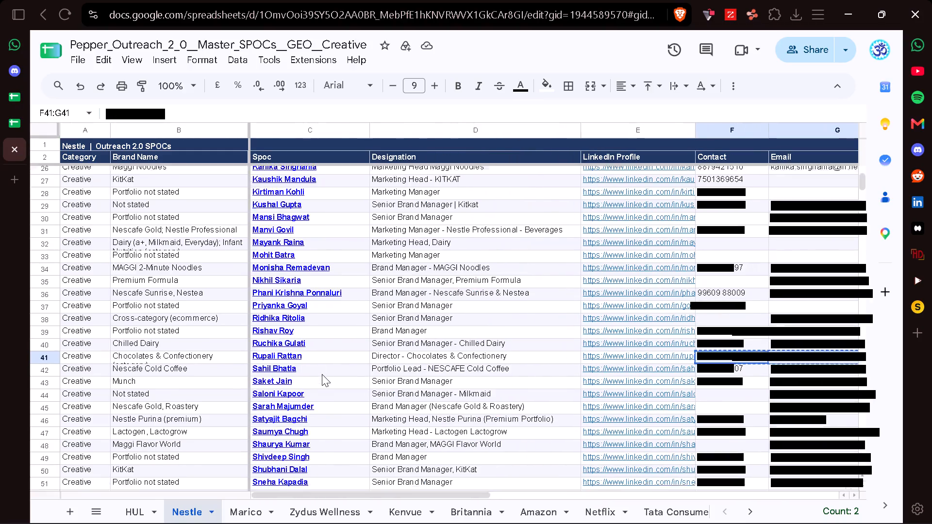
{"action": "scroll", "coordinate": [322, 374], "scroll_direction": "down", "scroll_amount": 2}
{"action": "scroll", "coordinate": [286, 419], "scroll_direction": "down", "scroll_amount": 1}
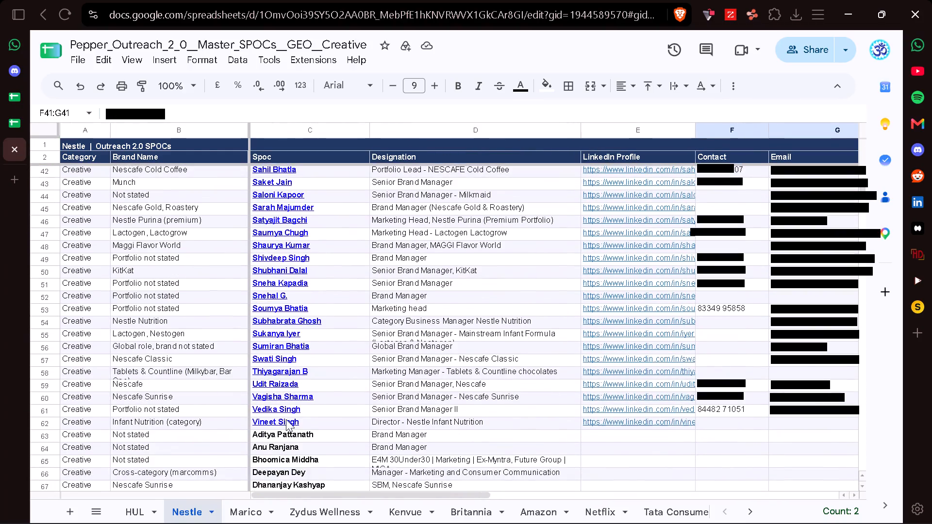
{"action": "scroll", "coordinate": [286, 419], "scroll_direction": "down", "scroll_amount": 1}
{"action": "scroll", "coordinate": [277, 410], "scroll_direction": "up", "scroll_amount": 1}
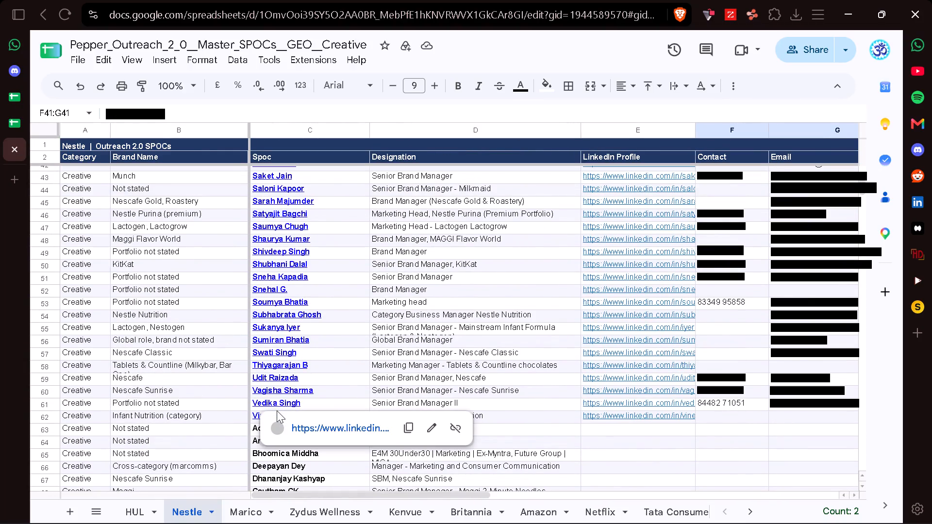
{"action": "scroll", "coordinate": [277, 410], "scroll_direction": "up", "scroll_amount": 1}
{"action": "scroll", "coordinate": [267, 353], "scroll_direction": "up", "scroll_amount": 3}
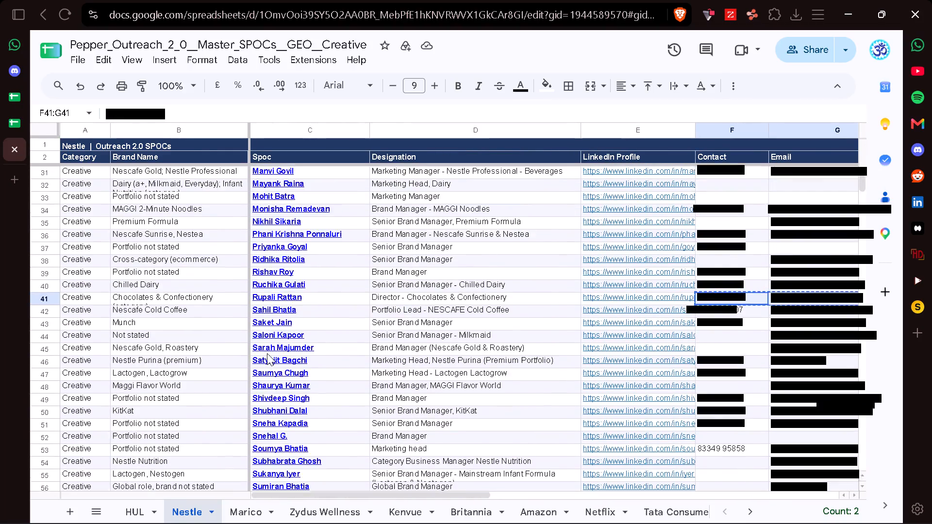
{"action": "scroll", "coordinate": [267, 353], "scroll_direction": "up", "scroll_amount": 1}
{"action": "scroll", "coordinate": [513, 347], "scroll_direction": "left", "scroll_amount": 2}
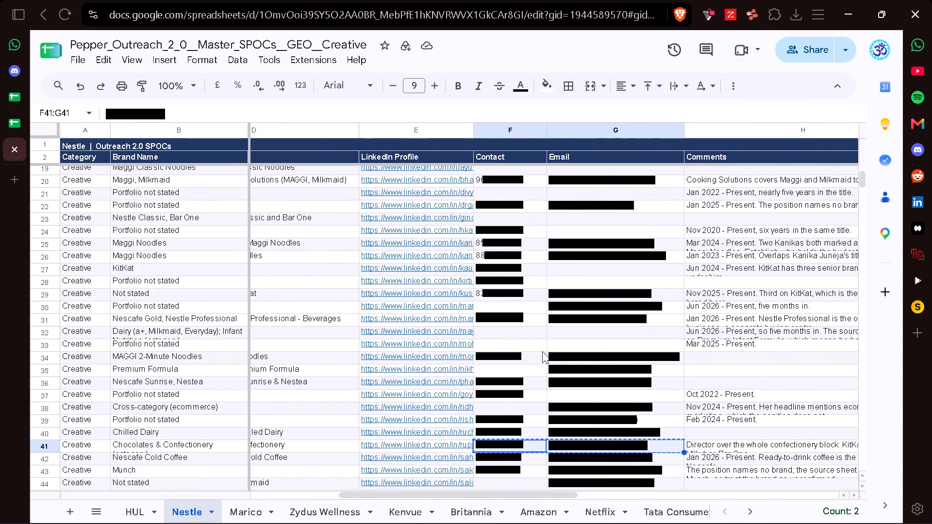
{"action": "scroll", "coordinate": [449, 340], "scroll_direction": "right", "scroll_amount": 5}
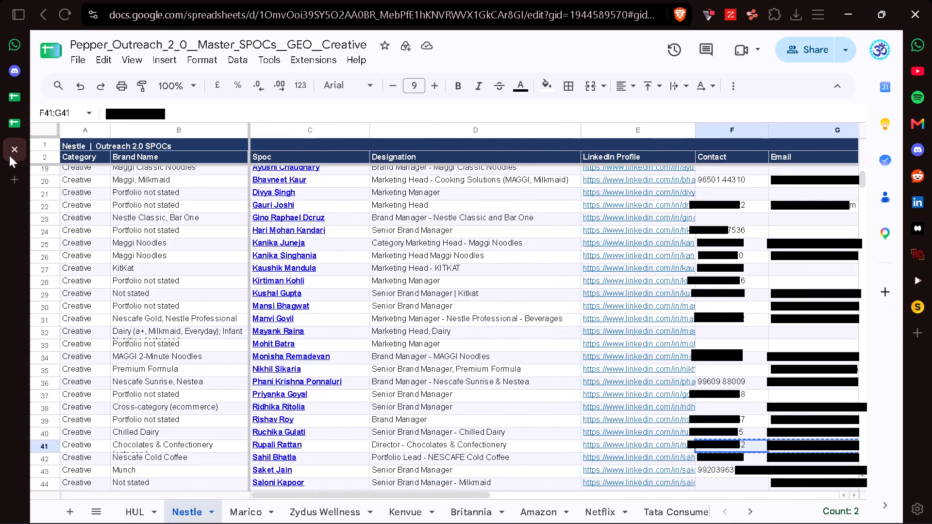
Check the Pepper_Outreach_2_0 Nestle sheet for the Infant Nutrition director's contact number and email, needed for Outreach row 16.
{"action": "left_click", "coordinate": [13, 126]}
{"action": "key", "text": "Down"}
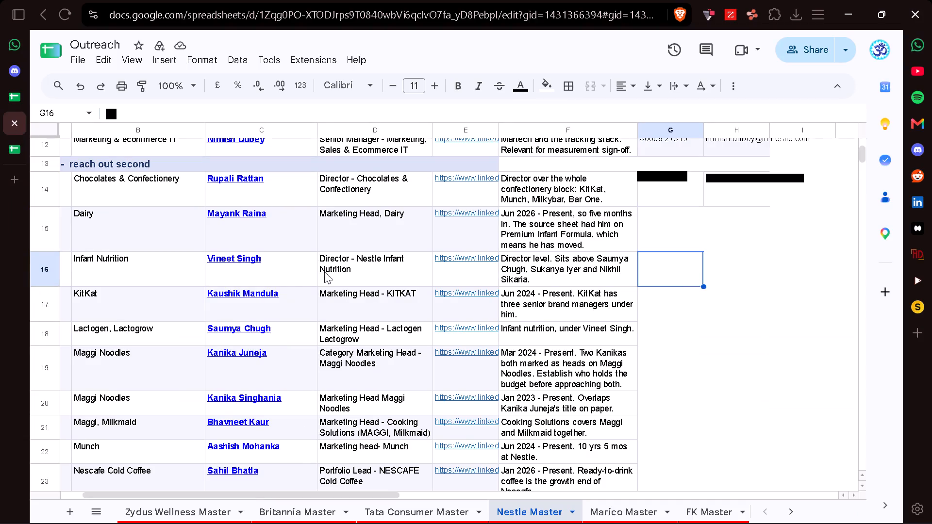
{"action": "left_click", "coordinate": [9, 142]}
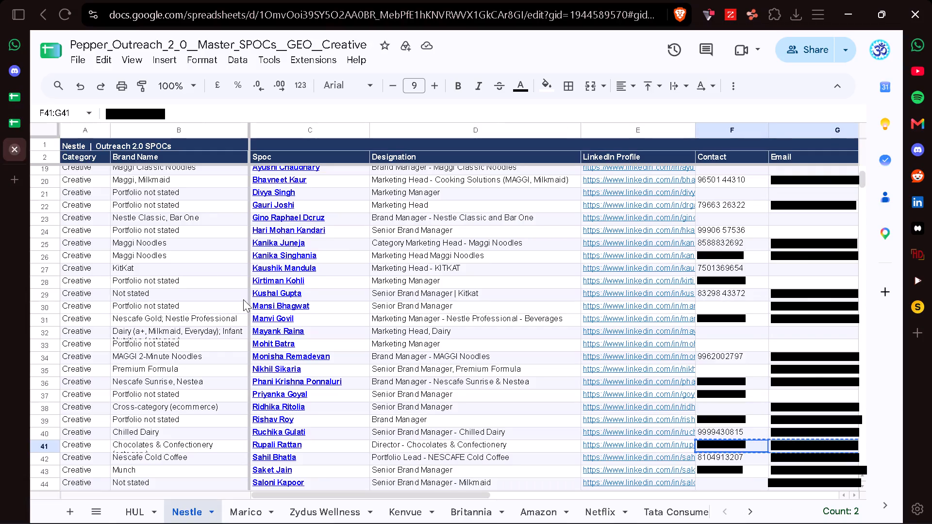
{"action": "scroll", "coordinate": [277, 339], "scroll_direction": "down", "scroll_amount": 3}
{"action": "scroll", "coordinate": [293, 375], "scroll_direction": "down", "scroll_amount": 1}
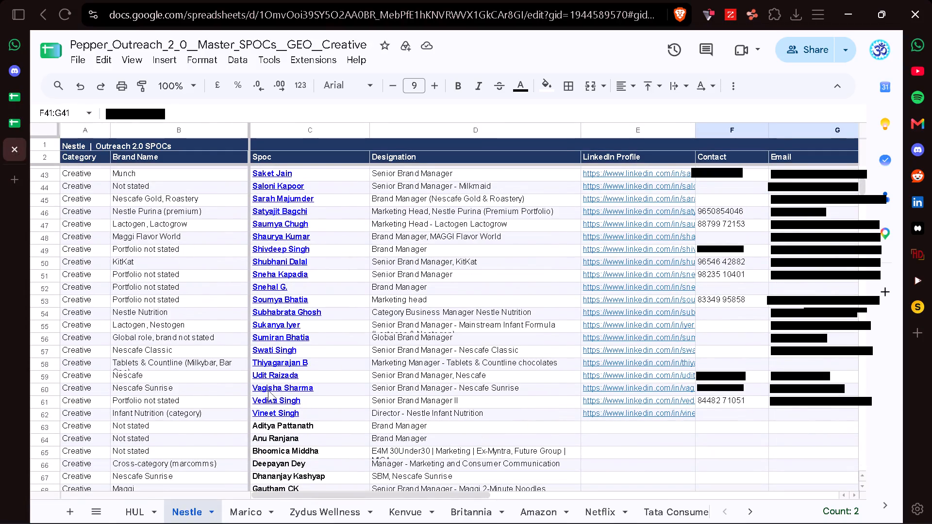
{"action": "scroll", "coordinate": [559, 417], "scroll_direction": "left", "scroll_amount": 3}
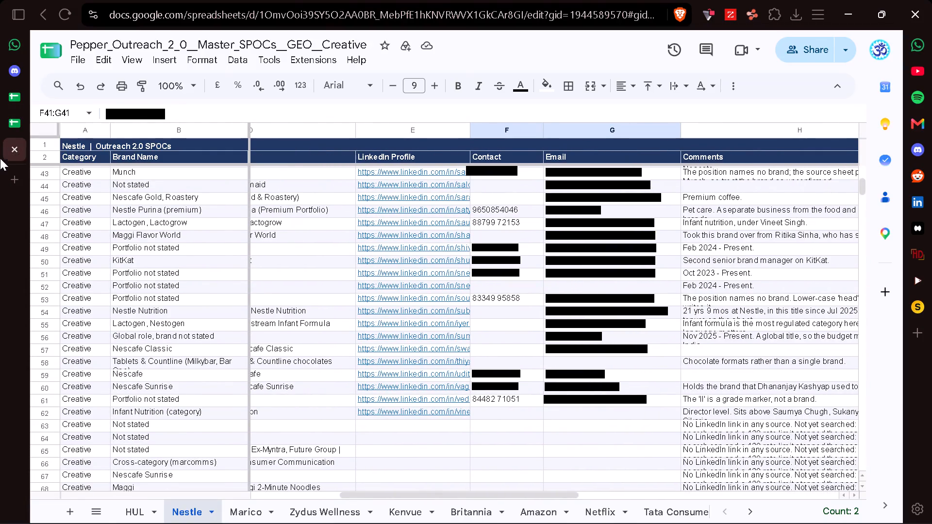
Copy the KitKat marketing head's number from F27 of the Pepper_Outreach_2_0 Nestle sheet into Outreach cell G17.
{"action": "left_click", "coordinate": [13, 132]}
{"action": "key", "text": "Down"}
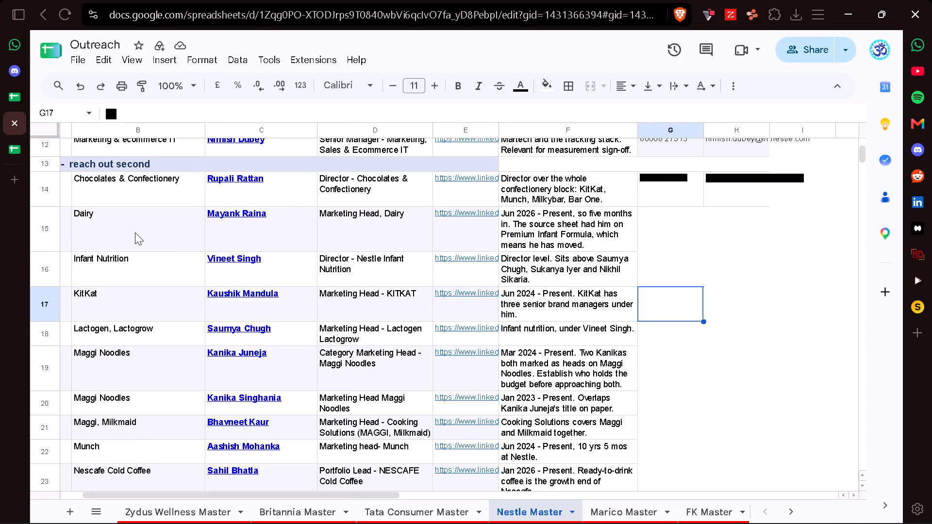
{"action": "left_click", "coordinate": [9, 145]}
{"action": "scroll", "coordinate": [292, 341], "scroll_direction": "right", "scroll_amount": 6}
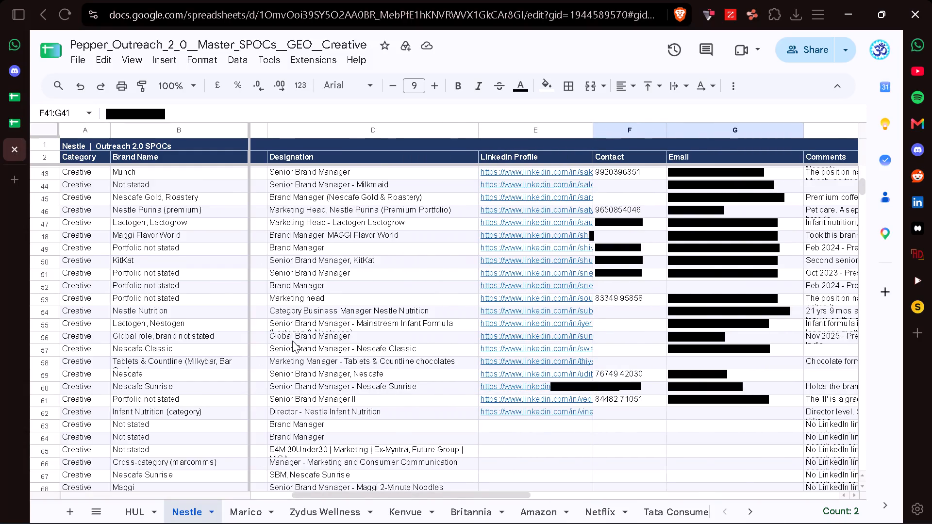
{"action": "scroll", "coordinate": [270, 236], "scroll_direction": "up", "scroll_amount": 4}
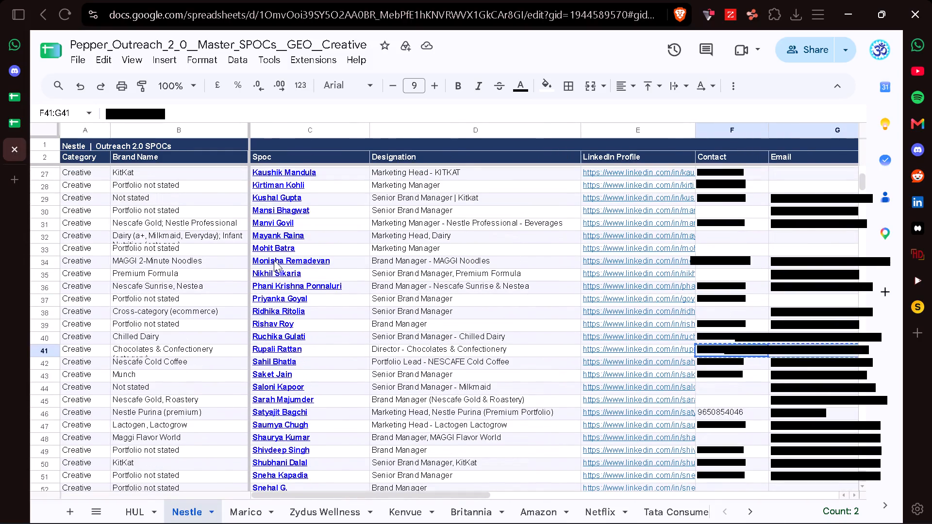
{"action": "scroll", "coordinate": [277, 285], "scroll_direction": "up", "scroll_amount": 1}
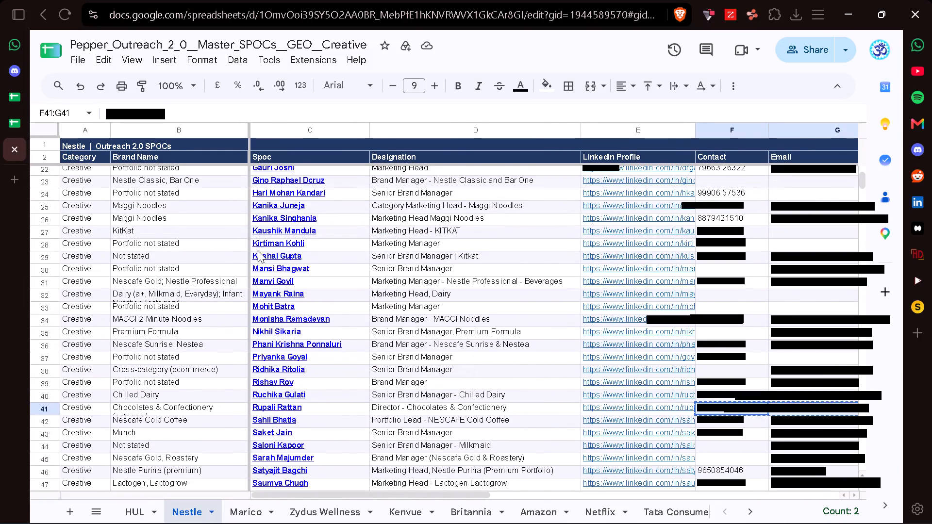
{"action": "scroll", "coordinate": [570, 243], "scroll_direction": "left", "scroll_amount": 2}
{"action": "left_click", "coordinate": [534, 235]}
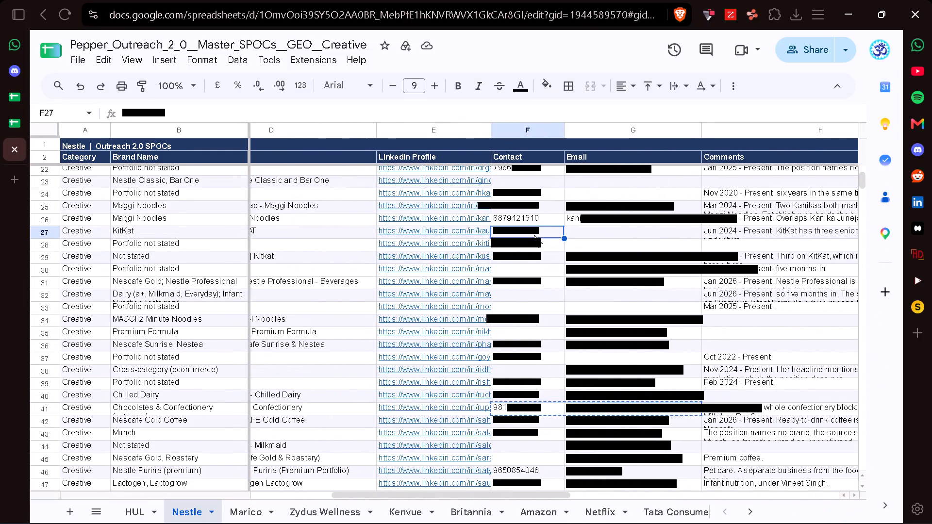
{"action": "key", "text": "ctrl+c"}
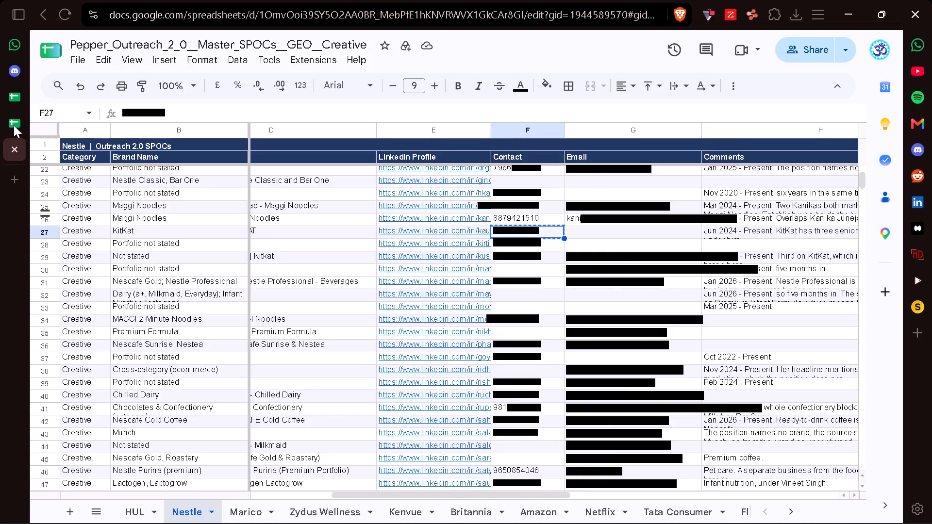
{"action": "left_click", "coordinate": [14, 125]}
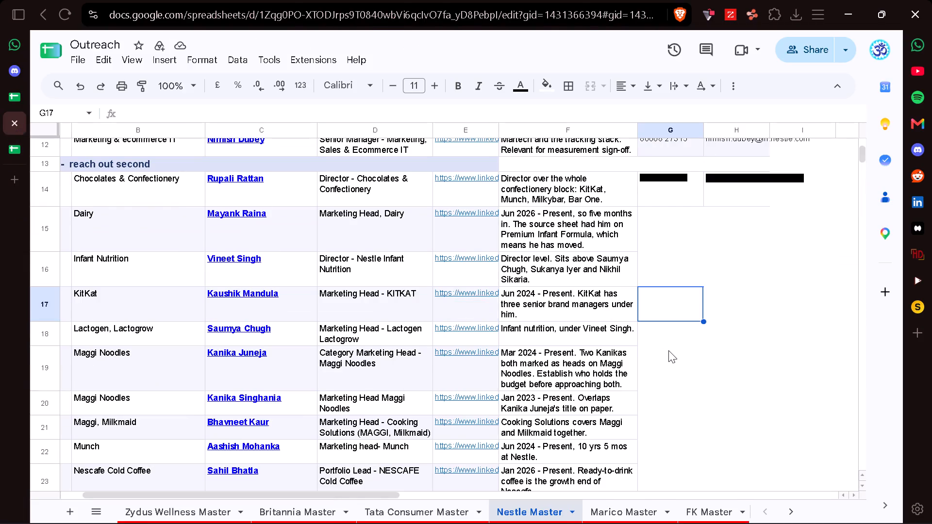
{"action": "key", "text": "ctrl+v"}
Freeze columns A to C in the Pepper_Outreach_2_0 Nestle sheet, so the Spoc column is included in the frozen area.
{"action": "key", "text": "Down"}
{"action": "scroll", "coordinate": [668, 350], "scroll_direction": "down", "scroll_amount": 3}
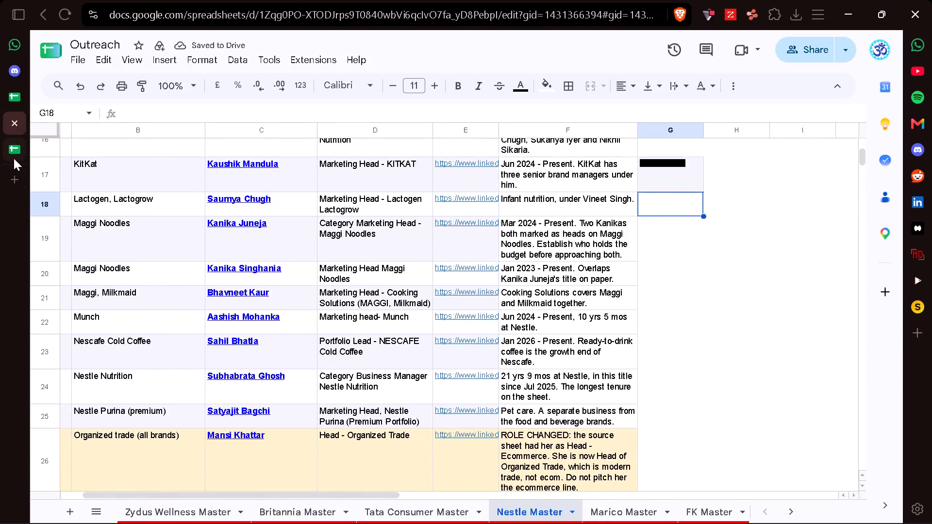
{"action": "left_click", "coordinate": [14, 158]}
{"action": "scroll", "coordinate": [348, 345], "scroll_direction": "right", "scroll_amount": 5}
{"action": "scroll", "coordinate": [293, 362], "scroll_direction": "down", "scroll_amount": 2}
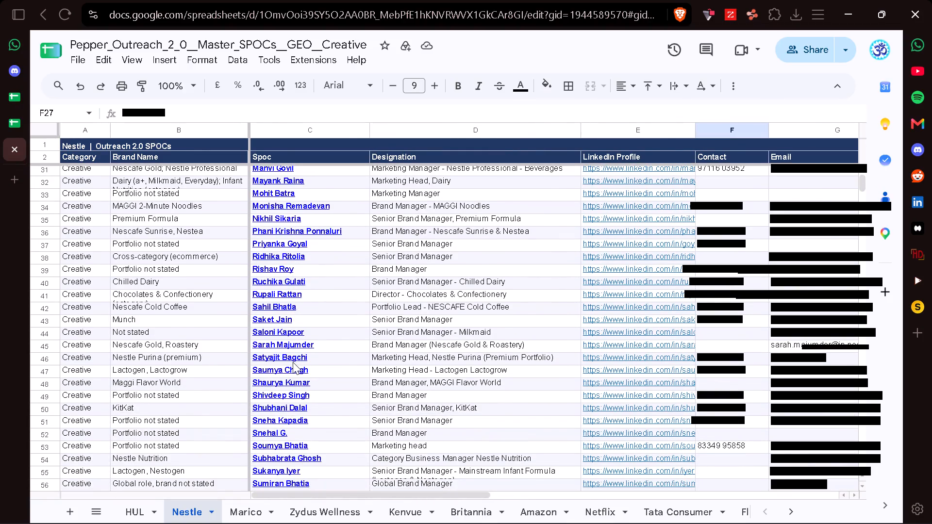
{"action": "scroll", "coordinate": [293, 362], "scroll_direction": "down", "scroll_amount": 1}
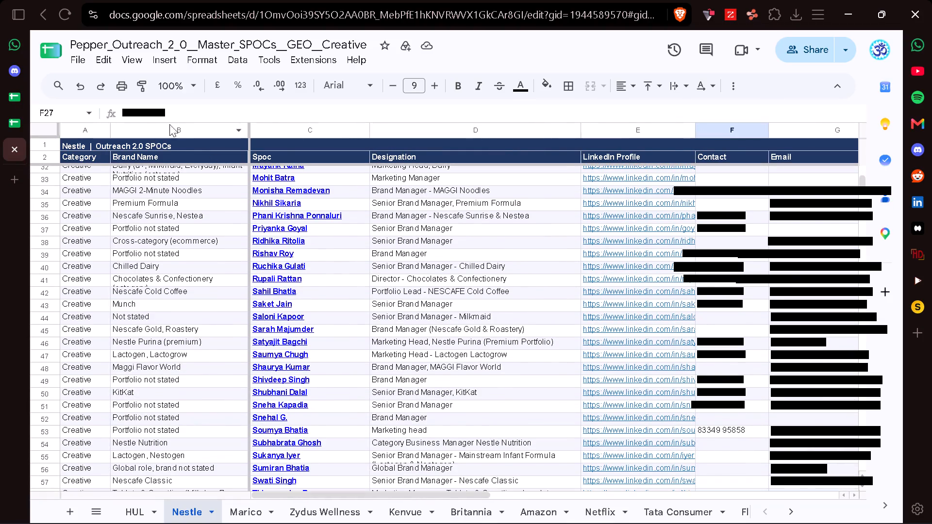
{"action": "left_click", "coordinate": [85, 122]}
{"action": "left_click", "coordinate": [85, 125]}
{"action": "key", "text": "shift+Right"}
{"action": "key", "text": "shift+Right"}
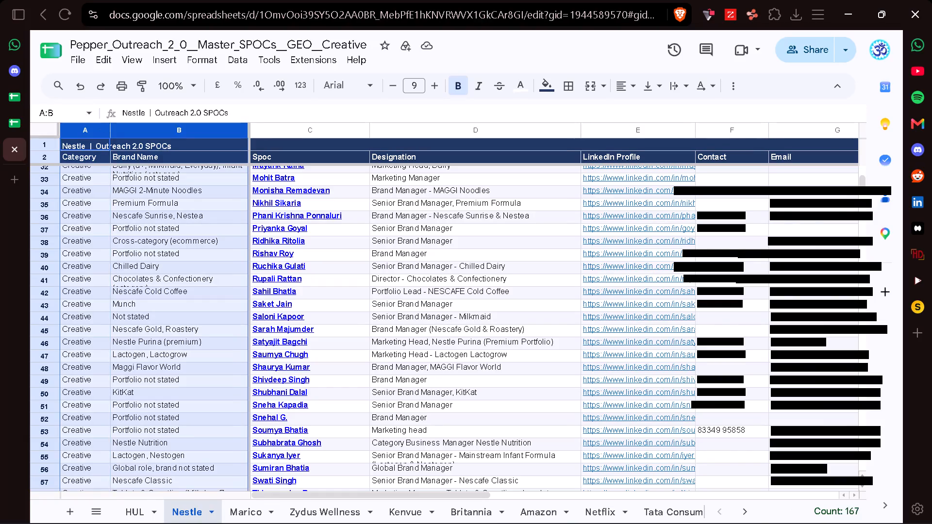
{"action": "right_click", "coordinate": [85, 125]}
{"action": "scroll", "coordinate": [194, 346], "scroll_direction": "down", "scroll_amount": 2}
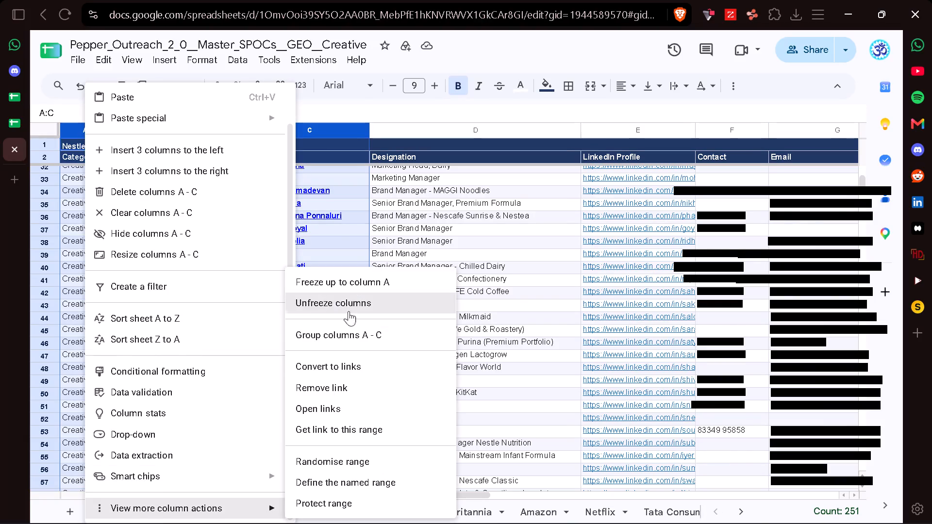
{"action": "left_click", "coordinate": [327, 281]}
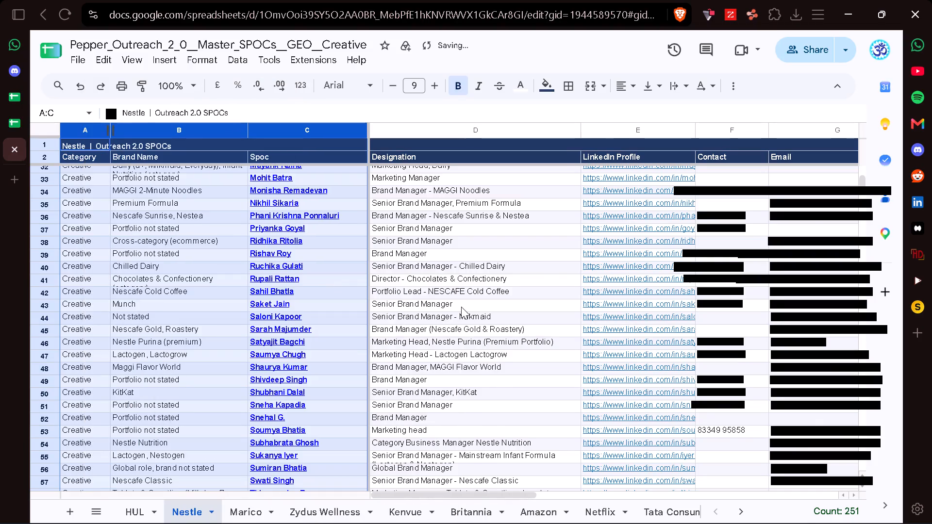
{"action": "left_click", "coordinate": [461, 307]}
Copy the Lactogen, Lactogrow marketing head's number and email from F47:G47 of the Pepper_Outreach_2_0 Nestle sheet into Outreach cells G18:H18.
{"action": "scroll", "coordinate": [461, 307], "scroll_direction": "left", "scroll_amount": 1}
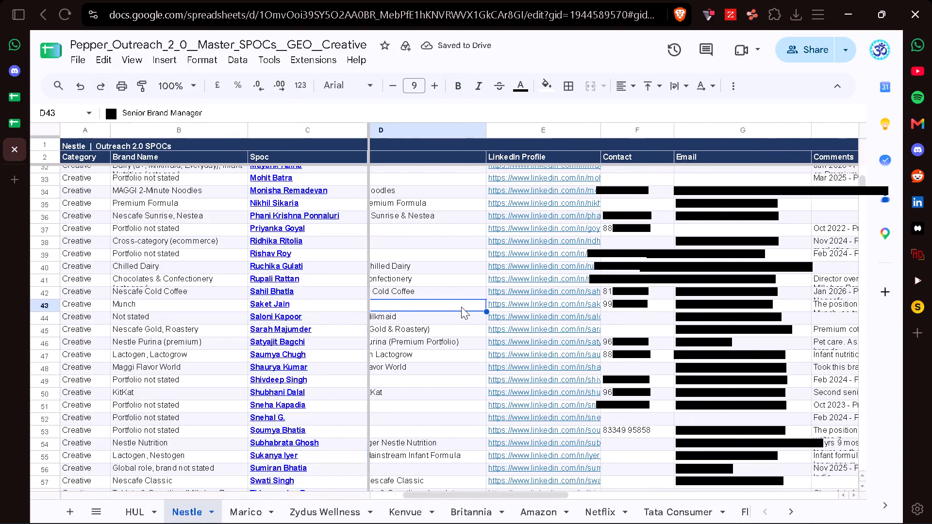
{"action": "scroll", "coordinate": [461, 307], "scroll_direction": "left", "scroll_amount": 3}
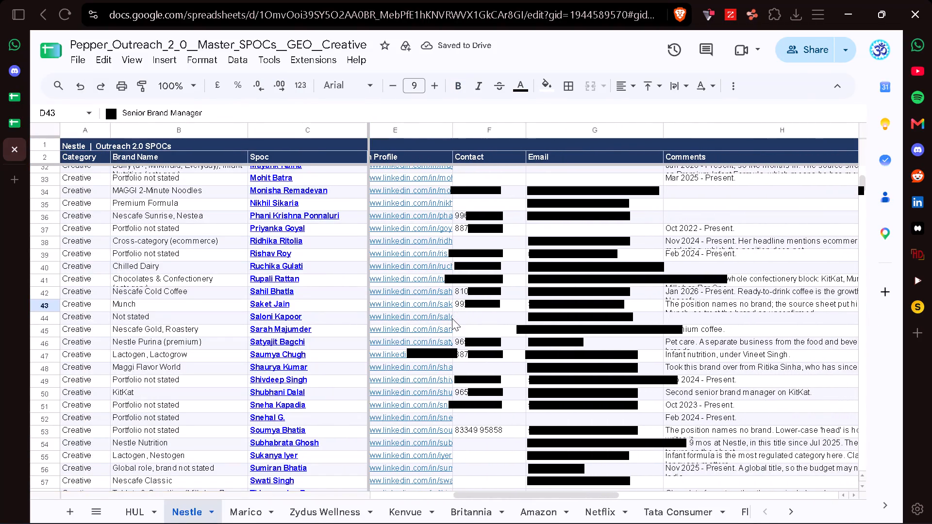
{"action": "scroll", "coordinate": [452, 318], "scroll_direction": "left", "scroll_amount": 1}
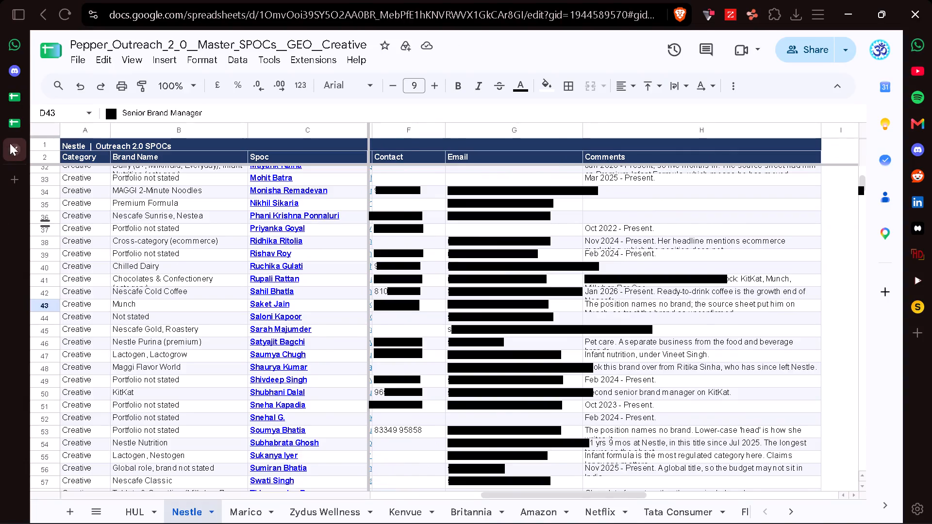
{"action": "left_click", "coordinate": [11, 129]}
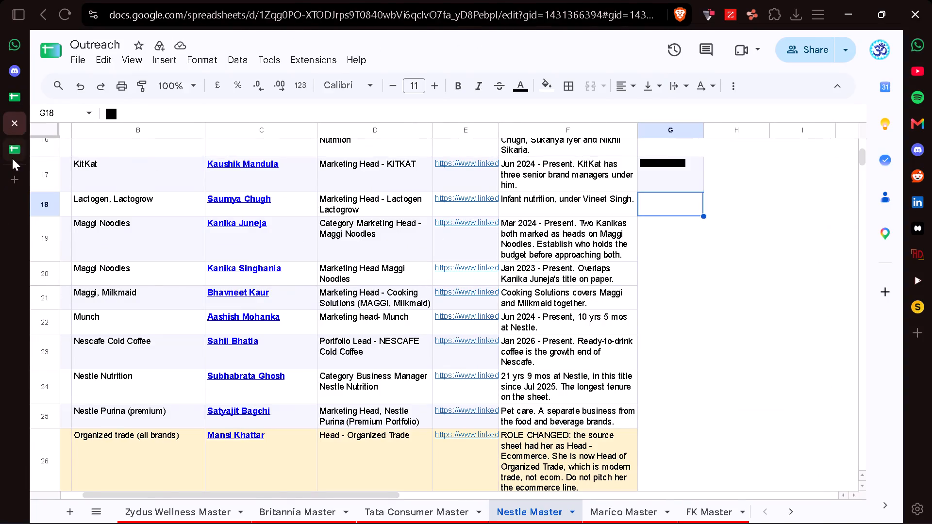
{"action": "left_click", "coordinate": [12, 158]}
{"action": "scroll", "coordinate": [256, 315], "scroll_direction": "down", "scroll_amount": 2}
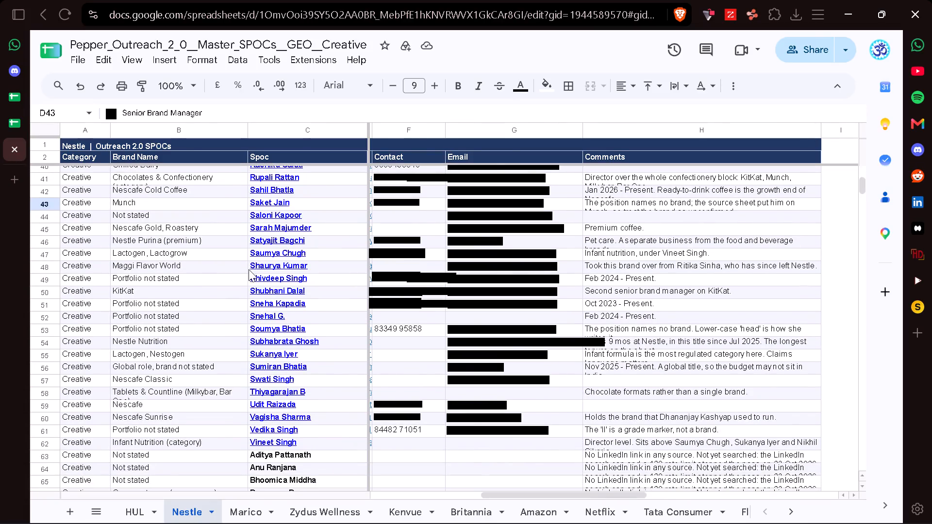
{"action": "scroll", "coordinate": [421, 254], "scroll_direction": "right", "scroll_amount": 1}
{"action": "key", "text": "shift+Right"}
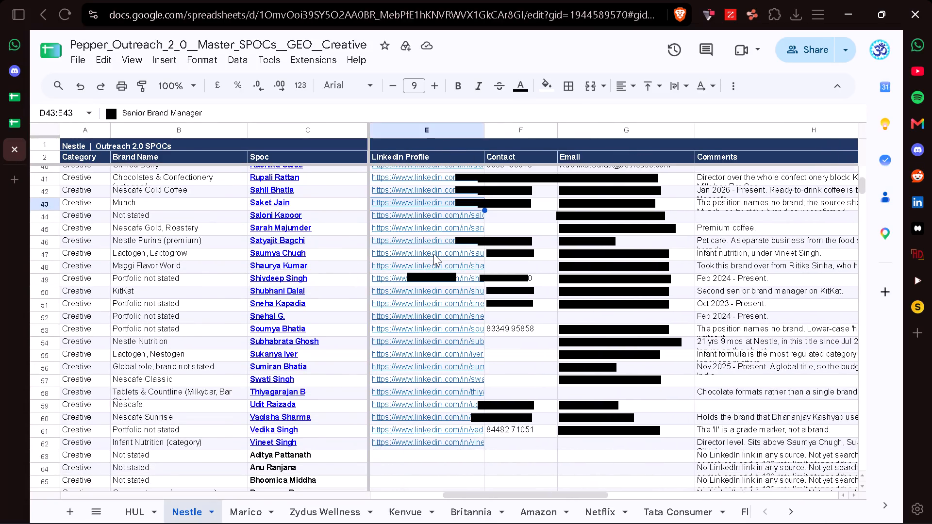
{"action": "left_click", "coordinate": [507, 253]}
{"action": "key", "text": "shift+Right"}
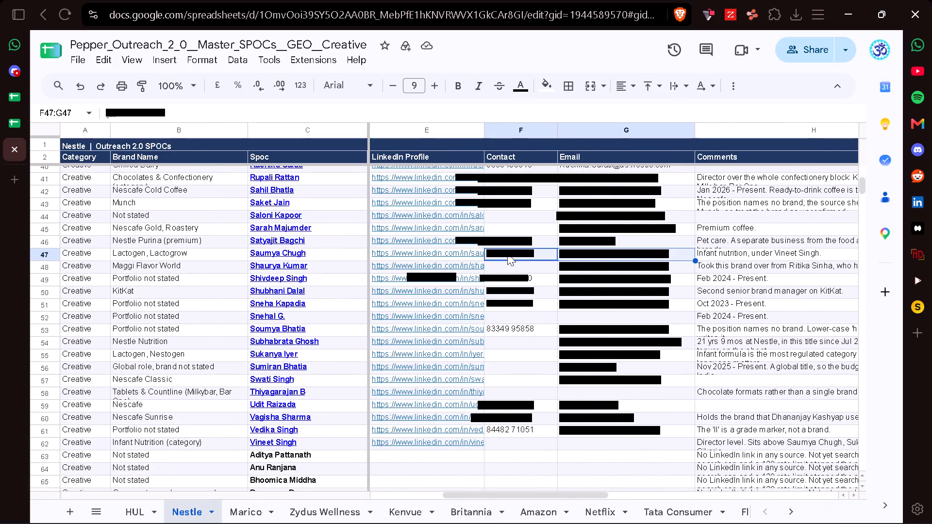
{"action": "key", "text": "ctrl+c"}
{"action": "left_click", "coordinate": [10, 122]}
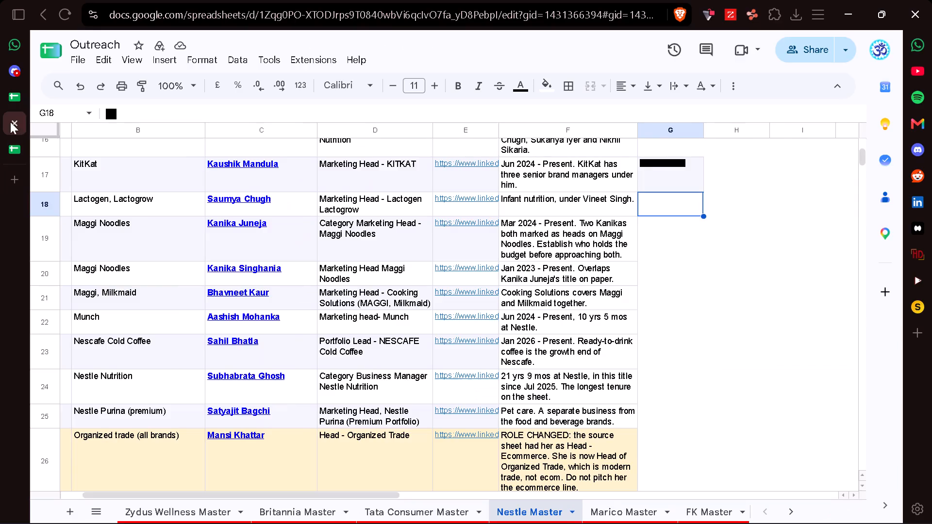
{"action": "key", "text": "ctrl+v"}
Copy both Maggi Noodles marketing heads' numbers and emails from F25:G26 of the Pepper_Outreach_2_0 Nestle sheet into Outreach cells G19:H20.
{"action": "scroll", "coordinate": [575, 230], "scroll_direction": "up", "scroll_amount": 1}
{"action": "scroll", "coordinate": [575, 230], "scroll_direction": "left", "scroll_amount": 1}
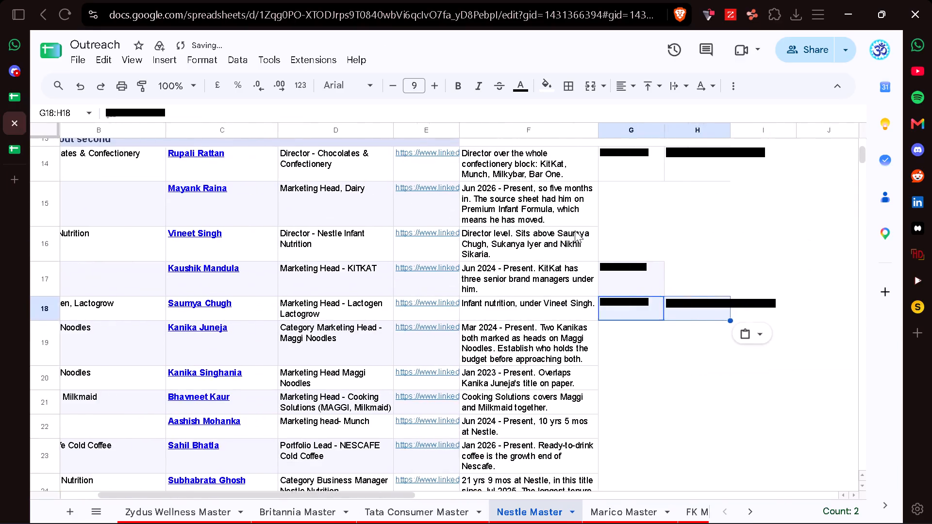
{"action": "scroll", "coordinate": [575, 230], "scroll_direction": "left", "scroll_amount": 1}
{"action": "scroll", "coordinate": [575, 230], "scroll_direction": "down", "scroll_amount": 2}
{"action": "scroll", "coordinate": [575, 230], "scroll_direction": "right", "scroll_amount": 1}
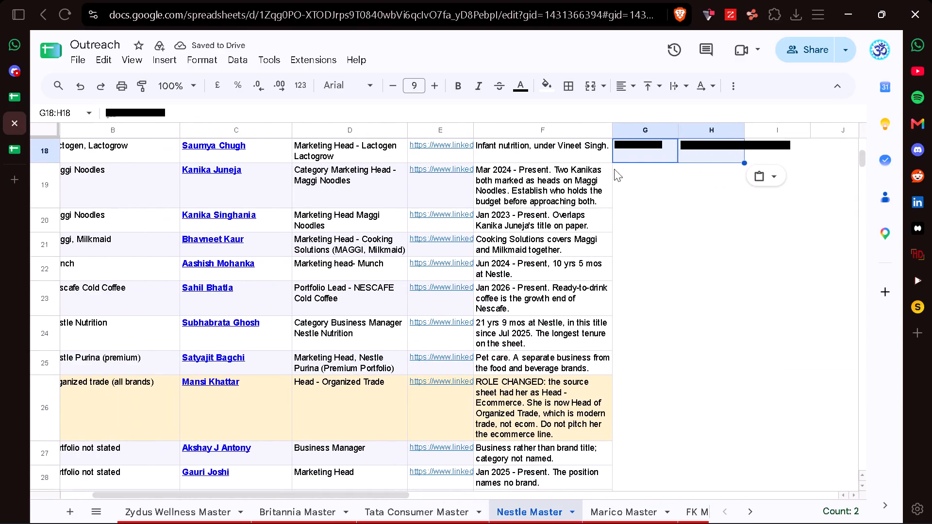
{"action": "left_click", "coordinate": [636, 187]}
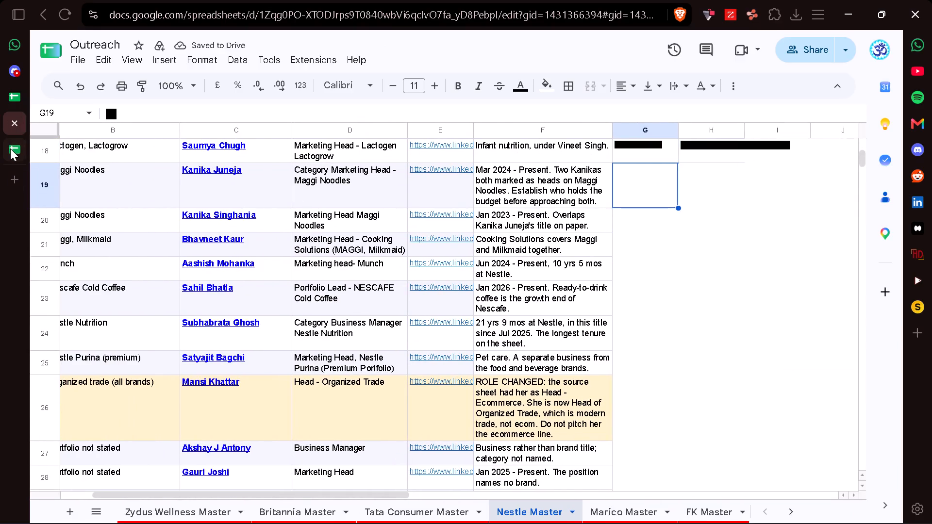
{"action": "left_click", "coordinate": [10, 148]}
{"action": "scroll", "coordinate": [308, 280], "scroll_direction": "up", "scroll_amount": 1}
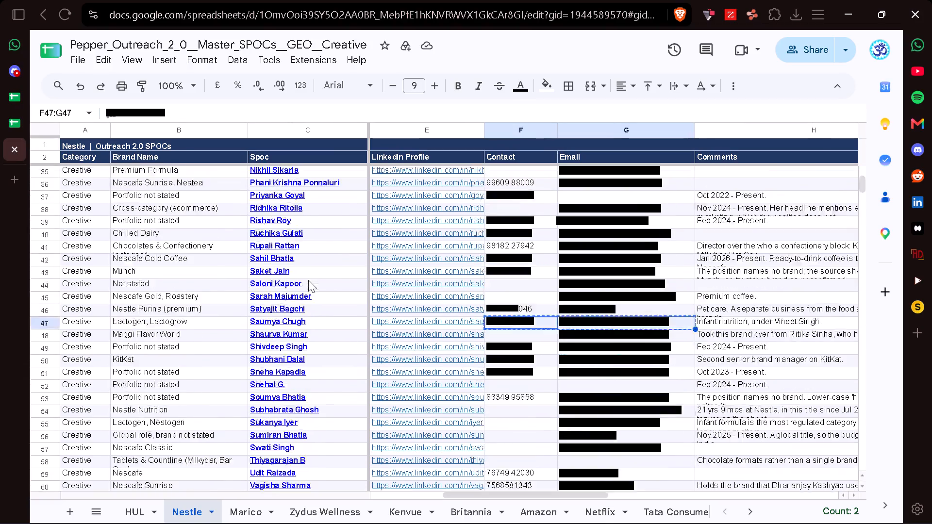
{"action": "scroll", "coordinate": [308, 280], "scroll_direction": "up", "scroll_amount": 1}
{"action": "scroll", "coordinate": [274, 251], "scroll_direction": "up", "scroll_amount": 3}
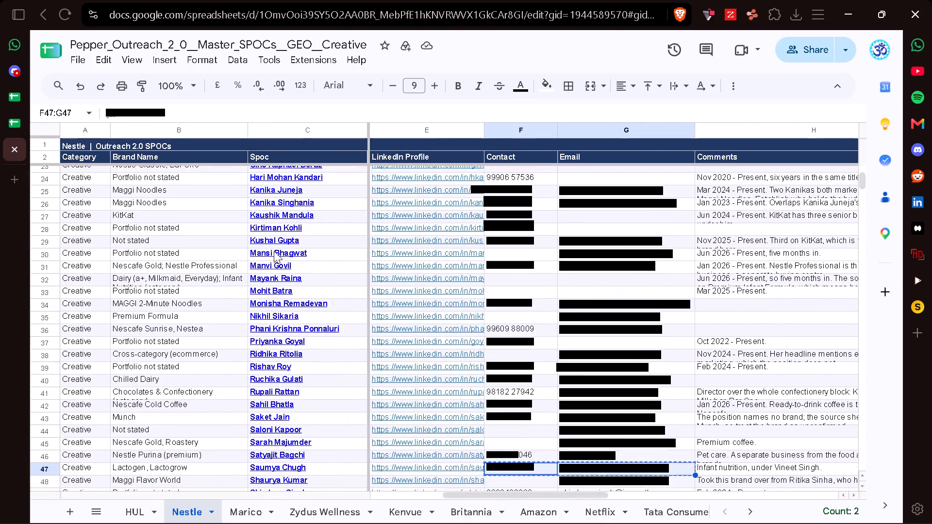
{"action": "scroll", "coordinate": [274, 251], "scroll_direction": "up", "scroll_amount": 1}
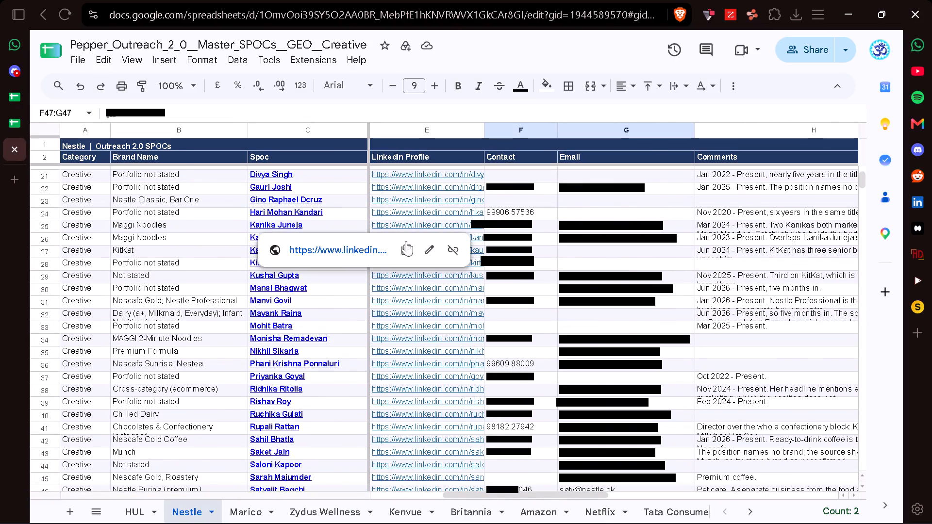
{"action": "left_click", "coordinate": [13, 121]}
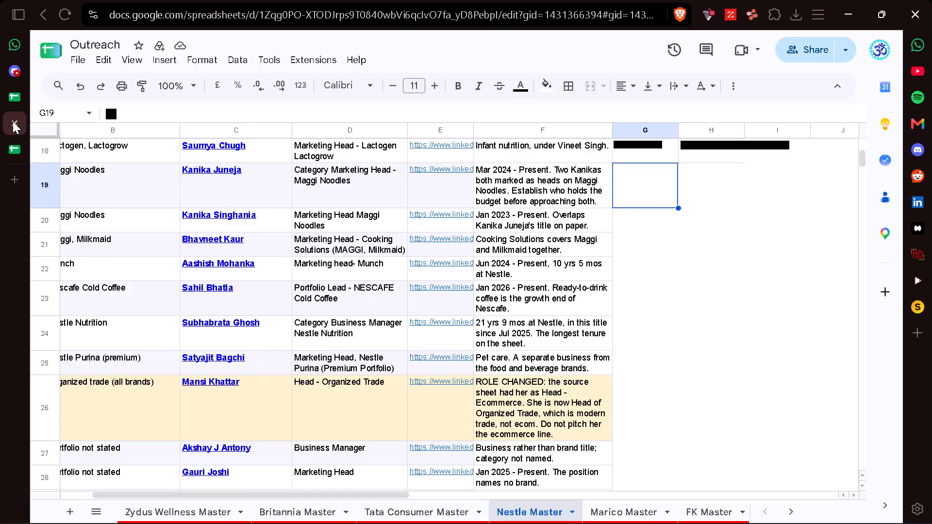
{"action": "left_click", "coordinate": [11, 149]}
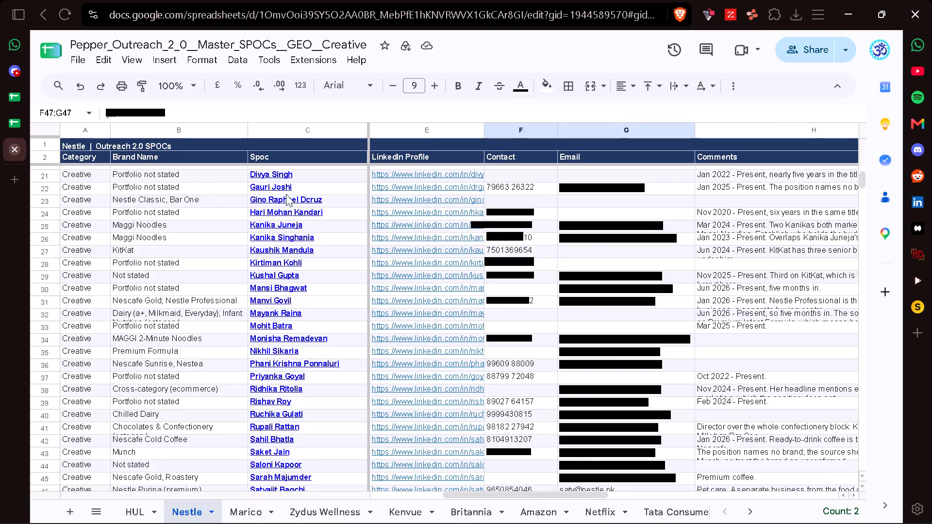
{"action": "left_click", "coordinate": [519, 228]}
{"action": "key", "text": "shift+Right"}
{"action": "key", "text": "shift+Down"}
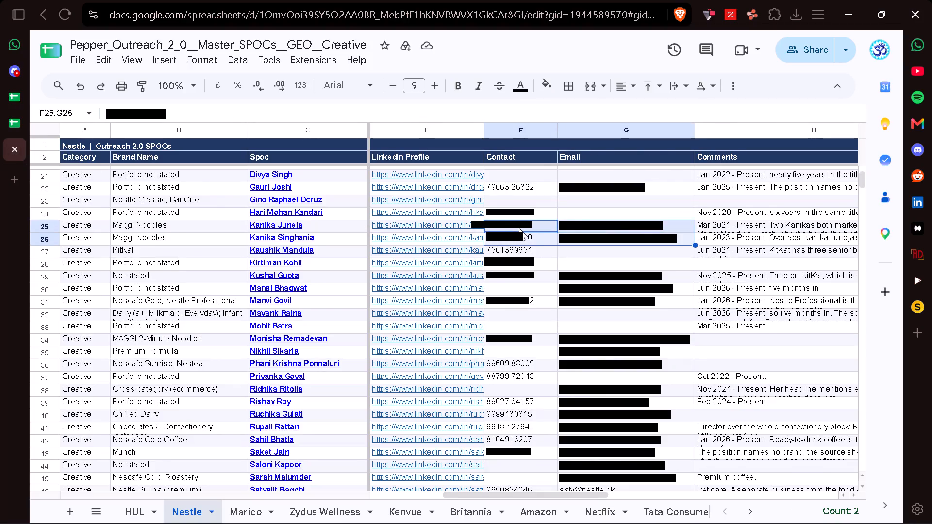
{"action": "key", "text": "ctrl+c"}
{"action": "left_click", "coordinate": [14, 121]}
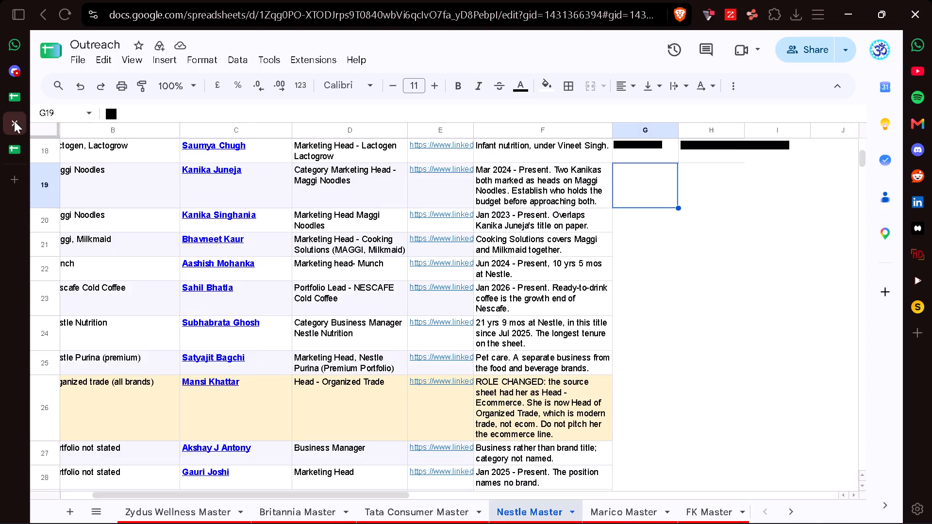
{"action": "key", "text": "ctrl+v"}
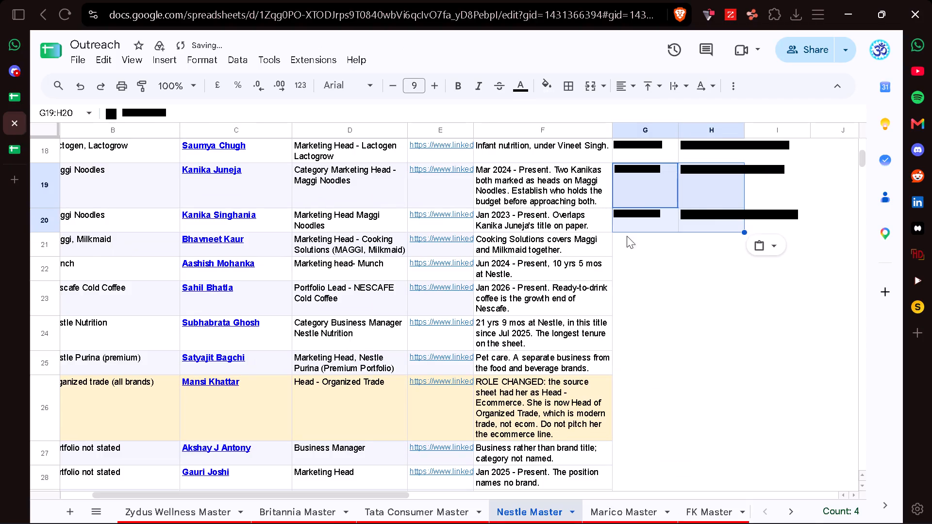
Copy the Maggi, Milkmaid marketing head's number and email from F20:G20 of the Pepper_Outreach_2_0 Nestle sheet into Outreach cells G21:H21.
{"action": "left_click", "coordinate": [630, 243]}
{"action": "scroll", "coordinate": [630, 243], "scroll_direction": "down", "scroll_amount": 1}
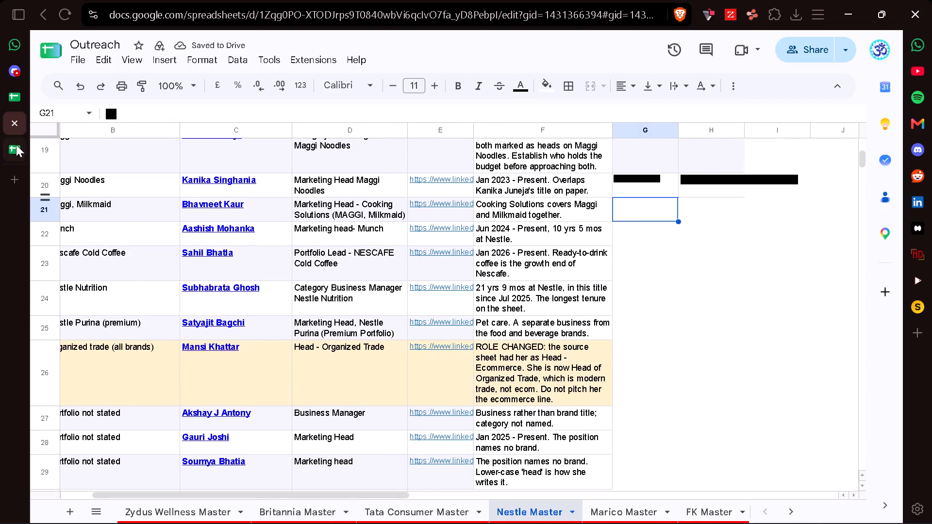
{"action": "left_click", "coordinate": [16, 145]}
{"action": "scroll", "coordinate": [298, 275], "scroll_direction": "up", "scroll_amount": 6}
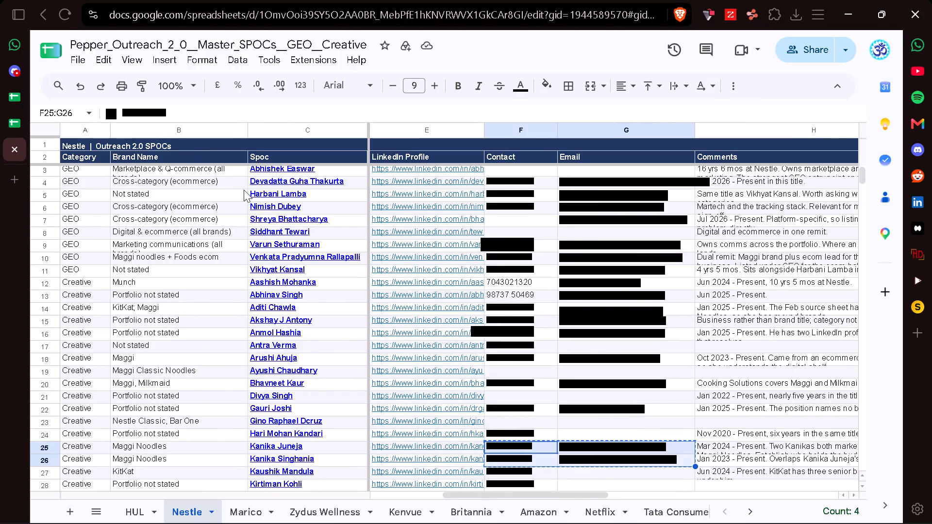
{"action": "scroll", "coordinate": [274, 379], "scroll_direction": "down", "scroll_amount": 1}
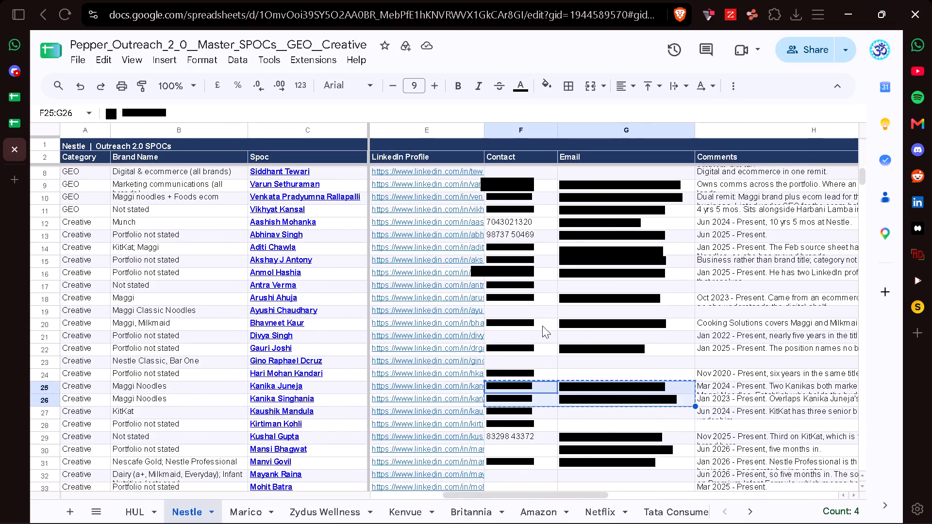
{"action": "left_click", "coordinate": [521, 325]}
{"action": "key", "text": "shift+Right"}
{"action": "key", "text": "ctrl+c"}
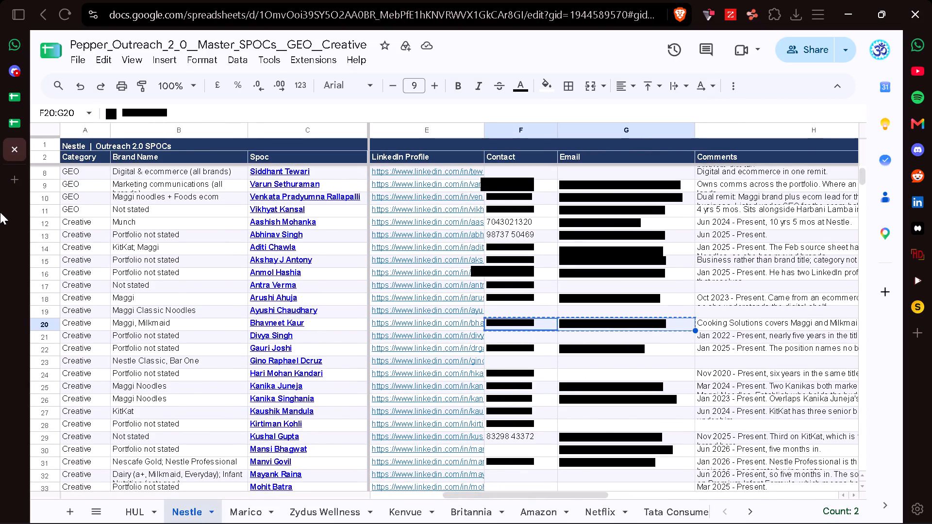
{"action": "left_click", "coordinate": [18, 111]}
{"action": "left_click", "coordinate": [18, 112]}
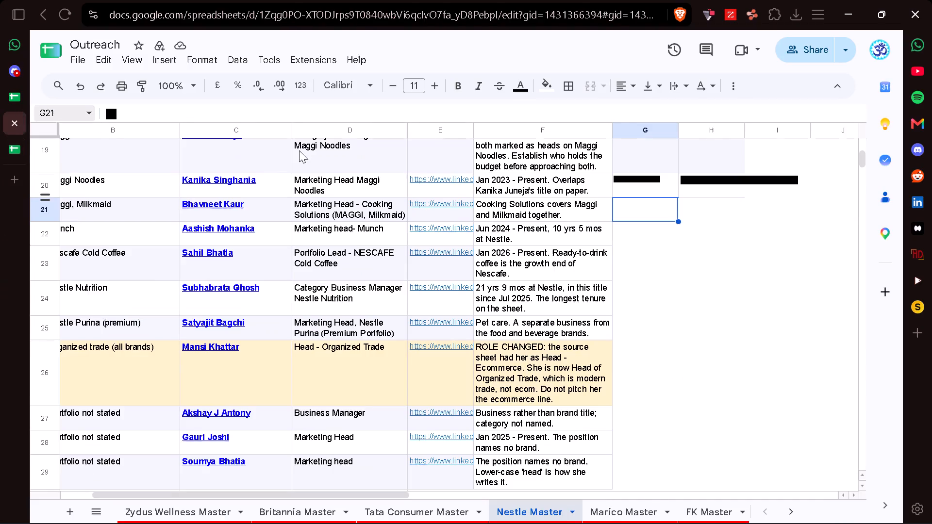
{"action": "key", "text": "ctrl+v"}
Copy the Munch marketing head's number and email from F12:G12 of the Pepper_Outreach_2_0 Nestle sheet into Outreach cells G22:H22.
{"action": "key", "text": "Right"}
{"action": "key", "text": "Down"}
{"action": "key", "text": "Left"}
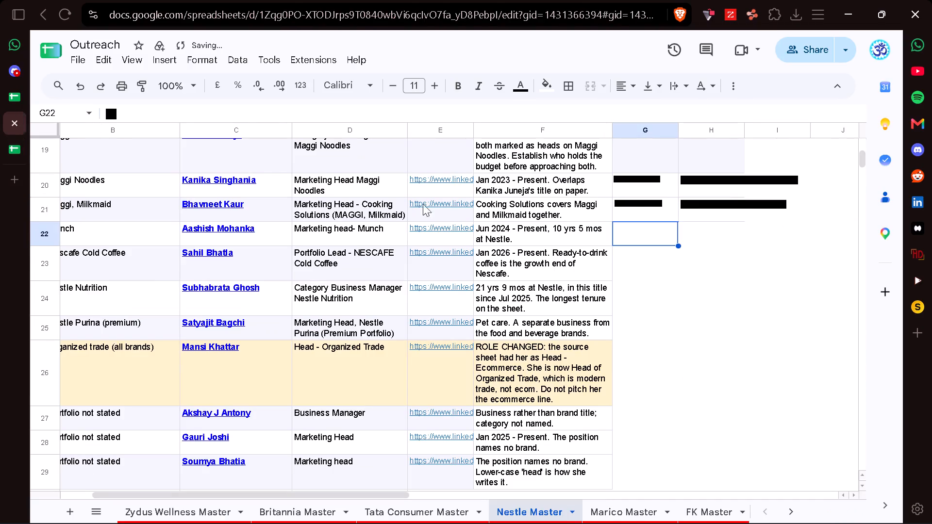
{"action": "left_click", "coordinate": [8, 150]}
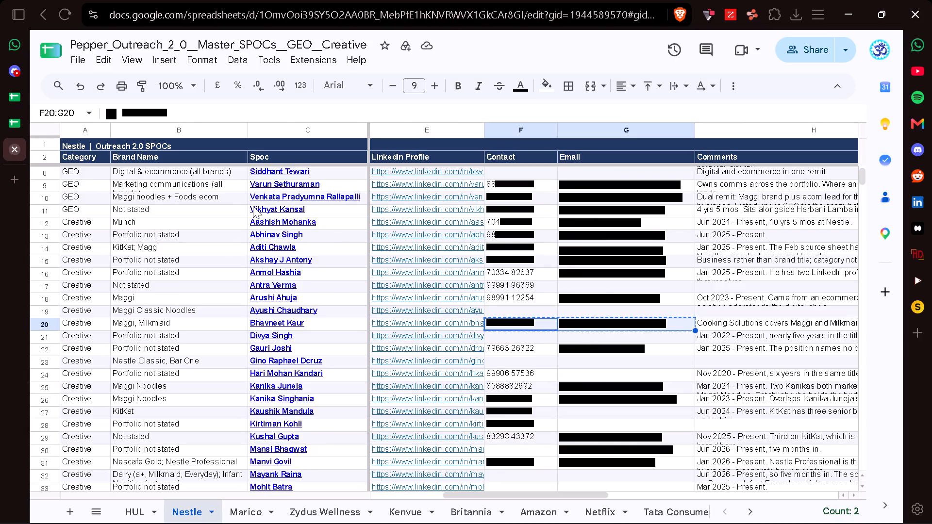
{"action": "left_click", "coordinate": [505, 218]}
{"action": "key", "text": "shift+Right"}
{"action": "key", "text": "ctrl+c"}
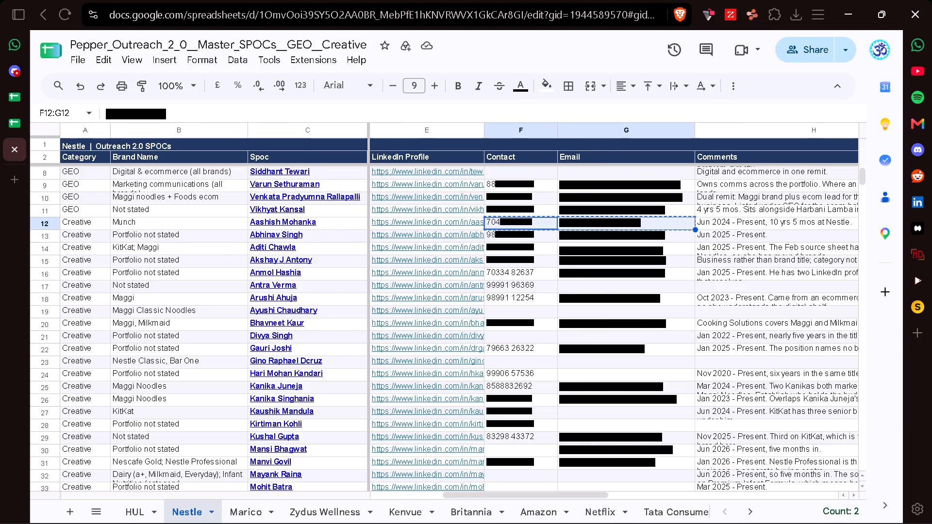
{"action": "left_click", "coordinate": [5, 123]}
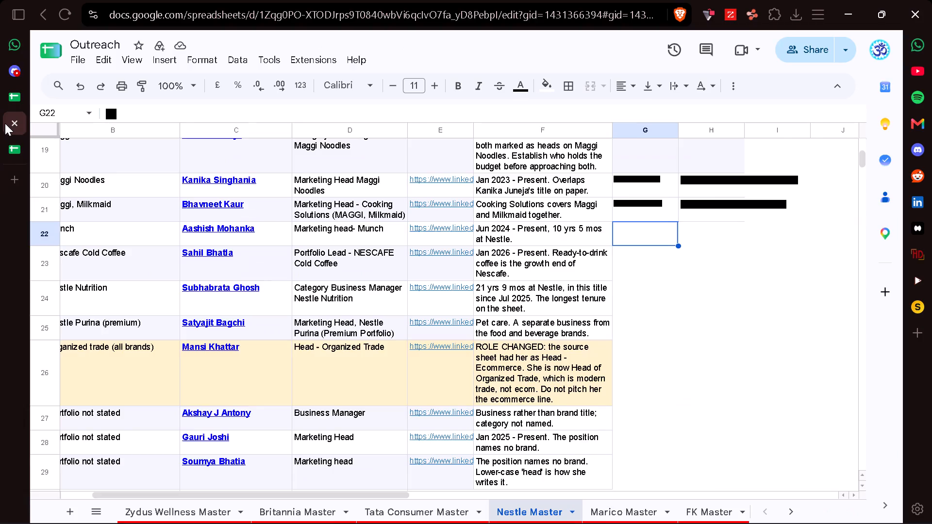
{"action": "key", "text": "ctrl+v"}
Copy the Nescafe Cold Coffee portfolio lead's number and email from F42:G42 of the Pepper_Outreach_2_0 Nestle sheet into Outreach cells G23:H23.
{"action": "key", "text": "Right"}
{"action": "key", "text": "Down"}
{"action": "key", "text": "Left"}
{"action": "scroll", "coordinate": [545, 266], "scroll_direction": "down", "scroll_amount": 1}
{"action": "left_click", "coordinate": [8, 148]}
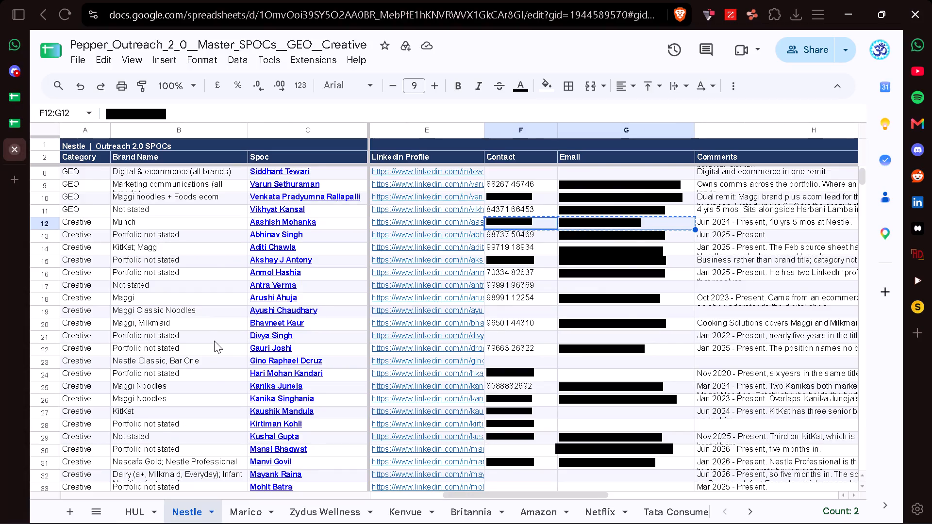
{"action": "scroll", "coordinate": [214, 341], "scroll_direction": "down", "scroll_amount": 3}
{"action": "scroll", "coordinate": [281, 388], "scroll_direction": "down", "scroll_amount": 1}
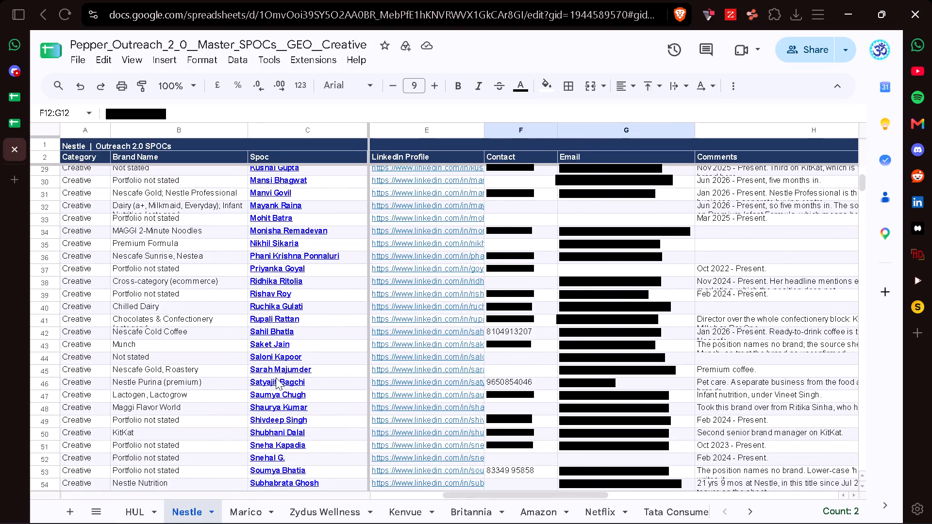
{"action": "left_click", "coordinate": [505, 327]}
{"action": "key", "text": "Down"}
{"action": "key", "text": "shift+Right"}
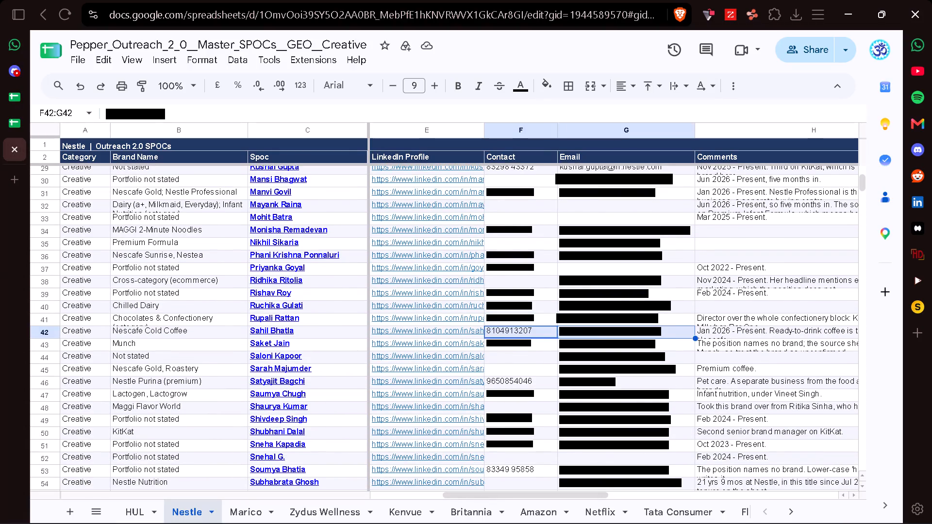
{"action": "key", "text": "ctrl+c"}
{"action": "left_click", "coordinate": [15, 115]}
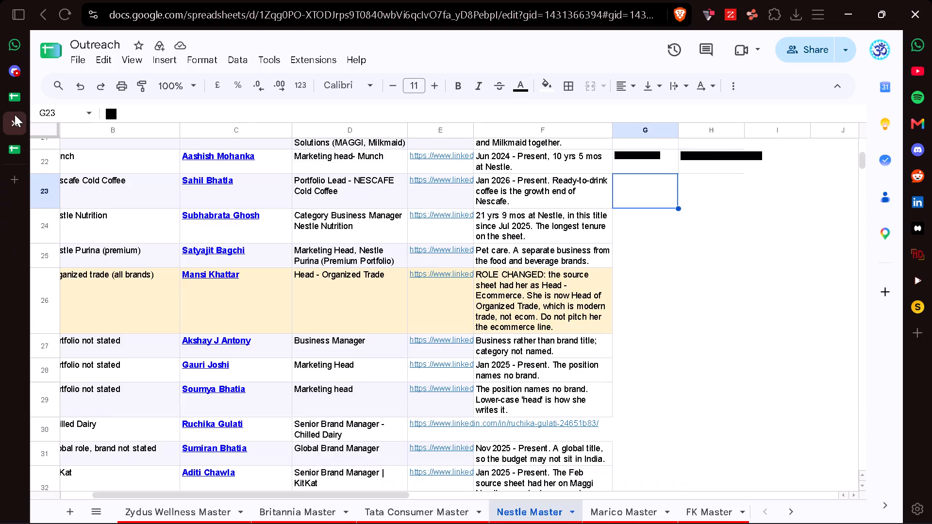
{"action": "key", "text": "ctrl+v"}
Copy the Nestle Nutrition category business manager's contact cells F54:G54 from the Pepper_Outreach_2_0 Nestle sheet into Outreach cells G24:H24.
{"action": "key", "text": "Right"}
{"action": "key", "text": "Down"}
{"action": "key", "text": "Left"}
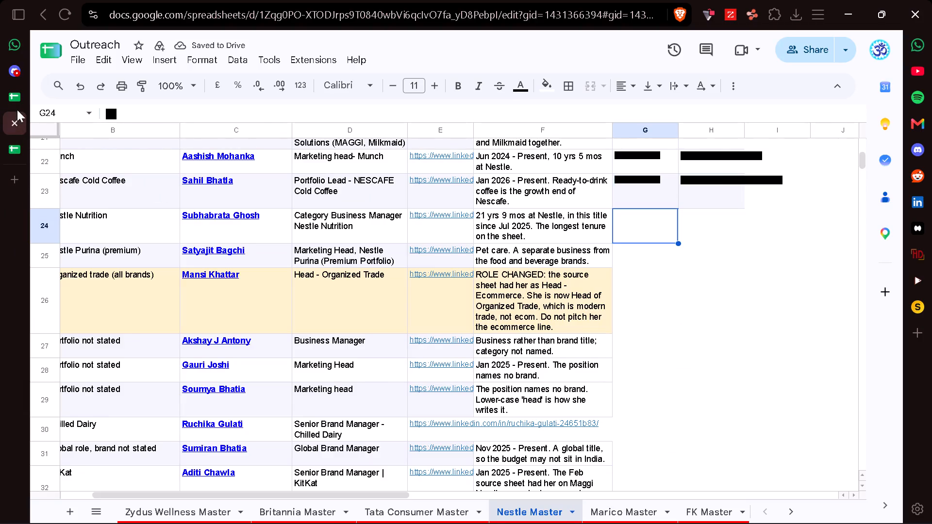
{"action": "left_click", "coordinate": [17, 143]}
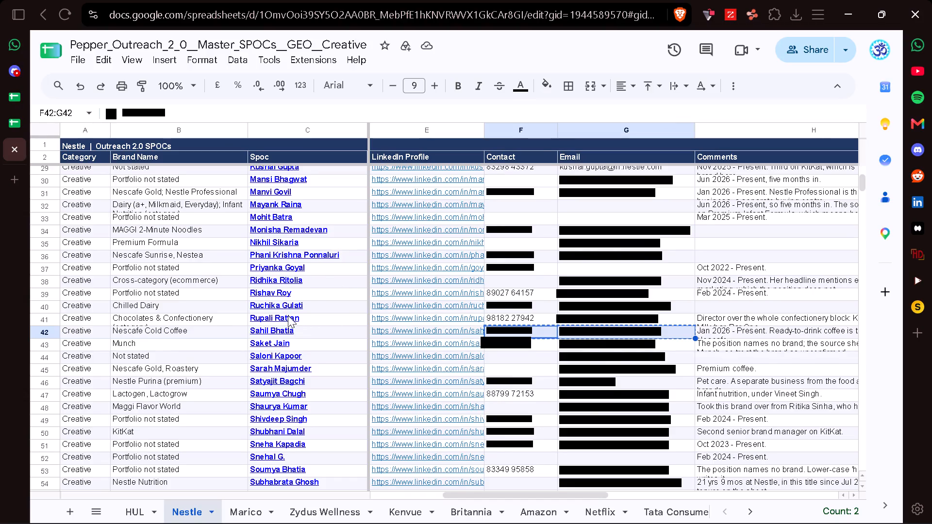
{"action": "scroll", "coordinate": [288, 315], "scroll_direction": "down", "scroll_amount": 1}
{"action": "scroll", "coordinate": [289, 366], "scroll_direction": "down", "scroll_amount": 1}
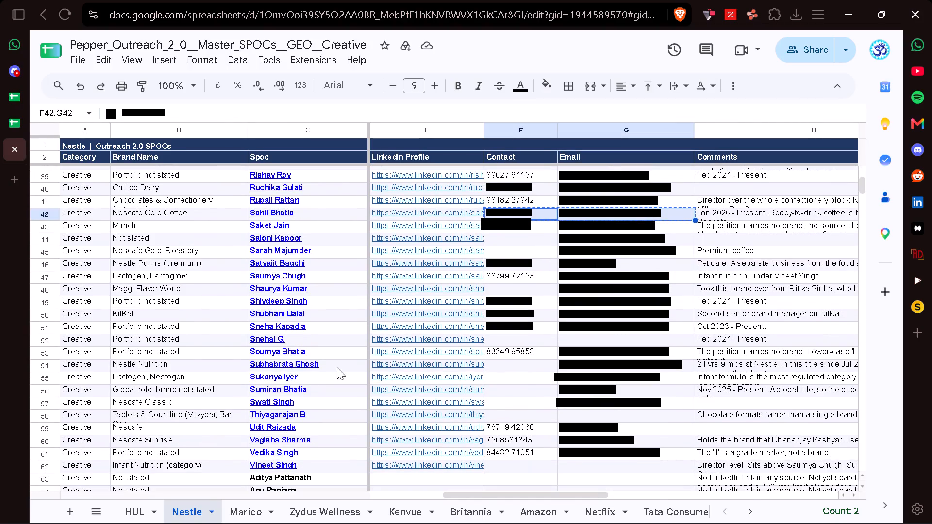
{"action": "left_click", "coordinate": [517, 369]}
{"action": "key", "text": "shift+Right"}
{"action": "key", "text": "ctrl+c"}
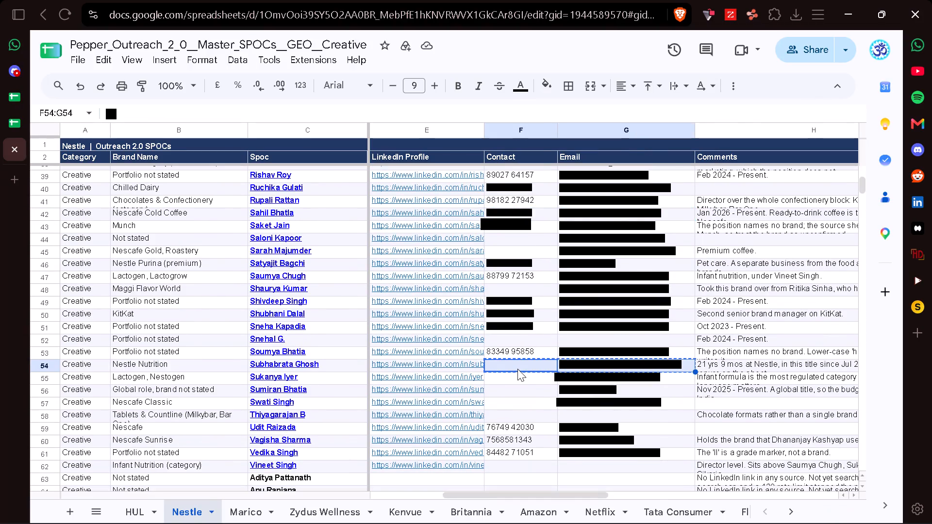
{"action": "left_click", "coordinate": [12, 127]}
{"action": "key", "text": "ctrl+v"}
Copy the Nestle Purina marketing head's number and email from F46:G46 of the Pepper_Outreach_2_0 Nestle sheet into Outreach cells G25:H25.
{"action": "key", "text": "Right"}
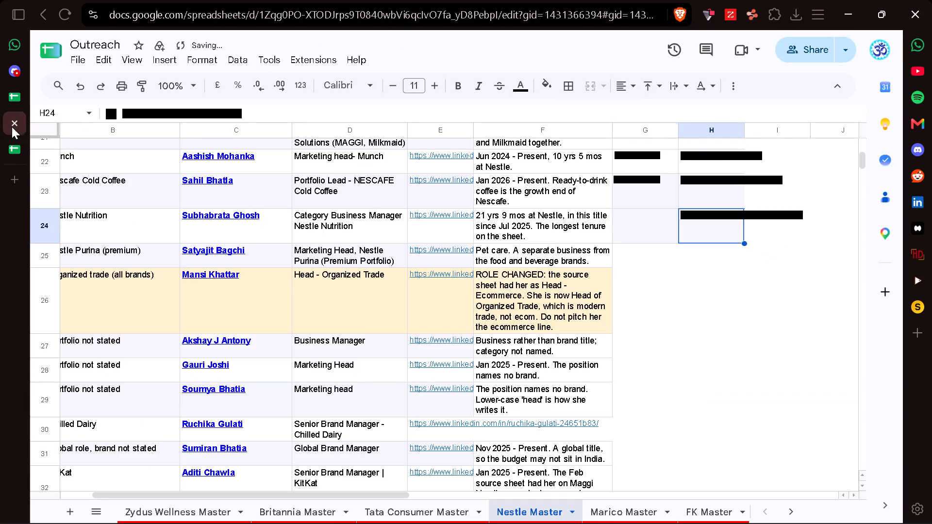
{"action": "key", "text": "Down"}
{"action": "key", "text": "Left"}
{"action": "scroll", "coordinate": [367, 311], "scroll_direction": "down", "scroll_amount": 1}
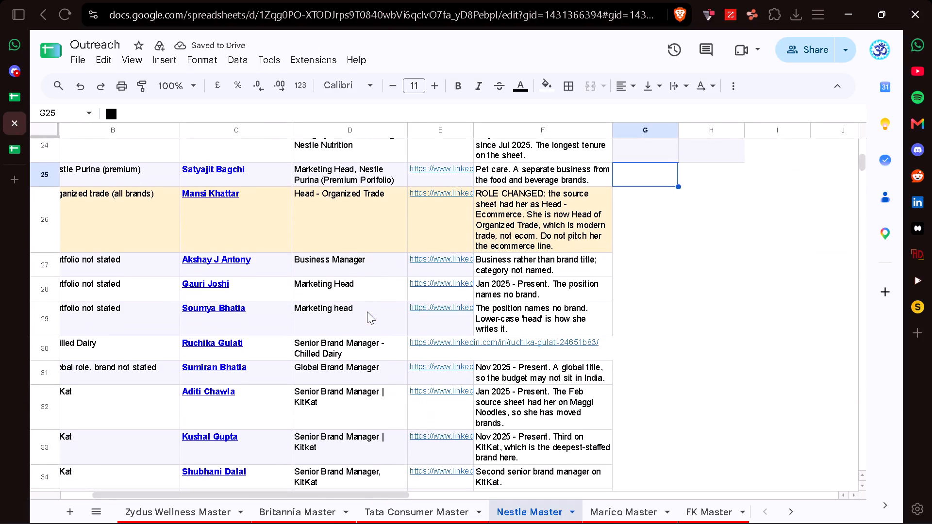
{"action": "scroll", "coordinate": [337, 380], "scroll_direction": "down", "scroll_amount": 1}
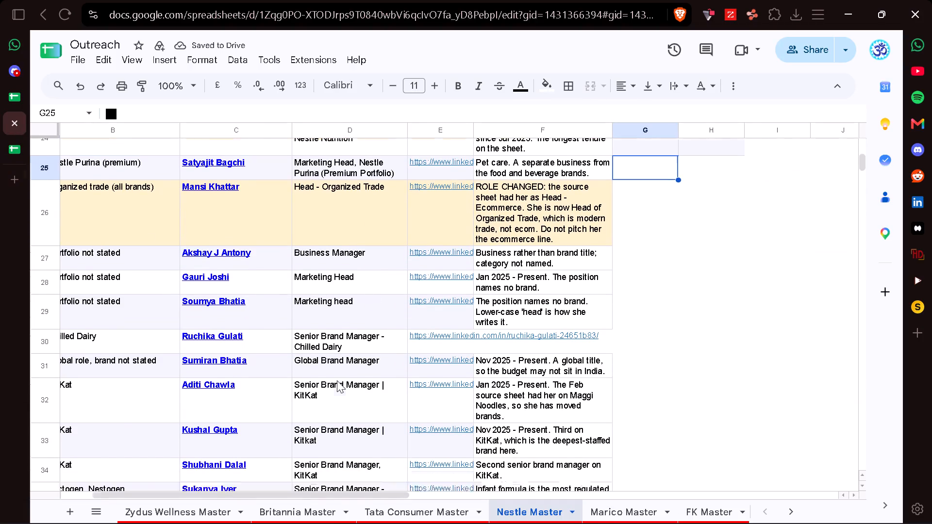
{"action": "scroll", "coordinate": [337, 380], "scroll_direction": "down", "scroll_amount": 5}
{"action": "scroll", "coordinate": [337, 380], "scroll_direction": "up", "scroll_amount": 2}
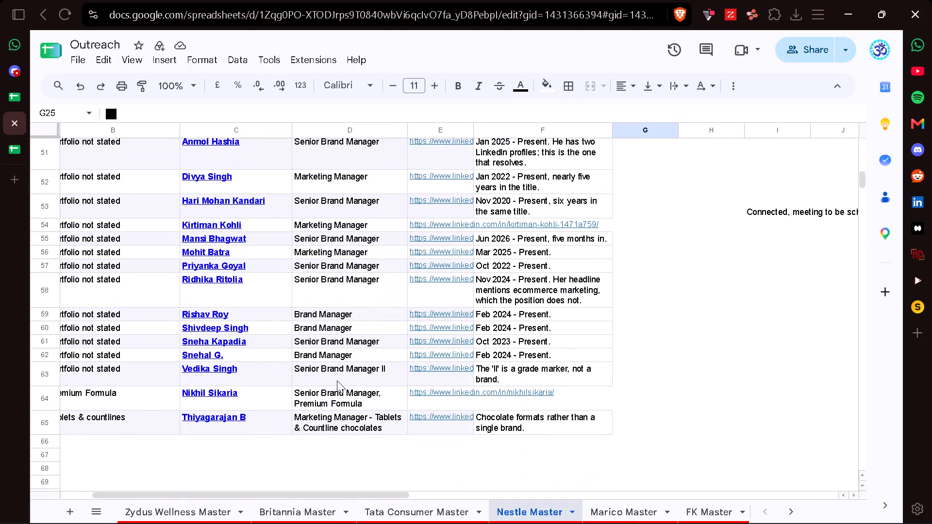
{"action": "scroll", "coordinate": [337, 380], "scroll_direction": "up", "scroll_amount": 3}
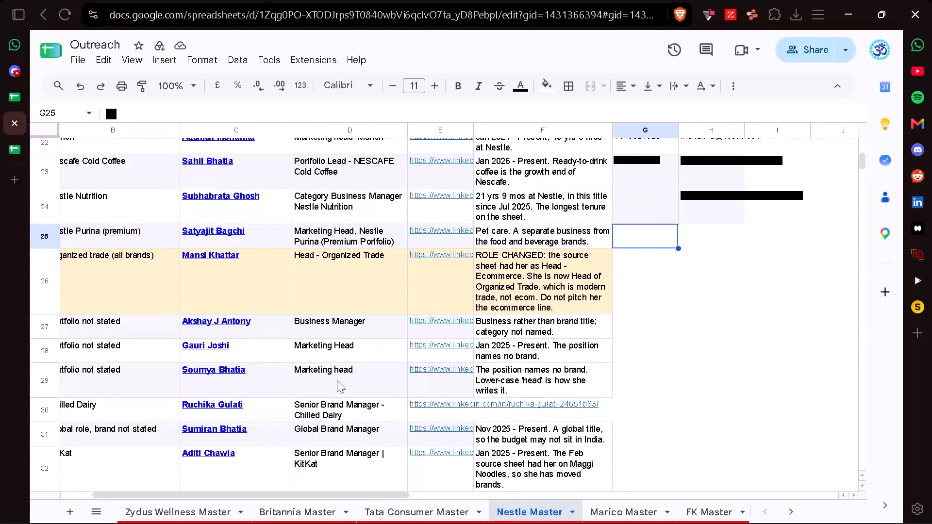
{"action": "left_click", "coordinate": [12, 155]}
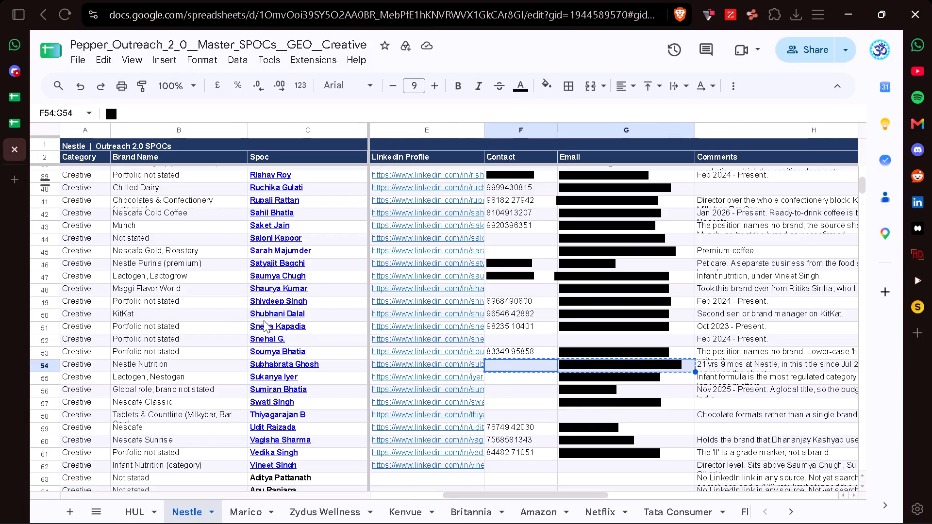
{"action": "left_click", "coordinate": [501, 266]}
{"action": "key", "text": "shift+Right"}
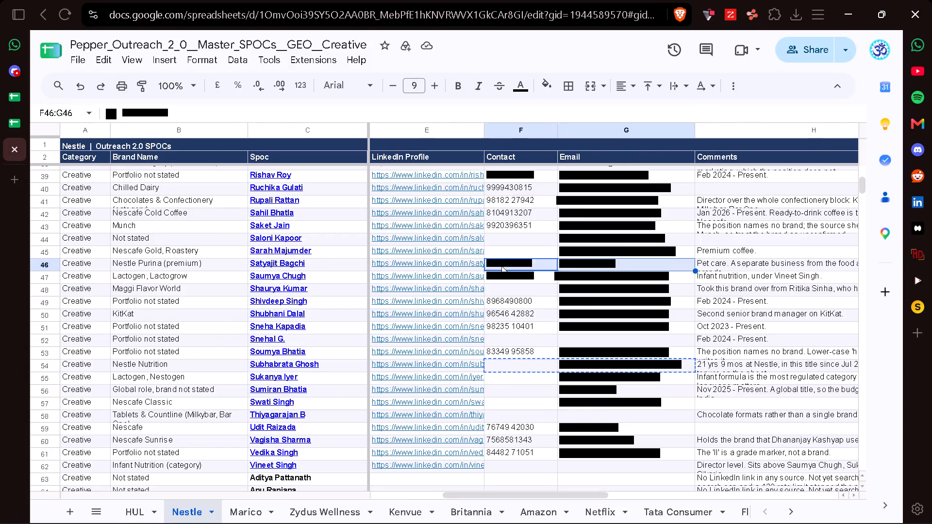
{"action": "key", "text": "ctrl+c"}
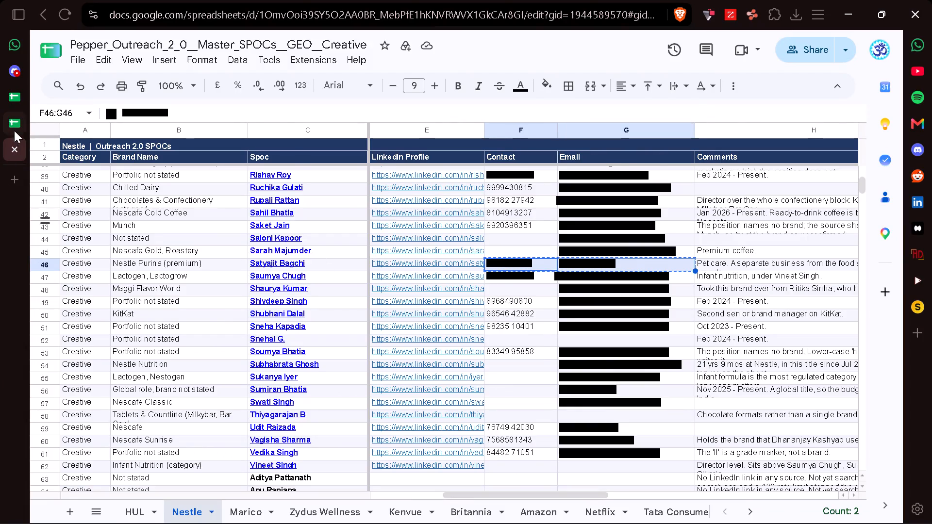
{"action": "left_click", "coordinate": [14, 131]}
{"action": "key", "text": "ctrl+v"}
{"action": "key", "text": "Down"}
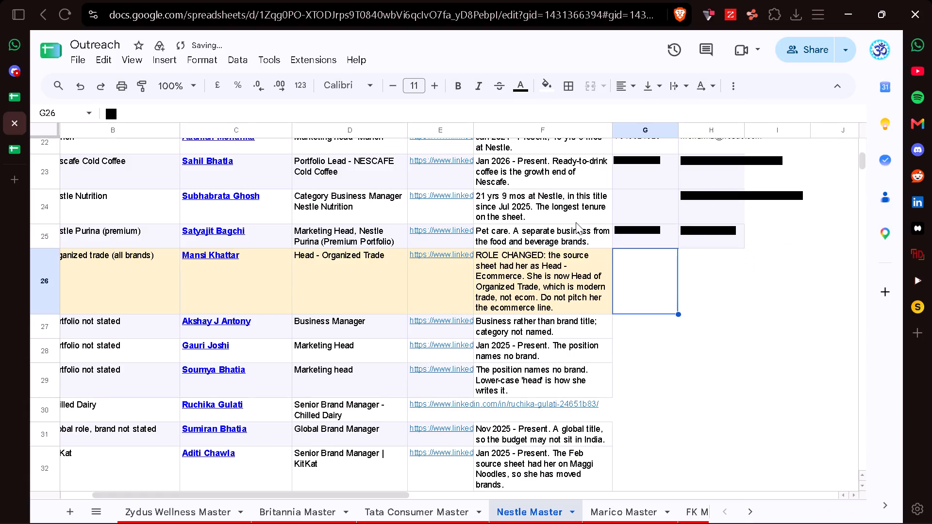
Look through the Spoc list of the Pepper_Outreach_2_0 Nestle sheet for the Head - Organized Trade from Outreach row 26.
{"action": "left_click", "coordinate": [19, 161]}
{"action": "left_click", "coordinate": [18, 155]}
{"action": "scroll", "coordinate": [233, 267], "scroll_direction": "up", "scroll_amount": 1}
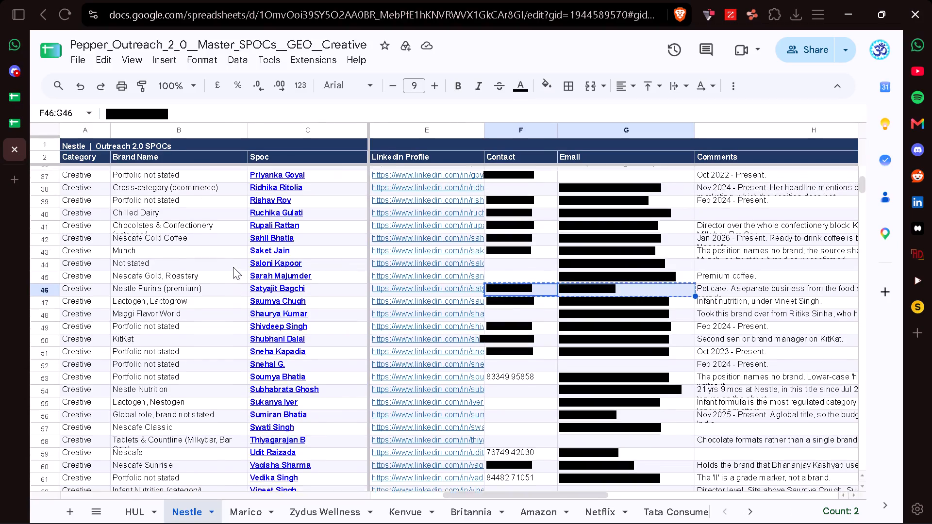
{"action": "scroll", "coordinate": [233, 267], "scroll_direction": "up", "scroll_amount": 2}
{"action": "scroll", "coordinate": [259, 206], "scroll_direction": "up", "scroll_amount": 1}
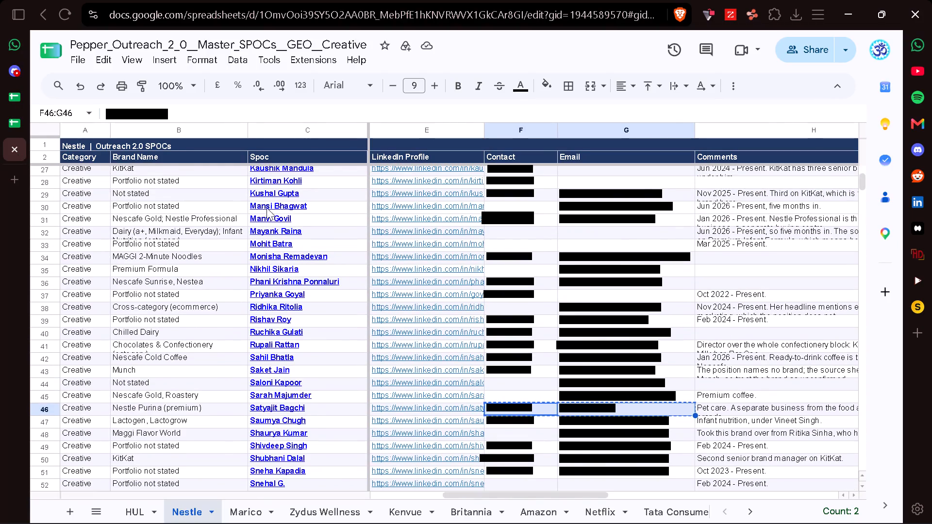
{"action": "scroll", "coordinate": [294, 205], "scroll_direction": "up", "scroll_amount": 1}
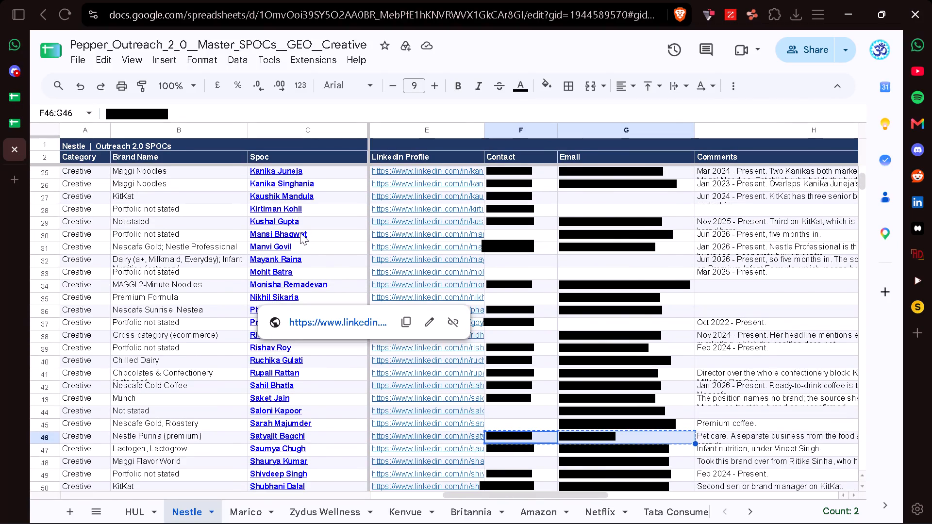
{"action": "scroll", "coordinate": [270, 202], "scroll_direction": "up", "scroll_amount": 1}
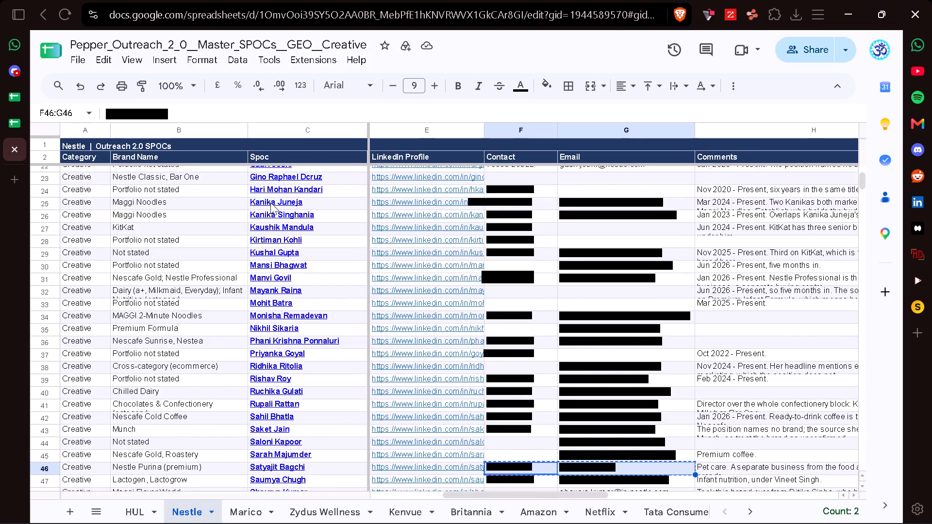
{"action": "scroll", "coordinate": [263, 277], "scroll_direction": "up", "scroll_amount": 1}
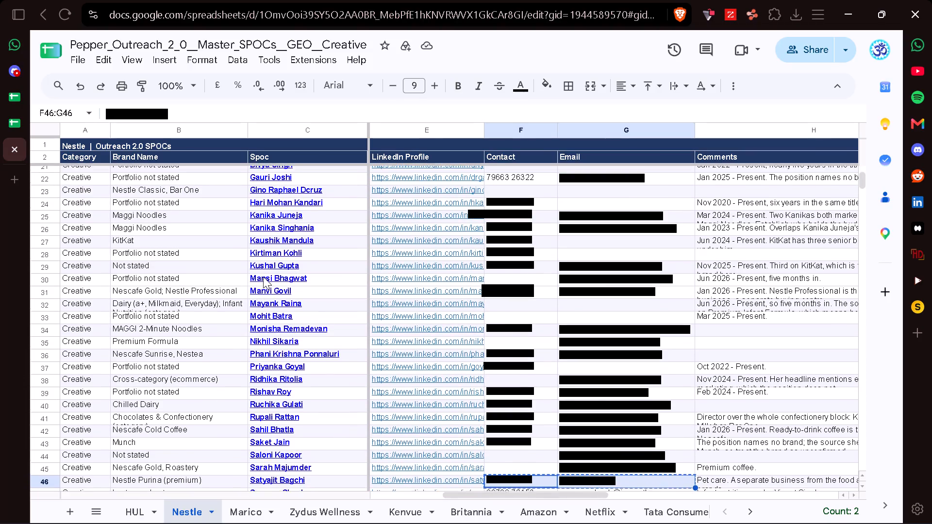
{"action": "scroll", "coordinate": [263, 277], "scroll_direction": "up", "scroll_amount": 1}
{"action": "scroll", "coordinate": [272, 356], "scroll_direction": "up", "scroll_amount": 4}
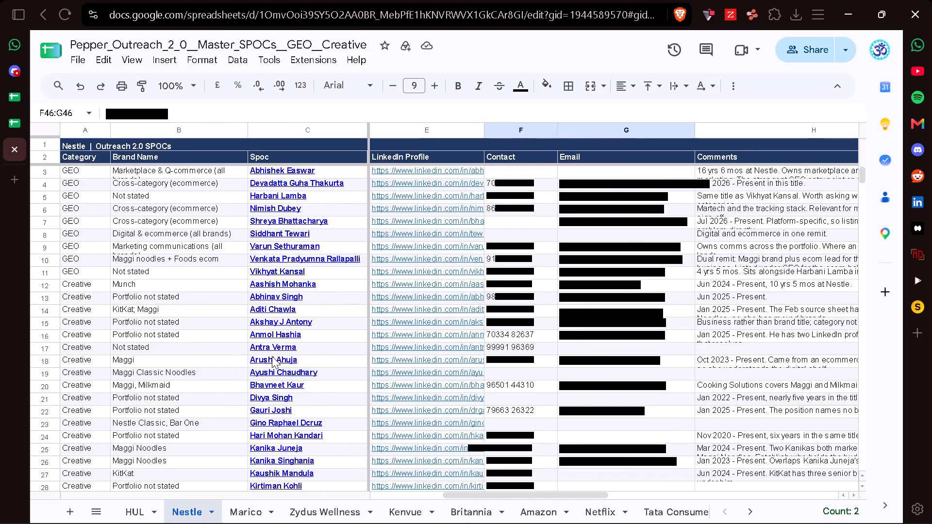
{"action": "scroll", "coordinate": [272, 356], "scroll_direction": "down", "scroll_amount": 5}
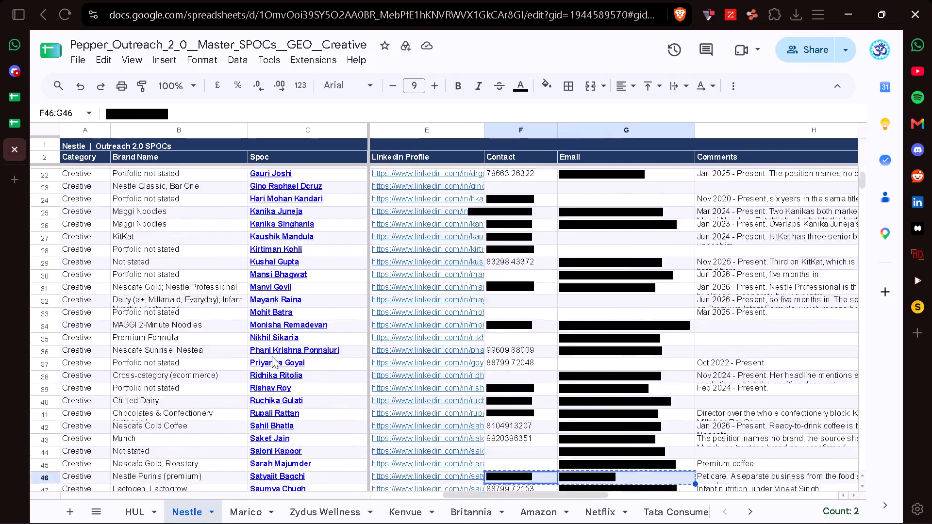
{"action": "scroll", "coordinate": [272, 356], "scroll_direction": "down", "scroll_amount": 5}
{"action": "scroll", "coordinate": [261, 410], "scroll_direction": "down", "scroll_amount": 1}
{"action": "scroll", "coordinate": [261, 410], "scroll_direction": "up", "scroll_amount": 3}
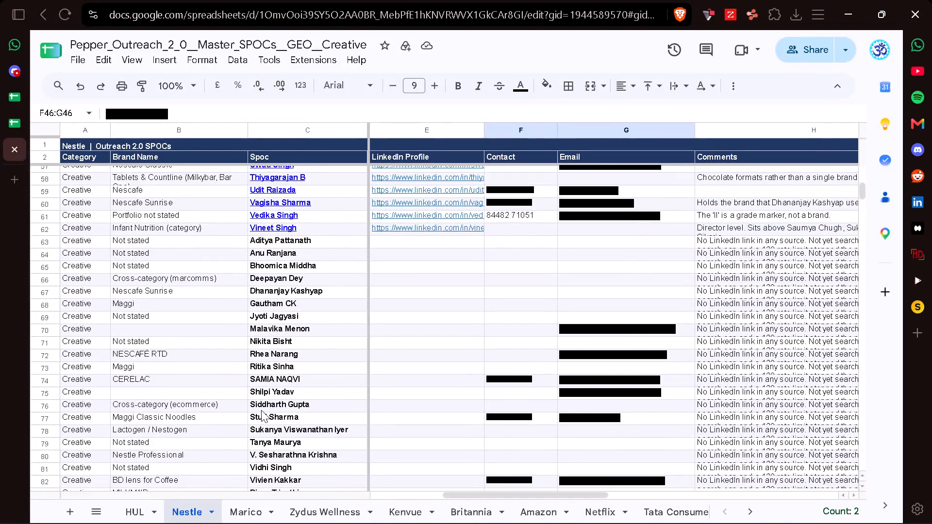
{"action": "scroll", "coordinate": [261, 410], "scroll_direction": "up", "scroll_amount": 5}
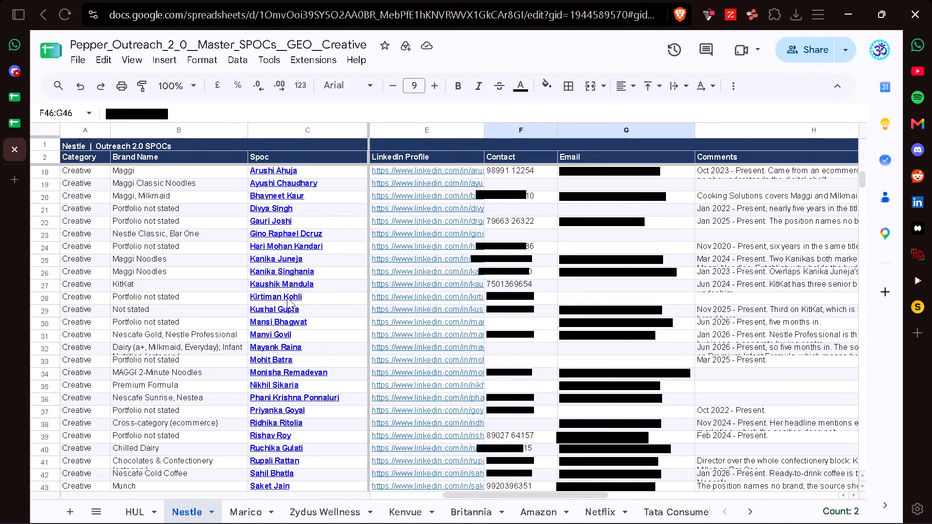
{"action": "scroll", "coordinate": [289, 289], "scroll_direction": "left", "scroll_amount": 1}
{"action": "left_click", "coordinate": [17, 136]}
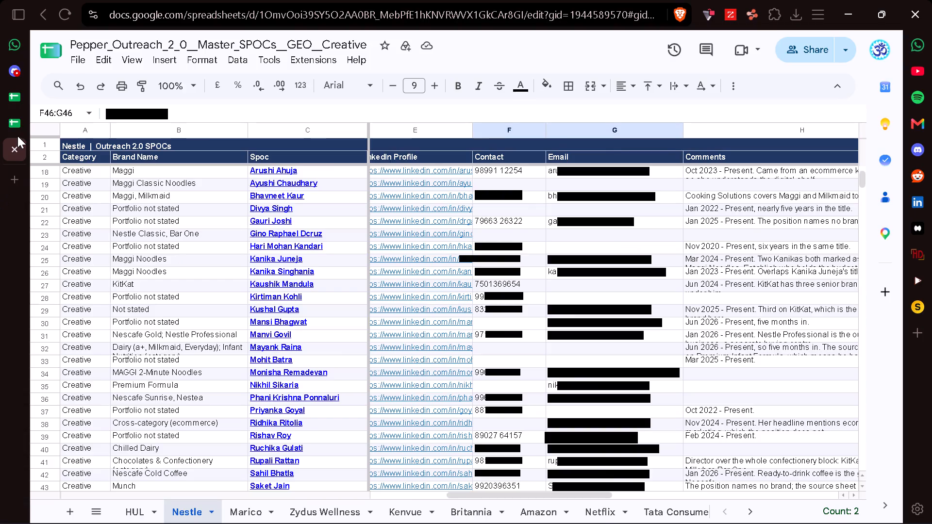
{"action": "left_click", "coordinate": [17, 129]}
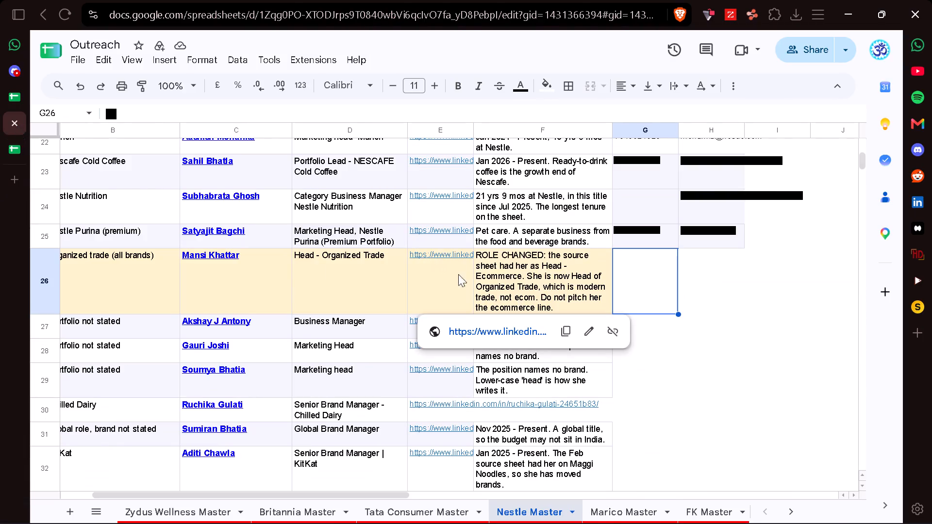
Open the Organized Trade head's LinkedIn profile from Outreach row 26, copy the business email from ZoomInfo, and launch the SMARTe lookup.
{"action": "left_click", "coordinate": [498, 321]}
{"action": "left_click", "coordinate": [504, 330]}
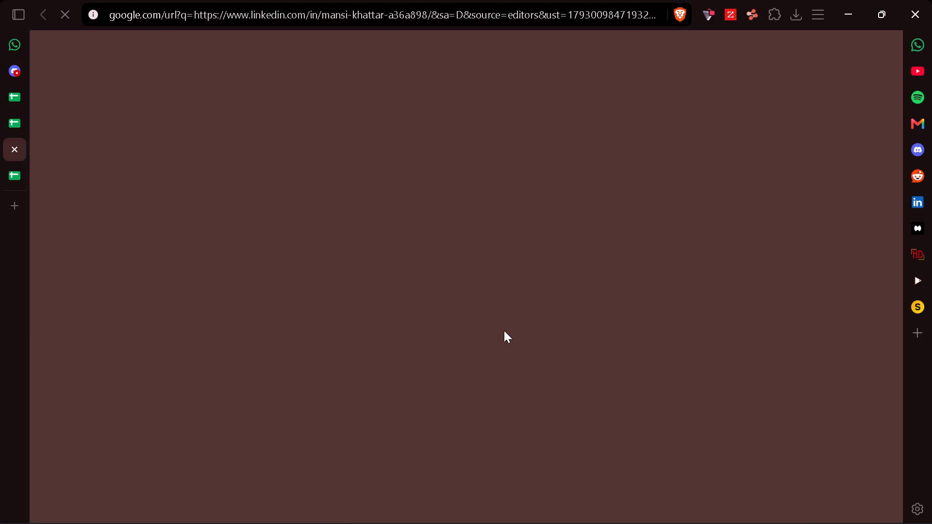
{"action": "left_click", "coordinate": [728, 16]}
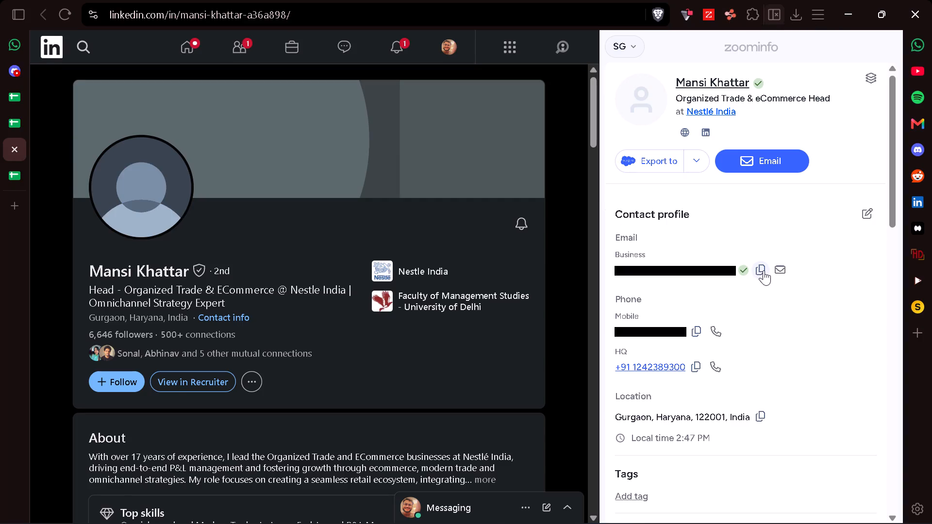
{"action": "left_click", "coordinate": [764, 270]}
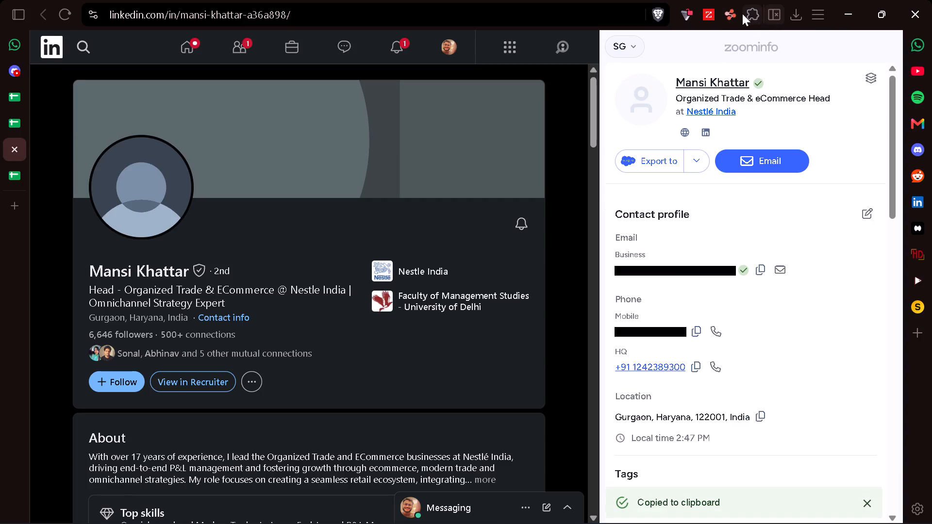
{"action": "left_click", "coordinate": [725, 16]}
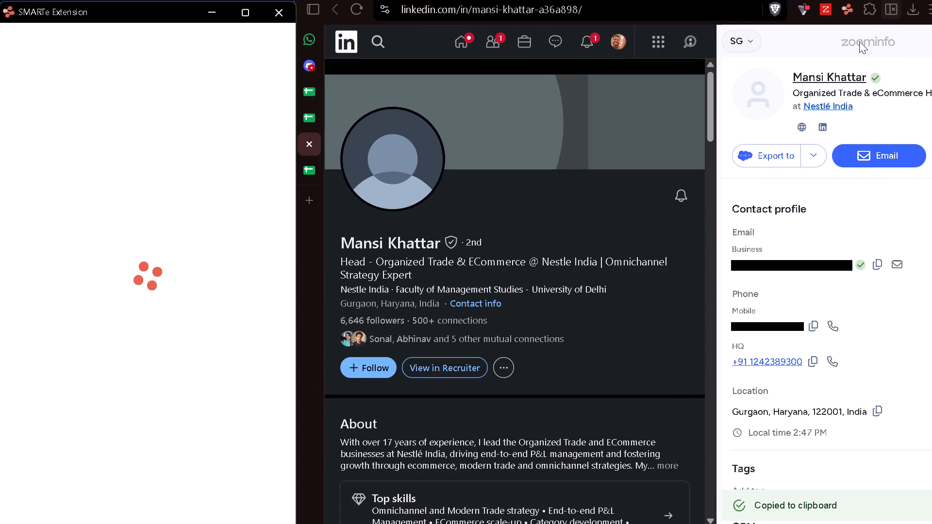
{"action": "left_click", "coordinate": [891, 9]}
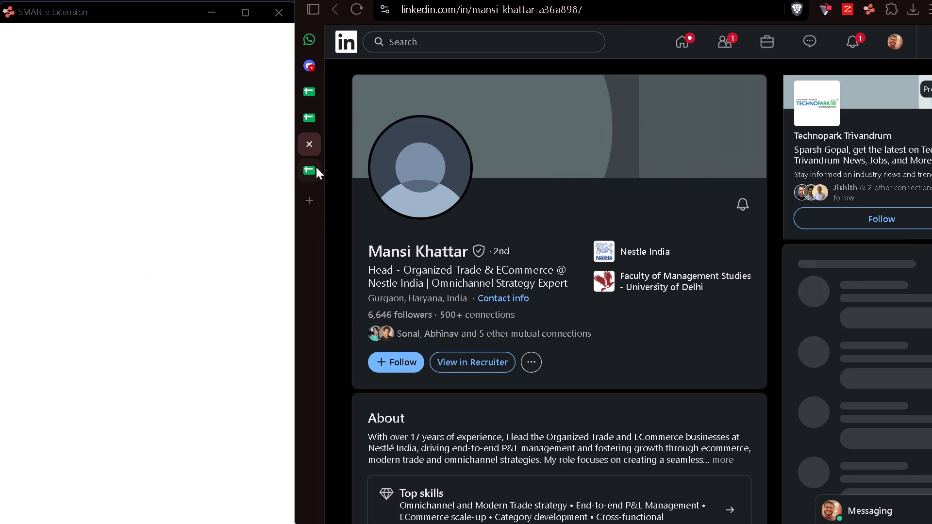
Return to row 26 of the Nestle Master sheet in Outreach to enter the Organized Trade head's copied business email.
{"action": "left_click", "coordinate": [316, 167]}
{"action": "scroll", "coordinate": [691, 263], "scroll_direction": "left", "scroll_amount": 3}
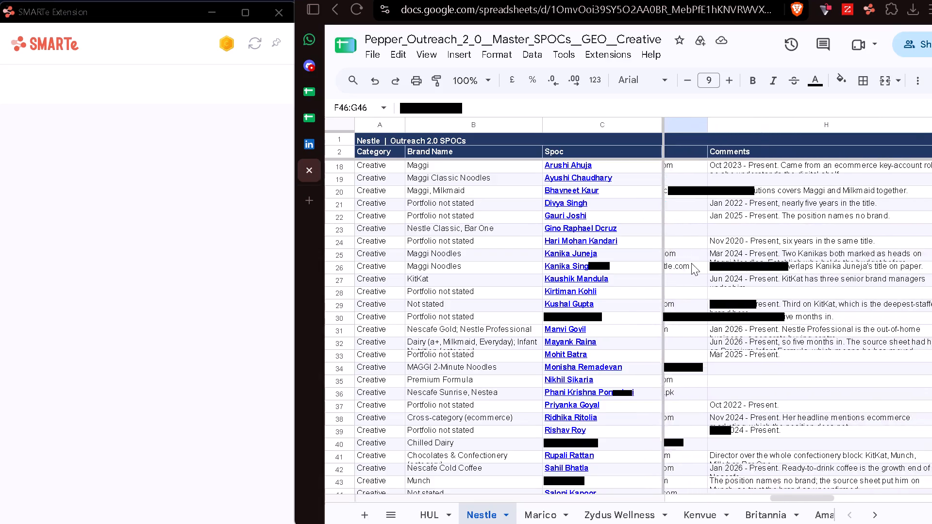
{"action": "scroll", "coordinate": [691, 263], "scroll_direction": "left", "scroll_amount": 1}
{"action": "scroll", "coordinate": [691, 263], "scroll_direction": "right", "scroll_amount": 1}
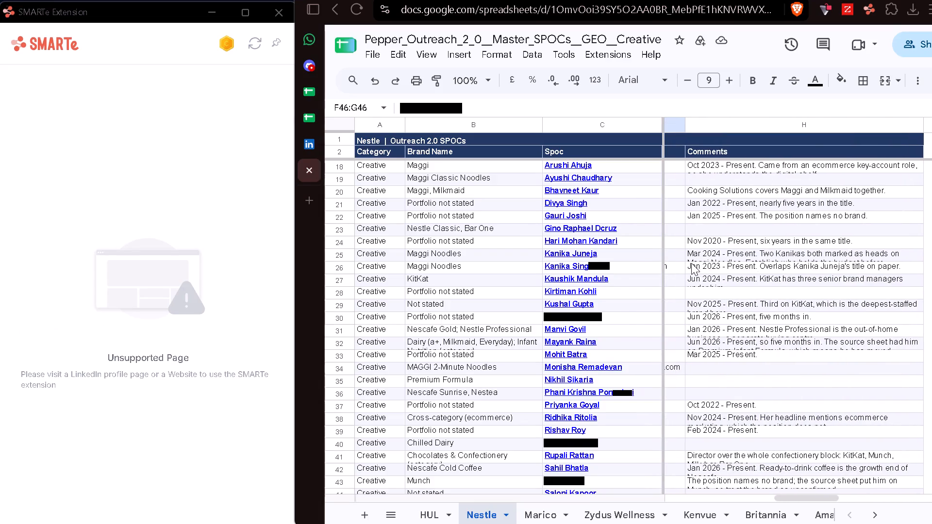
{"action": "scroll", "coordinate": [691, 263], "scroll_direction": "right", "scroll_amount": 1}
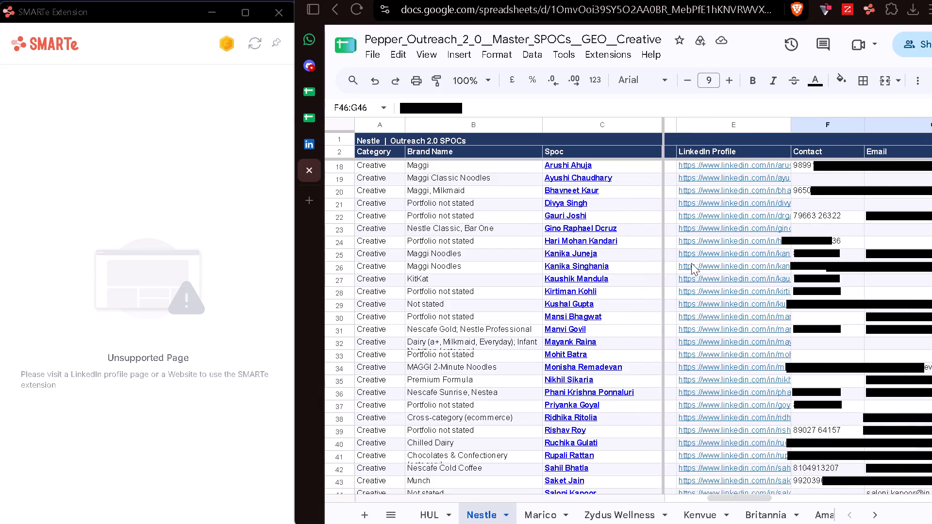
{"action": "scroll", "coordinate": [691, 263], "scroll_direction": "left", "scroll_amount": 1}
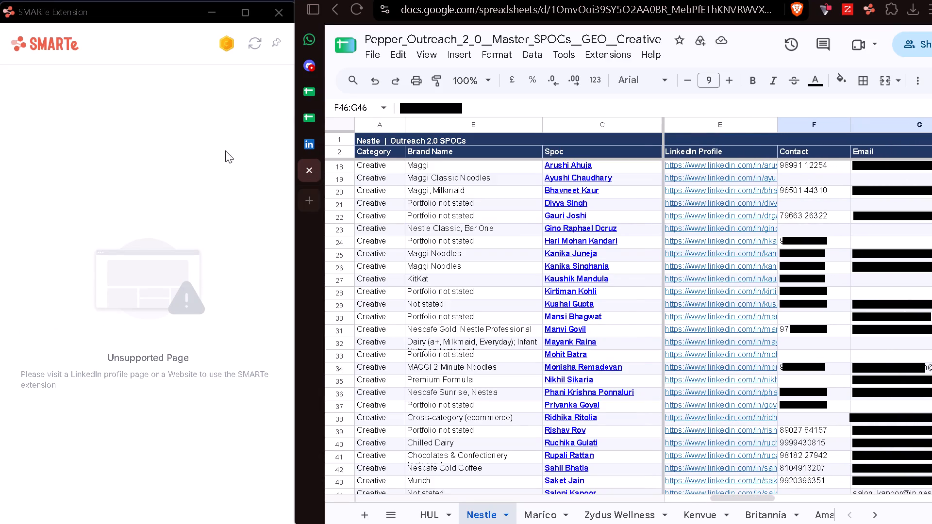
{"action": "left_click", "coordinate": [305, 121]}
{"action": "scroll", "coordinate": [704, 276], "scroll_direction": "left", "scroll_amount": 1}
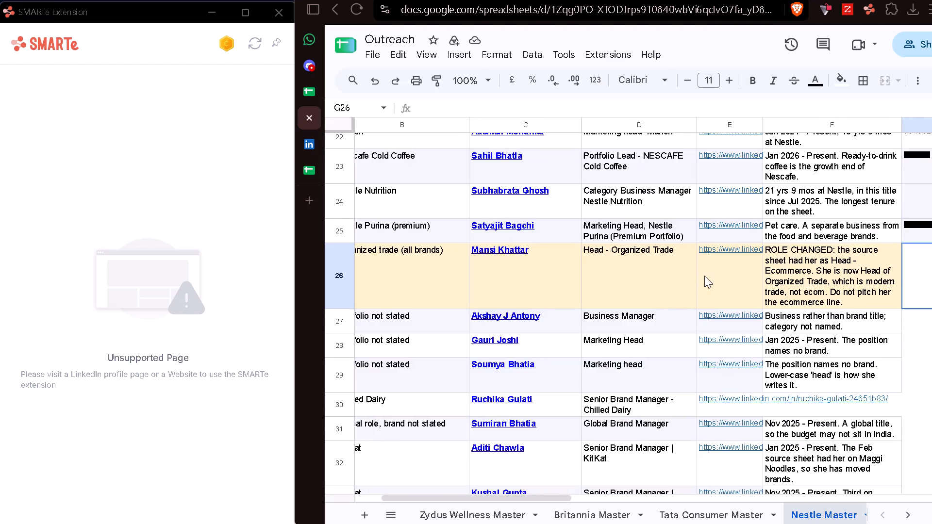
{"action": "scroll", "coordinate": [704, 276], "scroll_direction": "left", "scroll_amount": 1}
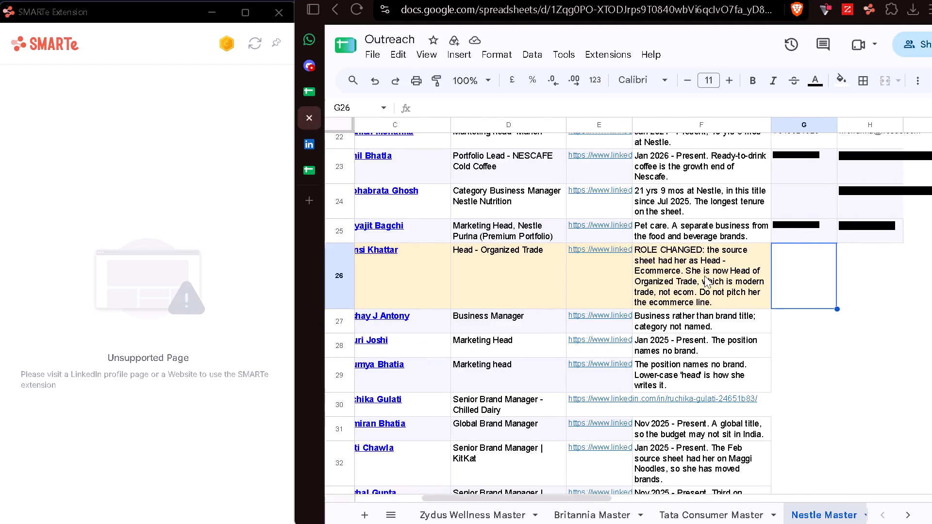
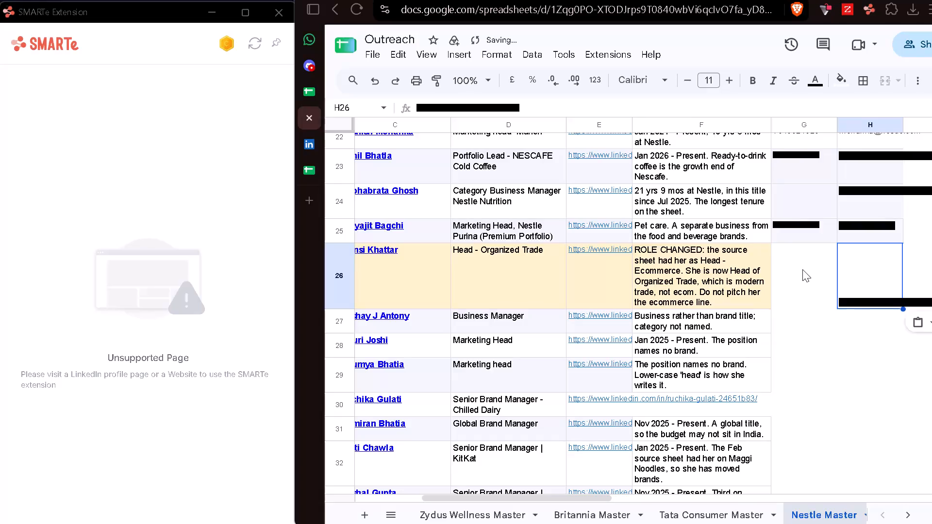
Reveal the Organized Trade head's details in SMARTe from the open LinkedIn profile and copy the mobile number.
{"action": "key", "text": "Left"}
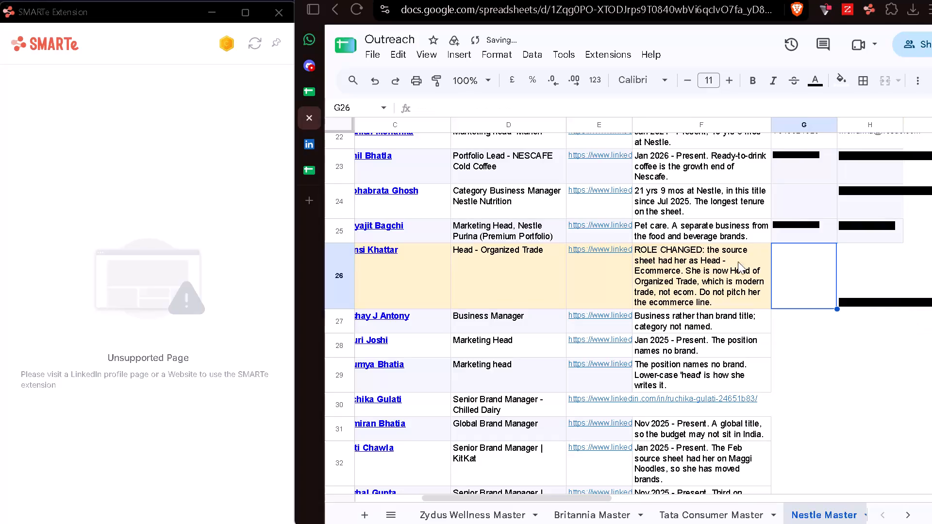
{"action": "left_click", "coordinate": [314, 144]}
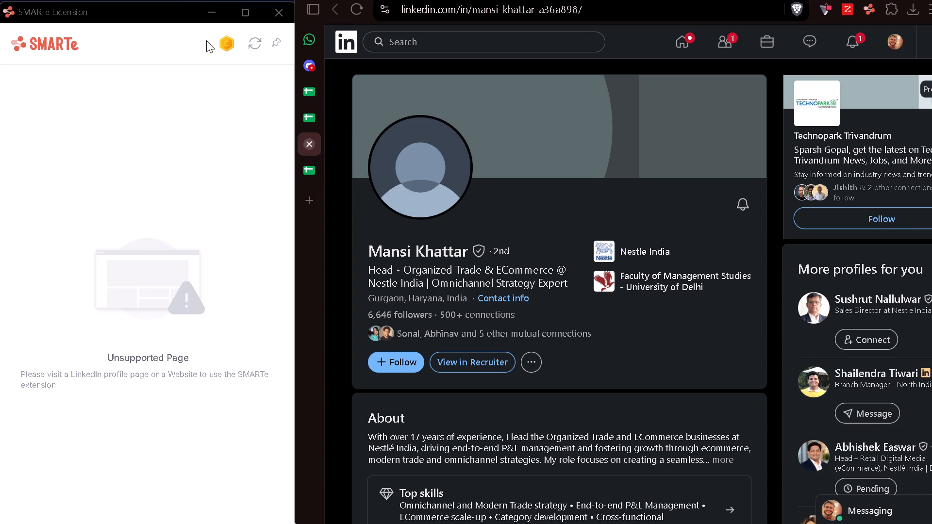
{"action": "left_click", "coordinate": [264, 42]}
{"action": "left_click", "coordinate": [256, 42]}
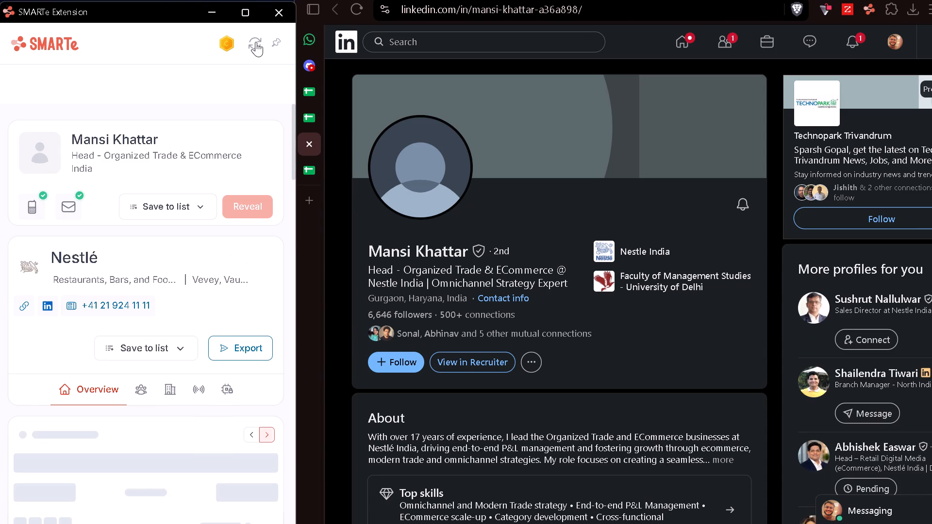
{"action": "left_click", "coordinate": [239, 209]}
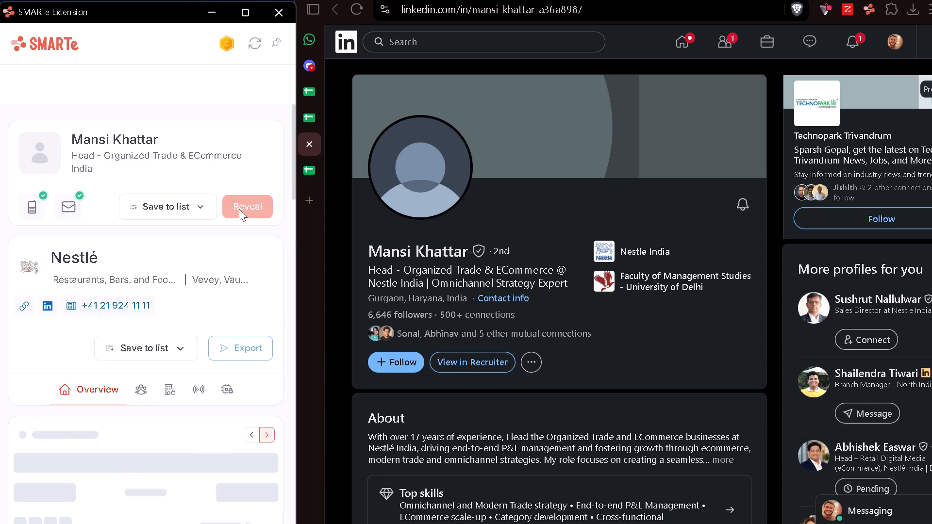
{"action": "left_click", "coordinate": [239, 209]}
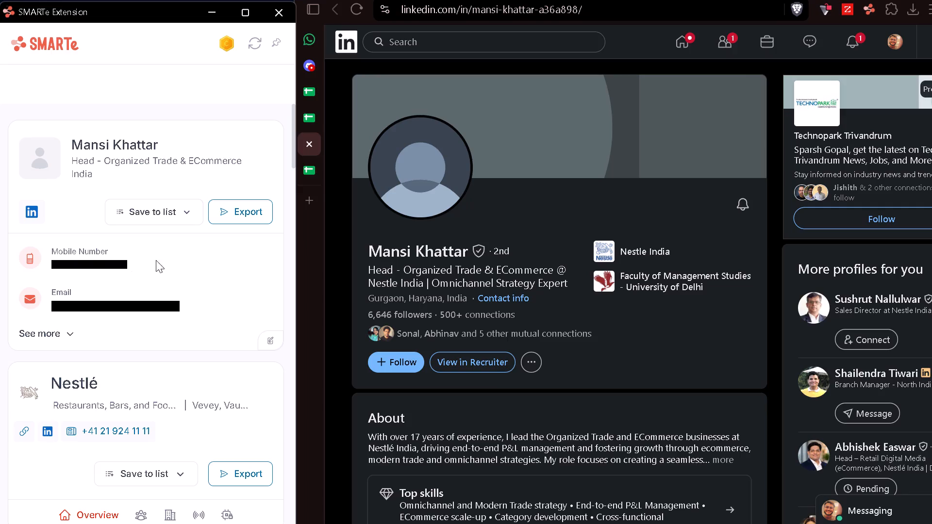
{"action": "left_click", "coordinate": [140, 263]}
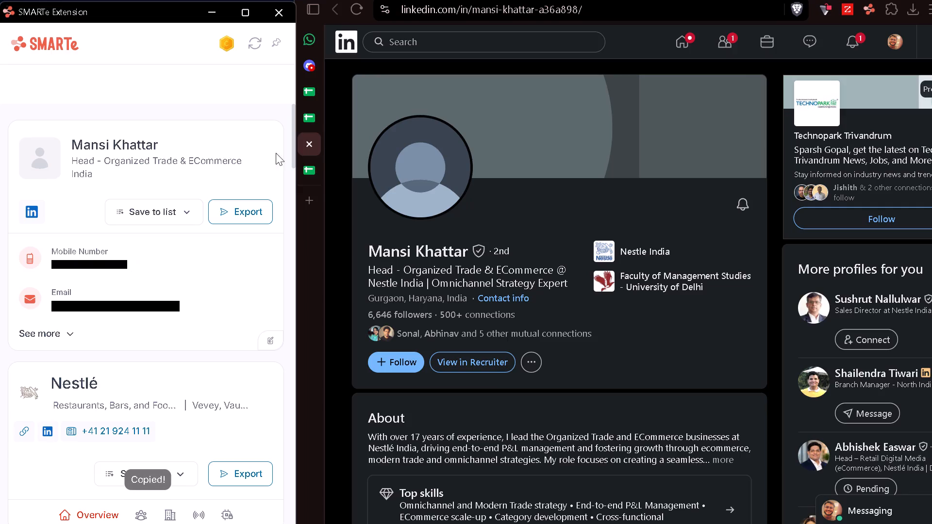
{"action": "left_click", "coordinate": [307, 143]}
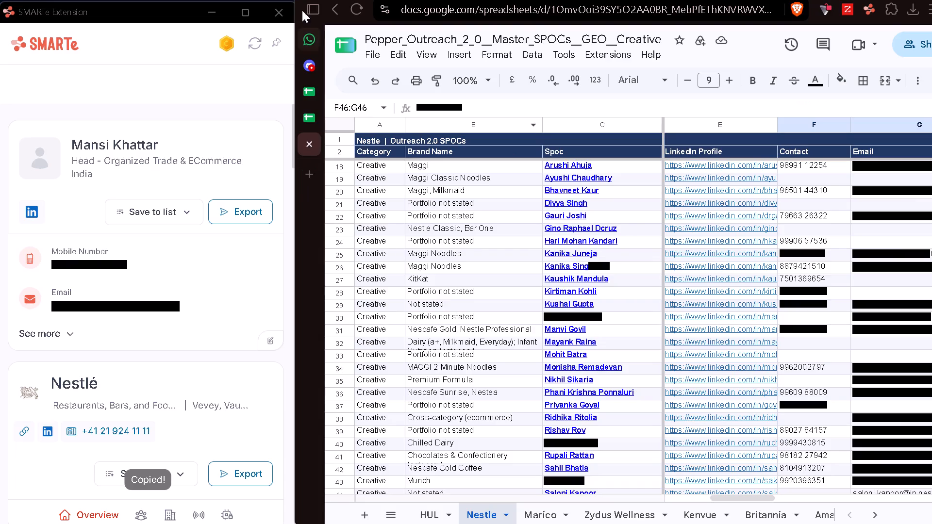
{"action": "left_click", "coordinate": [280, 8]}
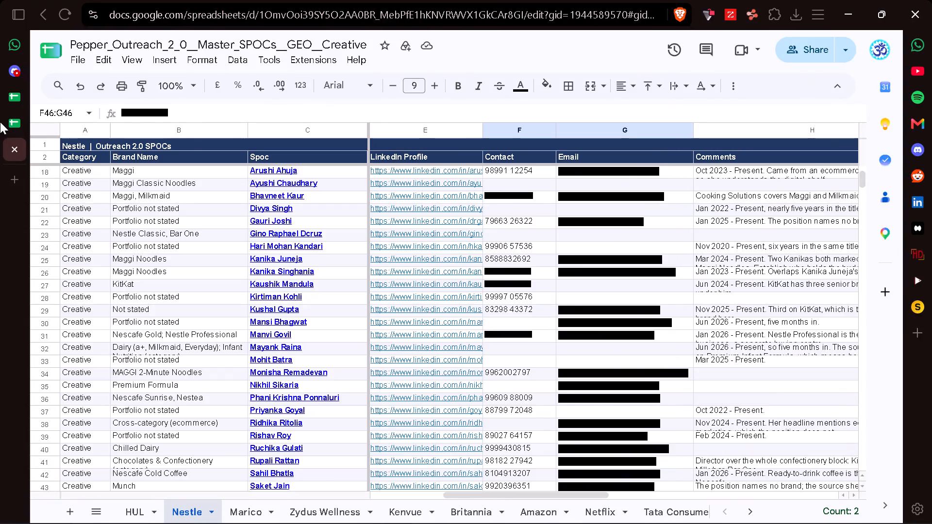
Paste the copied mobile number into Outreach cell G26 and delete its extra leading characters.
{"action": "left_click", "coordinate": [4, 122]}
{"action": "key", "text": "ctrl+v"}
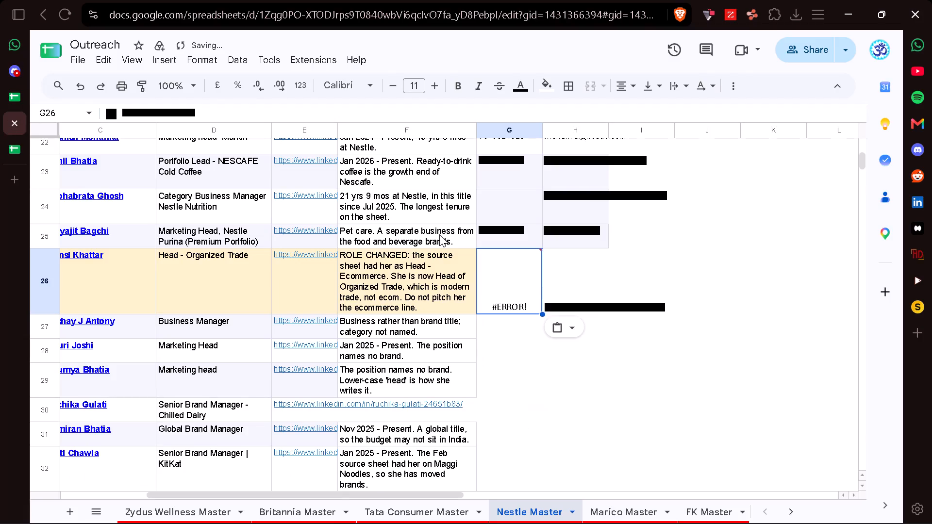
{"action": "left_click", "coordinate": [141, 107]}
{"action": "key", "text": "BackSpace"}
{"action": "key", "text": "BackSpace"}
{"action": "key", "text": "BackSpace"}
{"action": "key", "text": "BackSpace"}
{"action": "key", "text": "BackSpace"}
{"action": "key", "text": "BackSpace"}
{"action": "key", "text": "BackSpace"}
{"action": "key", "text": "BackSpace"}
{"action": "key", "text": "BackSpace"}
{"action": "key", "text": "BackSpace"}
{"action": "key", "text": "BackSpace"}
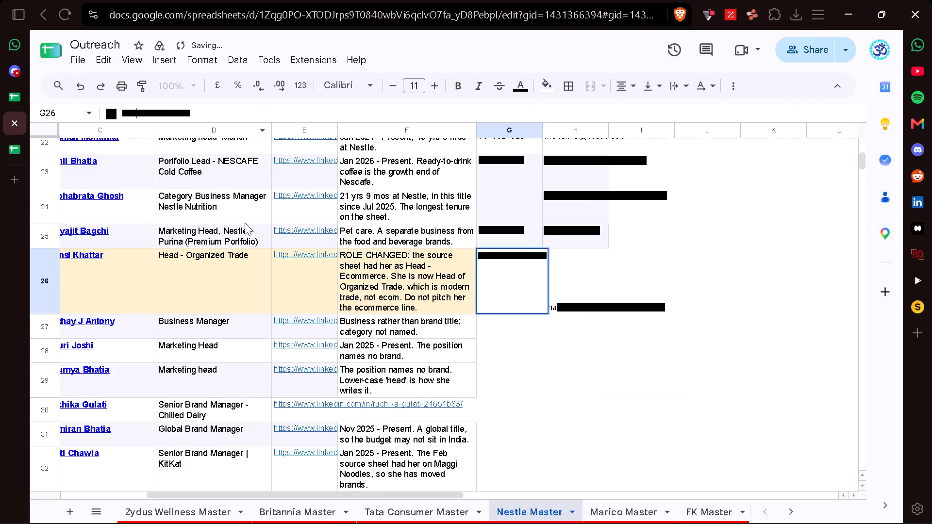
{"action": "left_click", "coordinate": [510, 323]}
Copy the Business Manager's number and email from F15:G15 of the Pepper_Outreach_2_0 Nestle sheet into Outreach cells G27:H27.
{"action": "scroll", "coordinate": [510, 323], "scroll_direction": "down", "scroll_amount": 2}
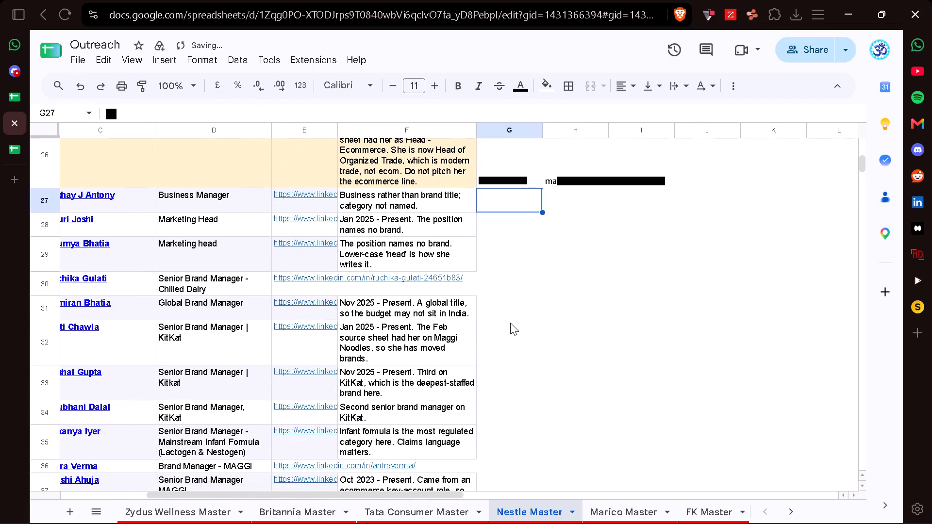
{"action": "scroll", "coordinate": [421, 298], "scroll_direction": "right", "scroll_amount": 1}
{"action": "left_click", "coordinate": [20, 144]}
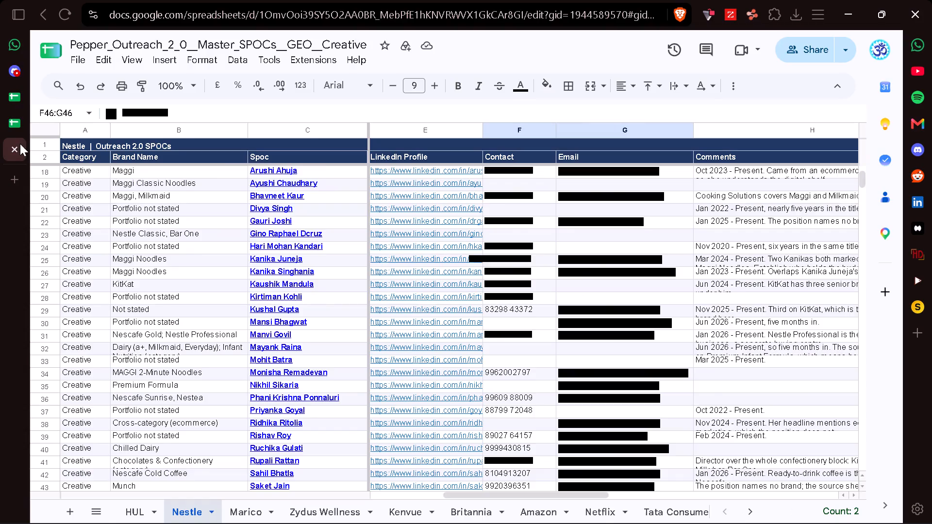
{"action": "scroll", "coordinate": [315, 302], "scroll_direction": "up", "scroll_amount": 4}
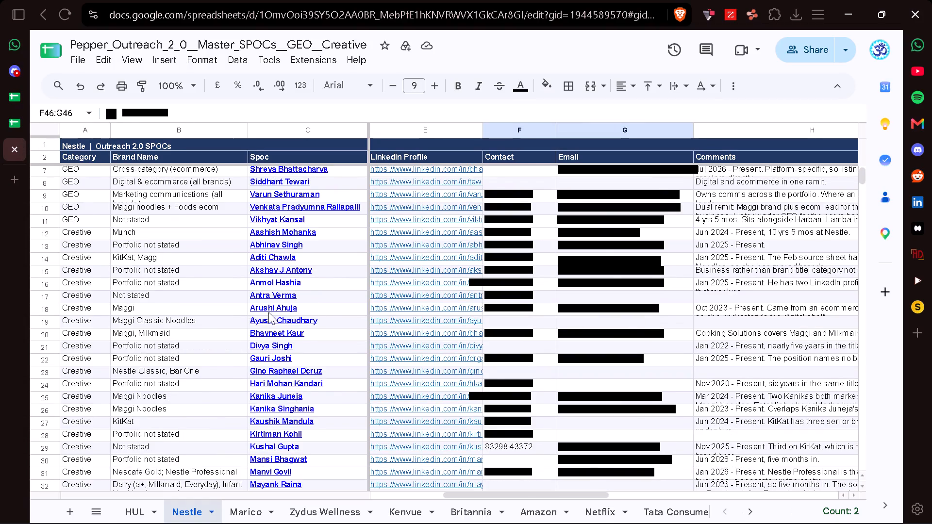
{"action": "left_click", "coordinate": [579, 323]}
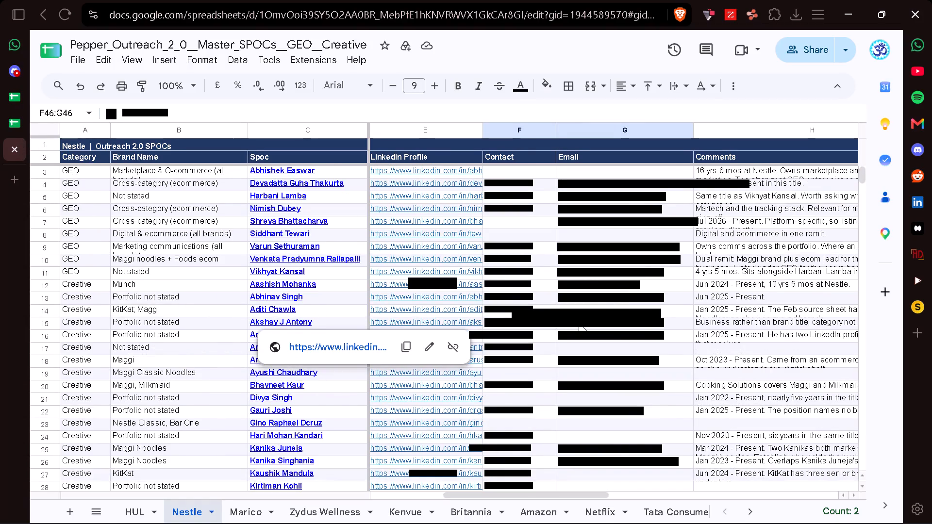
{"action": "key", "text": "shift+Right"}
{"action": "scroll", "coordinate": [579, 323], "scroll_direction": "right", "scroll_amount": 1}
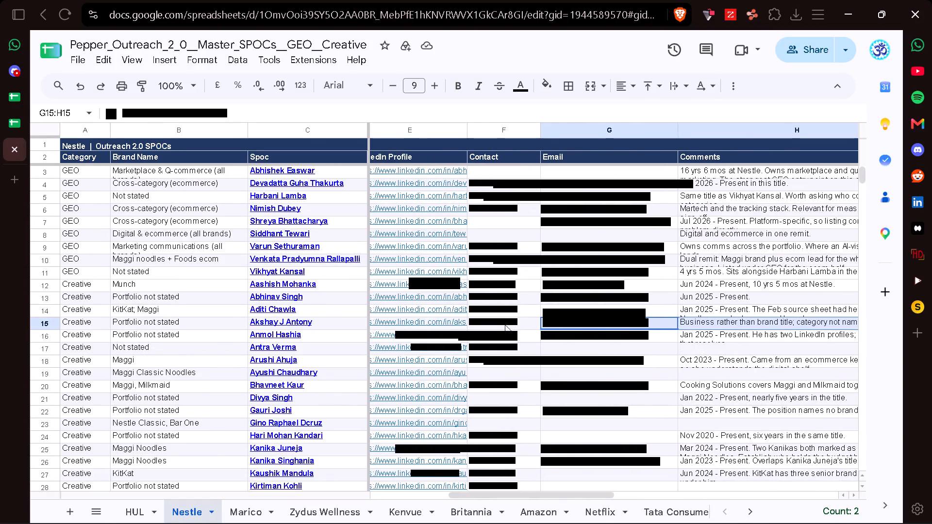
{"action": "left_click", "coordinate": [492, 324]}
{"action": "key", "text": "shift+Right"}
{"action": "key", "text": "ctrl+c"}
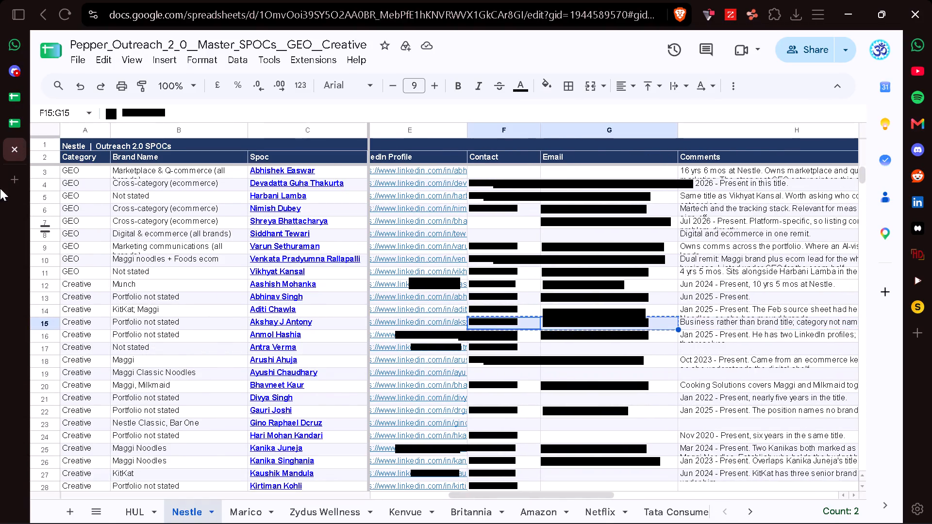
{"action": "left_click", "coordinate": [10, 132]}
{"action": "key", "text": "ctrl+v"}
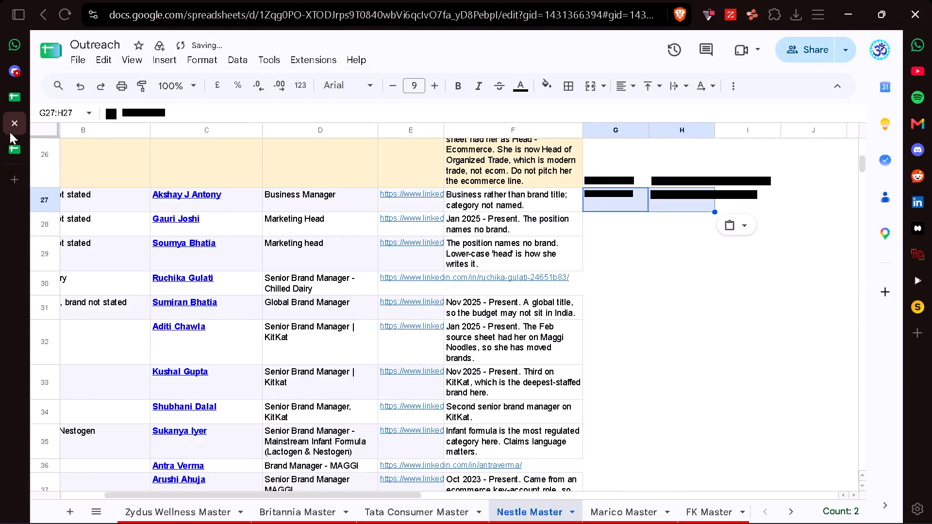
{"action": "key", "text": "Down"}
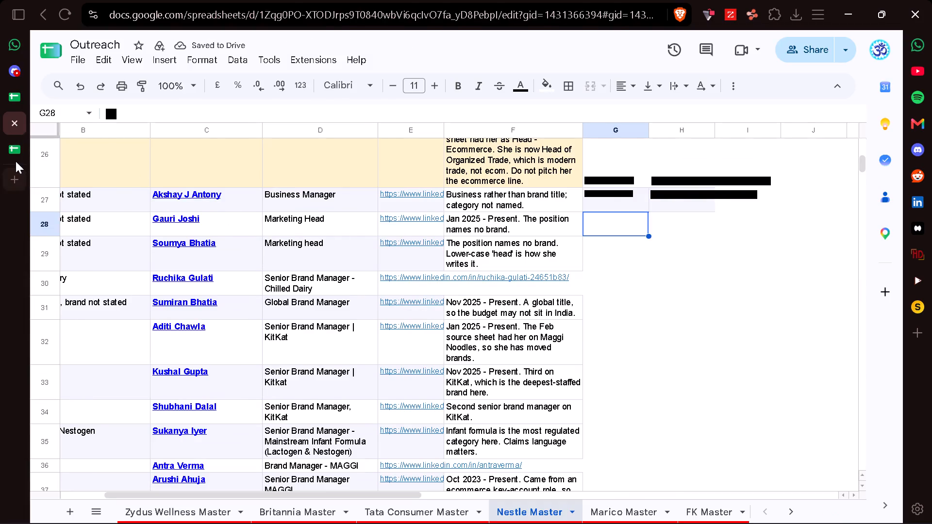
Copy the row 28 Marketing Head's number and email from F22:G22 of the Pepper_Outreach_2_0 Nestle sheet into Outreach cells G28:H28.
{"action": "left_click", "coordinate": [14, 155]}
{"action": "scroll", "coordinate": [284, 323], "scroll_direction": "down", "scroll_amount": 1}
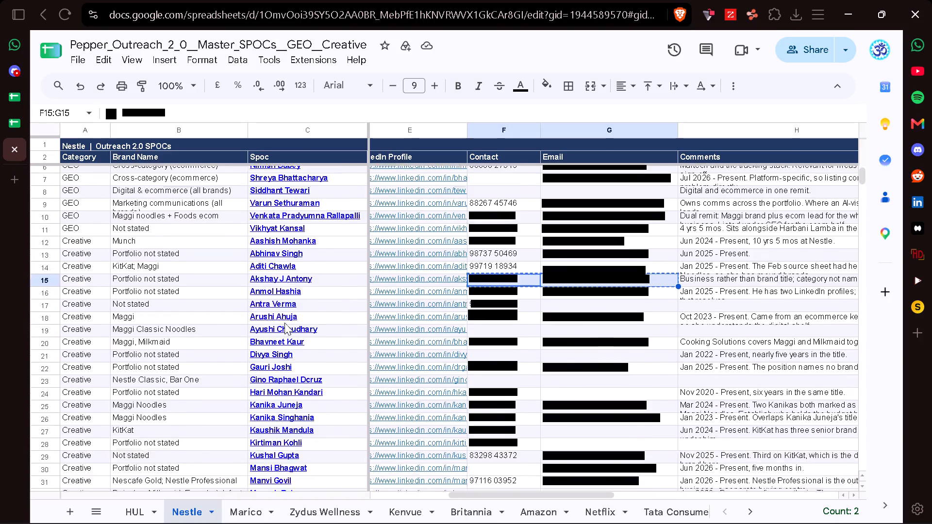
{"action": "scroll", "coordinate": [284, 323], "scroll_direction": "down", "scroll_amount": 1}
{"action": "scroll", "coordinate": [294, 279], "scroll_direction": "down", "scroll_amount": 1}
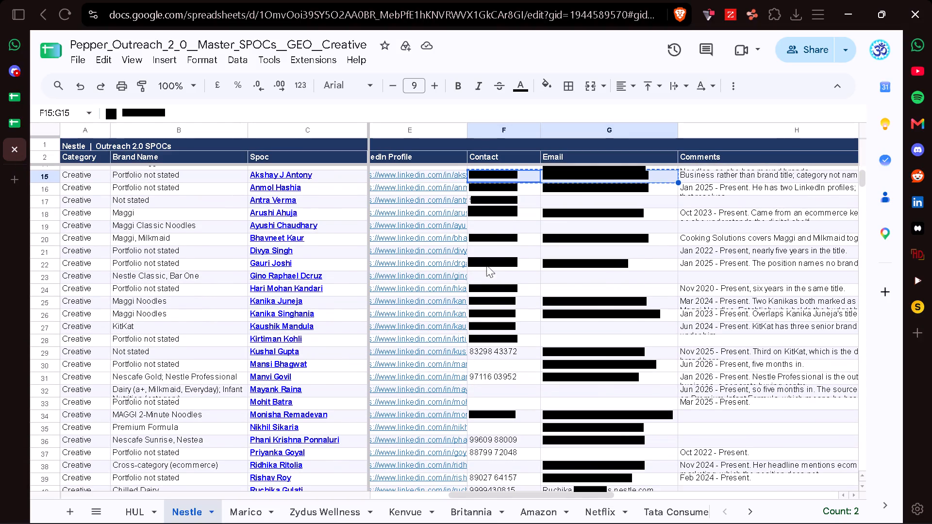
{"action": "left_click", "coordinate": [495, 262]}
{"action": "key", "text": "shift+Right"}
{"action": "key", "text": "ctrl+c"}
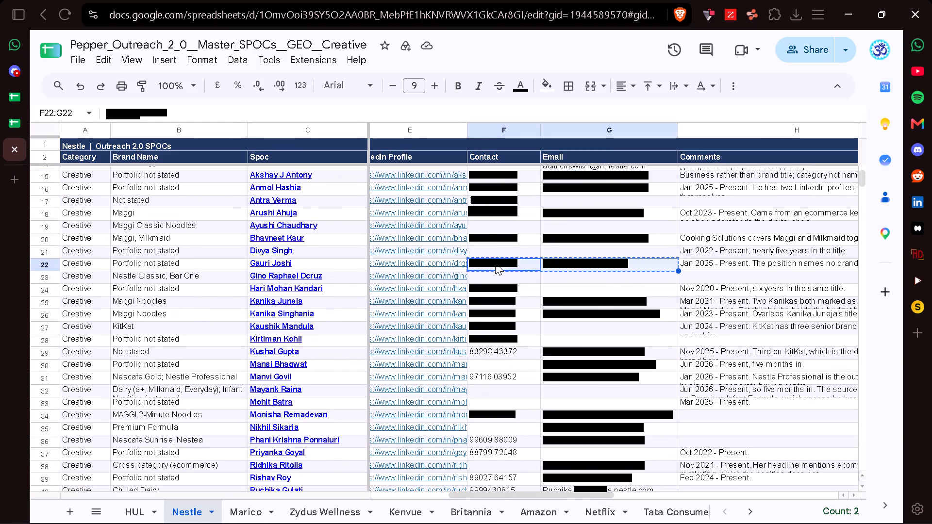
{"action": "left_click", "coordinate": [11, 135]}
{"action": "left_click", "coordinate": [17, 126]}
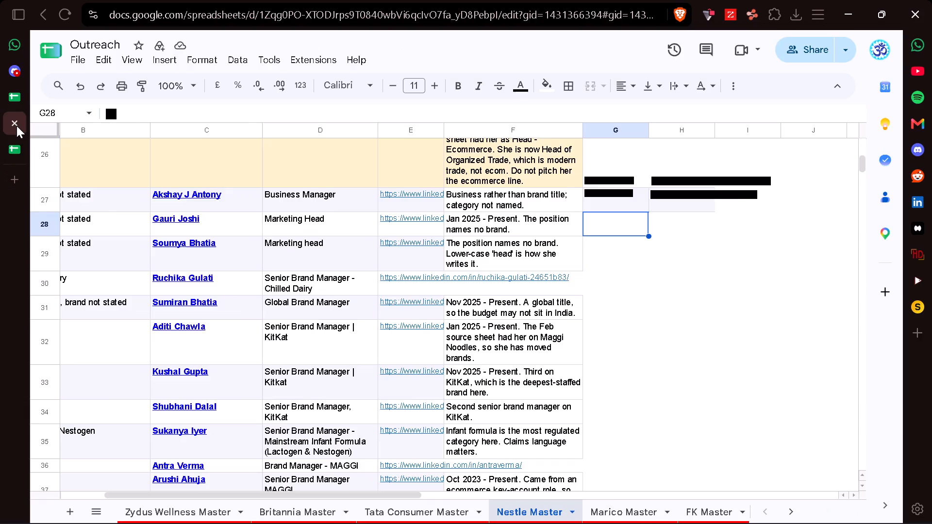
{"action": "key", "text": "ctrl+v"}
{"action": "key", "text": "Down"}
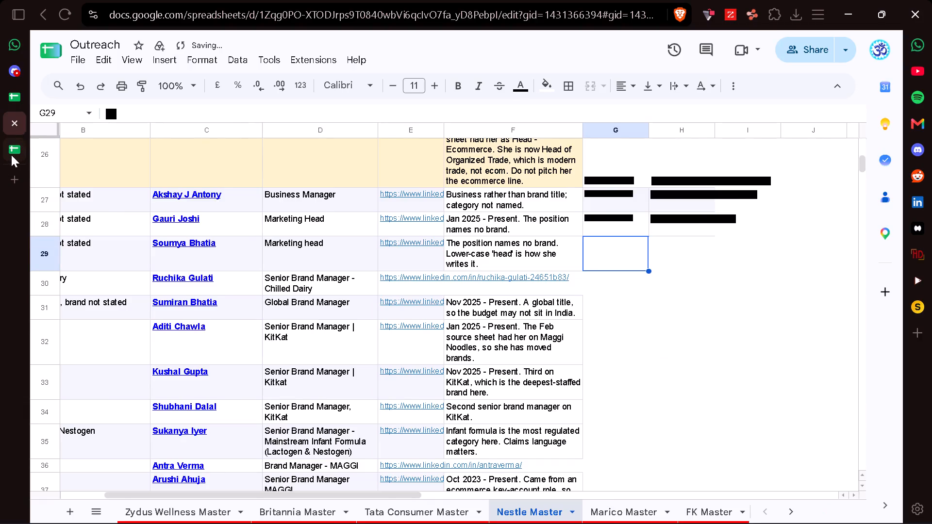
Copy the row 29 Marketing head's number and email from F53:G53 of the Pepper_Outreach_2_0 Nestle sheet into Outreach cells G29:H29.
{"action": "left_click", "coordinate": [10, 155]}
{"action": "scroll", "coordinate": [270, 400], "scroll_direction": "down", "scroll_amount": 2}
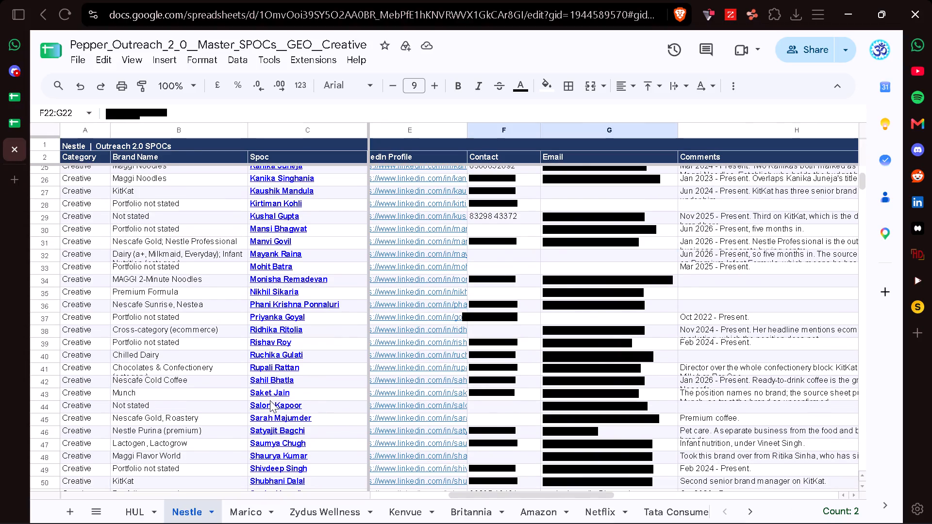
{"action": "scroll", "coordinate": [288, 427], "scroll_direction": "down", "scroll_amount": 1}
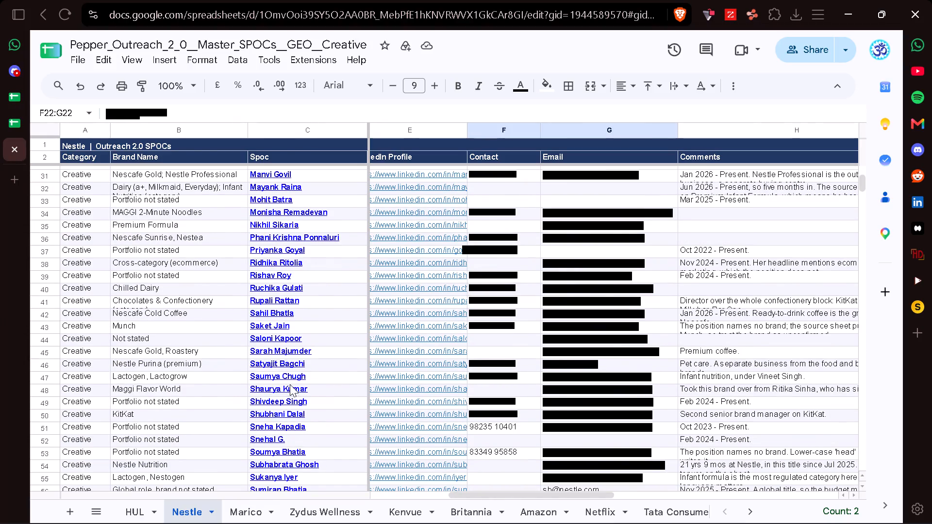
{"action": "scroll", "coordinate": [281, 402], "scroll_direction": "down", "scroll_amount": 1}
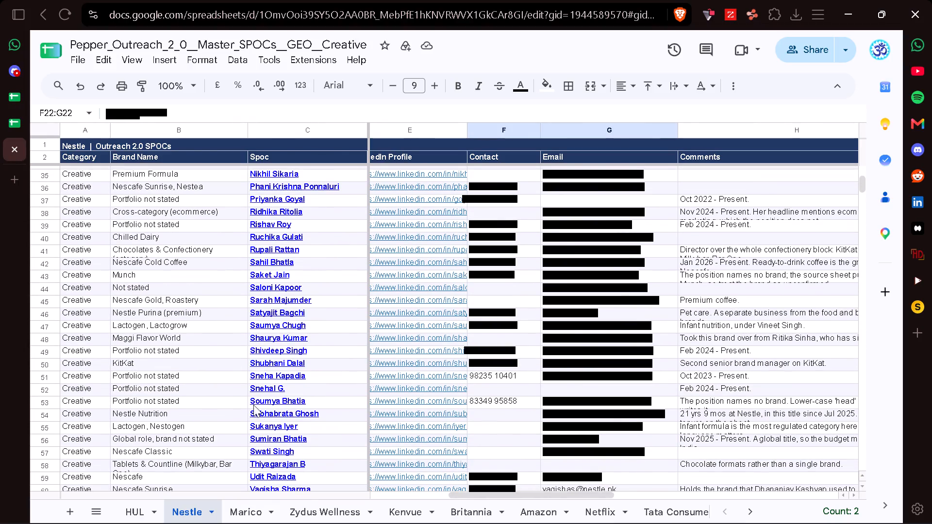
{"action": "left_click", "coordinate": [506, 402]}
{"action": "key", "text": "shift+Right"}
{"action": "key", "text": "ctrl+c"}
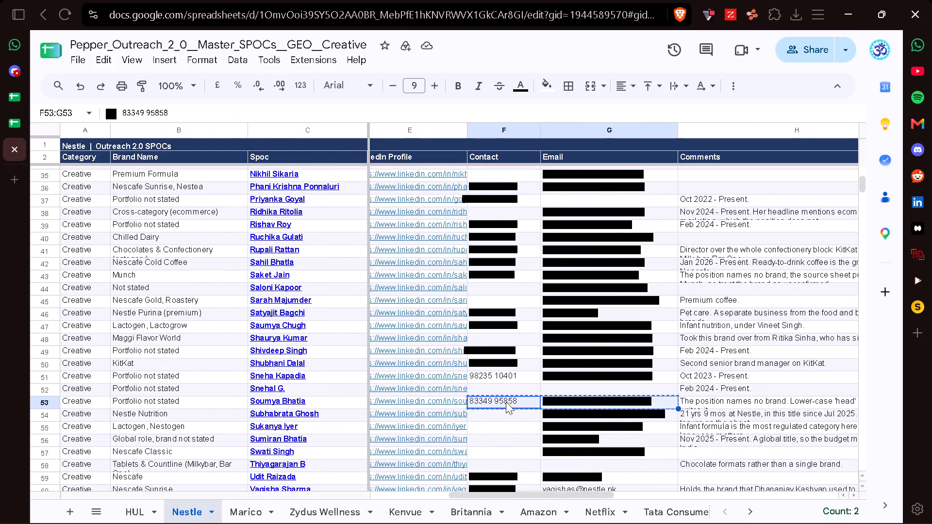
{"action": "left_click", "coordinate": [12, 127]}
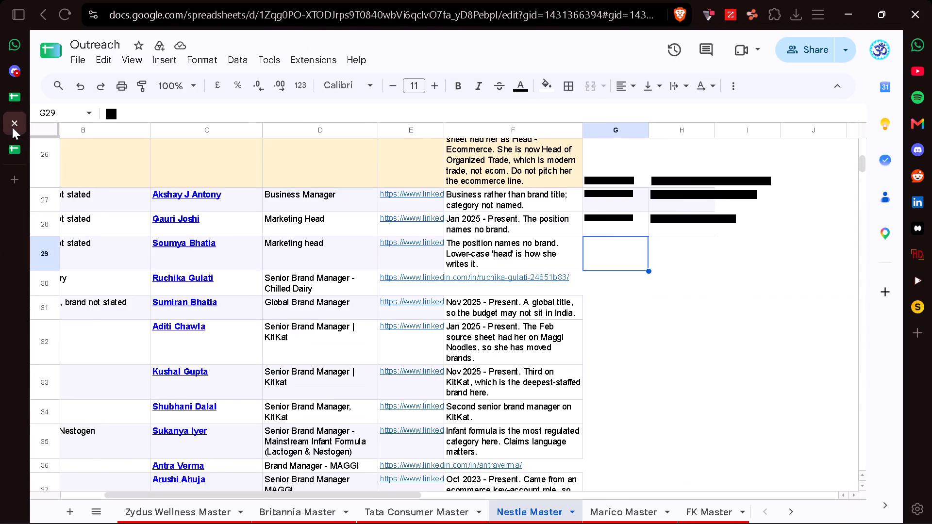
{"action": "key", "text": "ctrl+v"}
{"action": "key", "text": "Down"}
Copy the Chilled Dairy Senior Brand Manager's number and email from F40:G40 of the Pepper_Outreach_2_0 Nestle sheet into Outreach cells G30:H30.
{"action": "scroll", "coordinate": [363, 245], "scroll_direction": "down", "scroll_amount": 1}
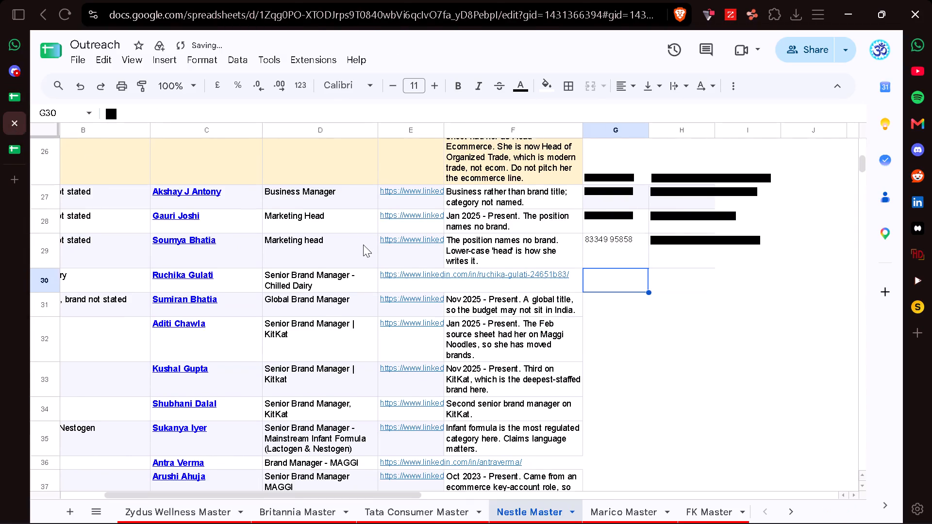
{"action": "scroll", "coordinate": [363, 245], "scroll_direction": "down", "scroll_amount": 1}
{"action": "scroll", "coordinate": [166, 237], "scroll_direction": "down", "scroll_amount": 1}
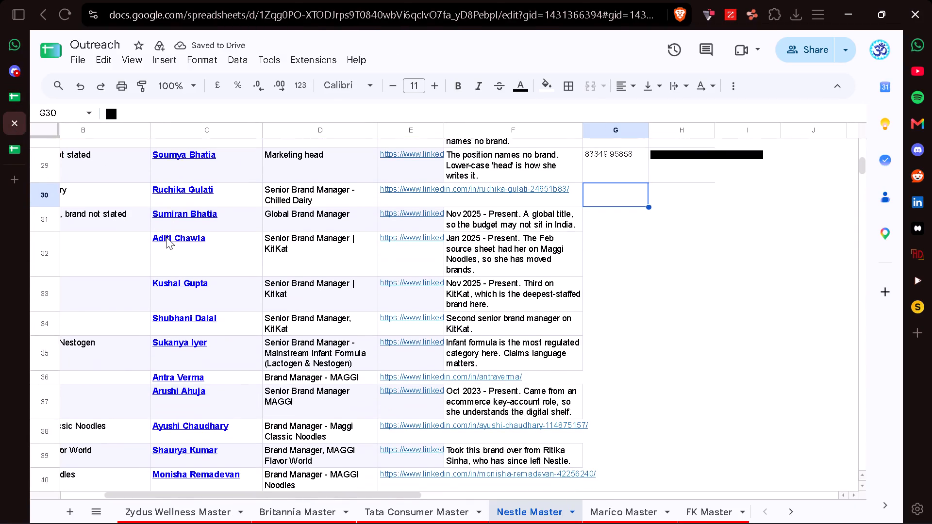
{"action": "left_click", "coordinate": [12, 144]}
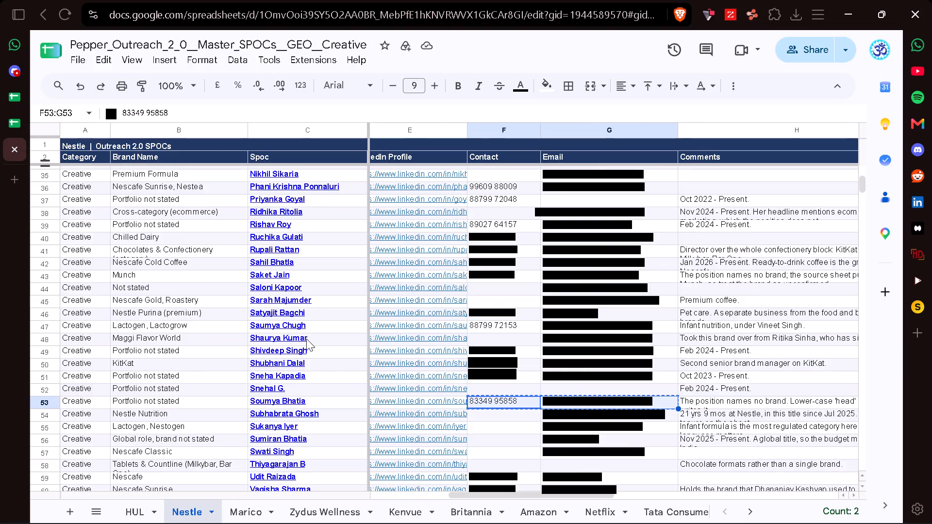
{"action": "scroll", "coordinate": [348, 330], "scroll_direction": "down", "scroll_amount": 1}
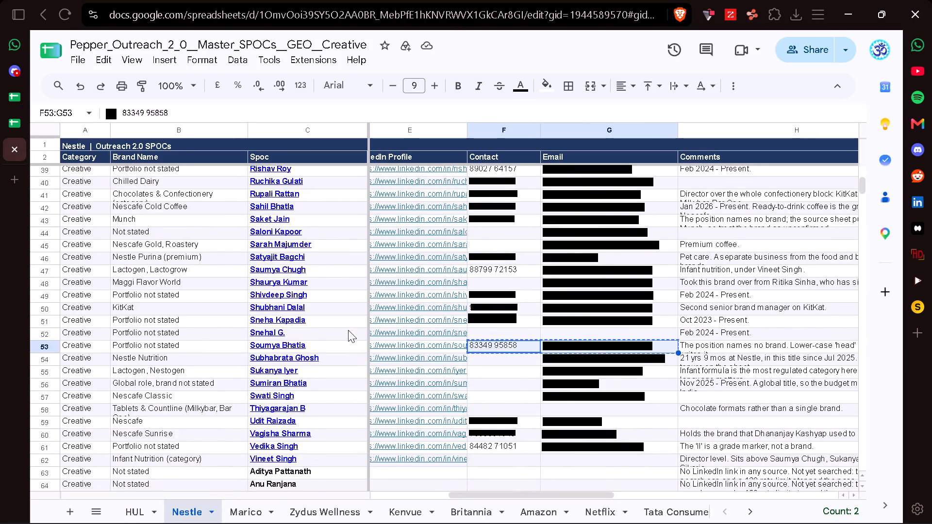
{"action": "scroll", "coordinate": [276, 273], "scroll_direction": "up", "scroll_amount": 1}
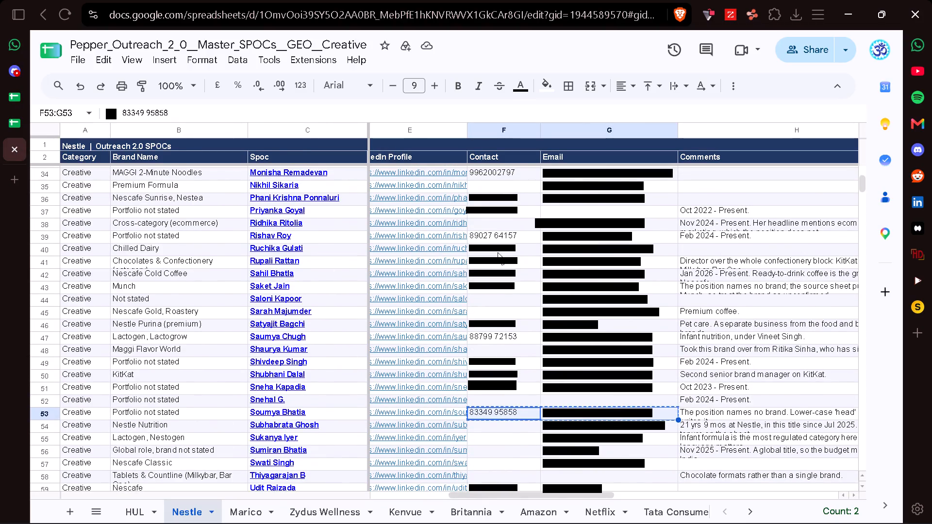
{"action": "left_click", "coordinate": [499, 250]}
{"action": "key", "text": "shift+Right"}
{"action": "key", "text": "ctrl+c"}
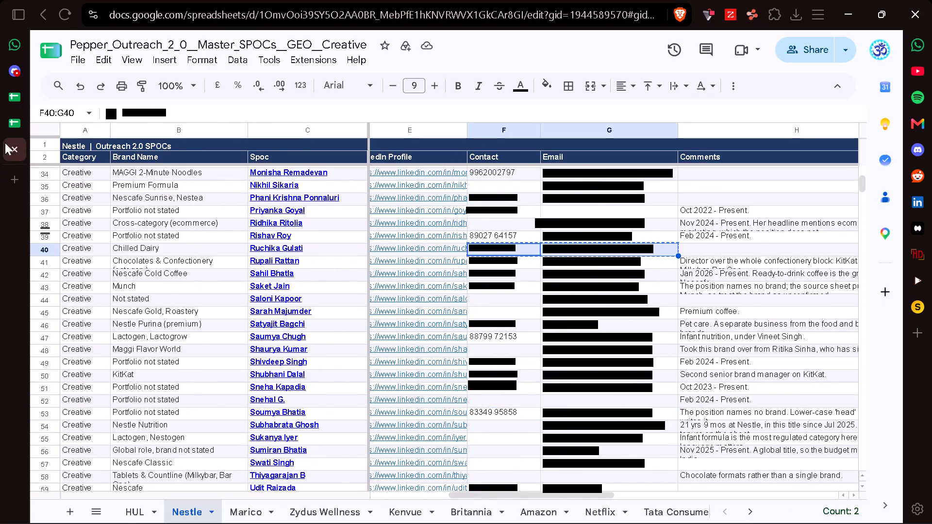
{"action": "left_click", "coordinate": [11, 125]}
{"action": "key", "text": "ctrl+v"}
{"action": "key", "text": "Down"}
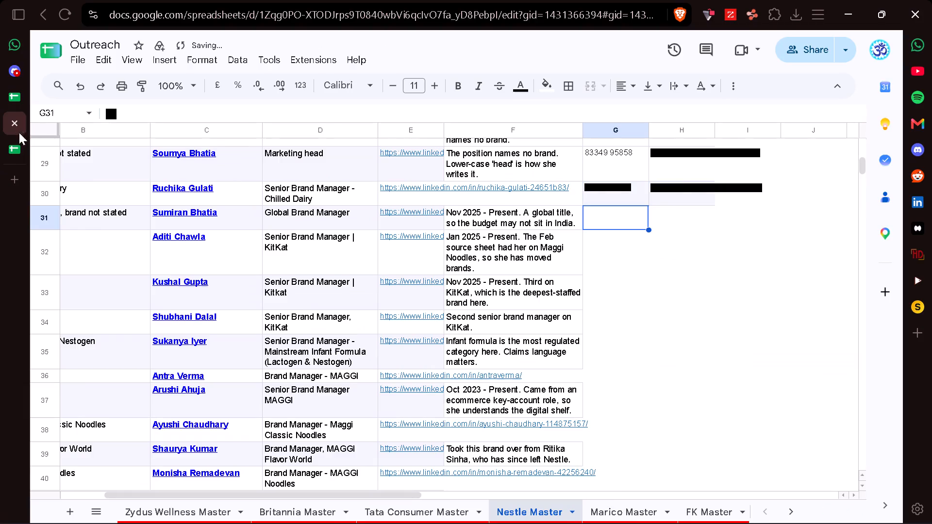
Copy the Global Brand Manager's Contact and Email cells F56:G56 from the Pepper_Outreach_2_0 Nestle sheet into Outreach cells G31:H31.
{"action": "left_click", "coordinate": [12, 155]}
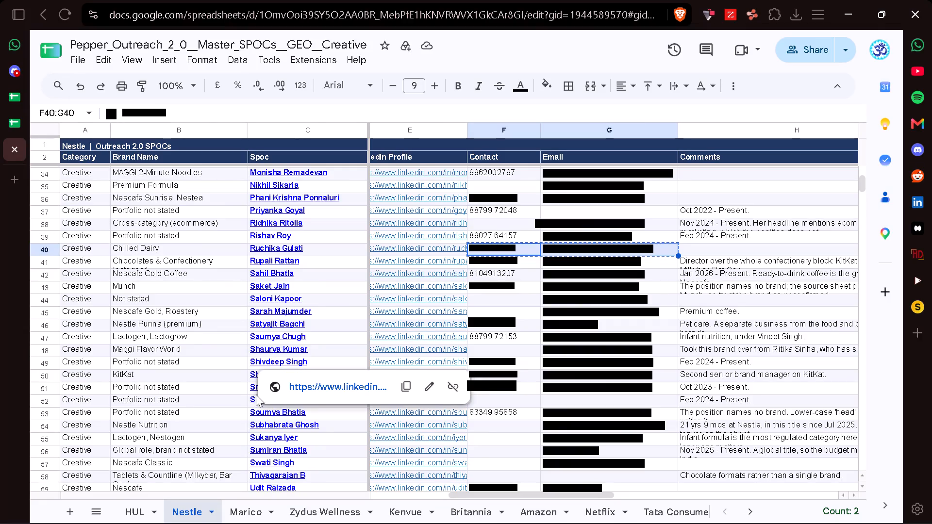
{"action": "scroll", "coordinate": [277, 412], "scroll_direction": "down", "scroll_amount": 1}
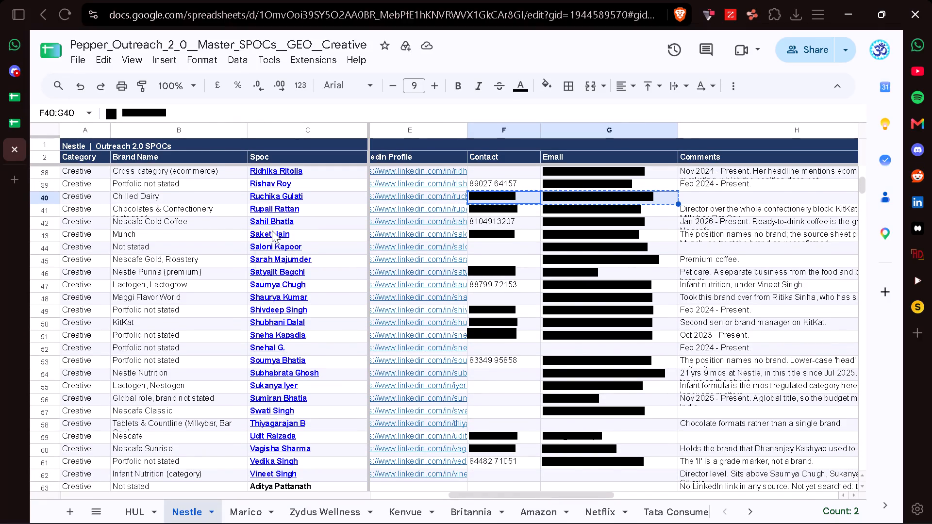
{"action": "scroll", "coordinate": [272, 230], "scroll_direction": "up", "scroll_amount": 1}
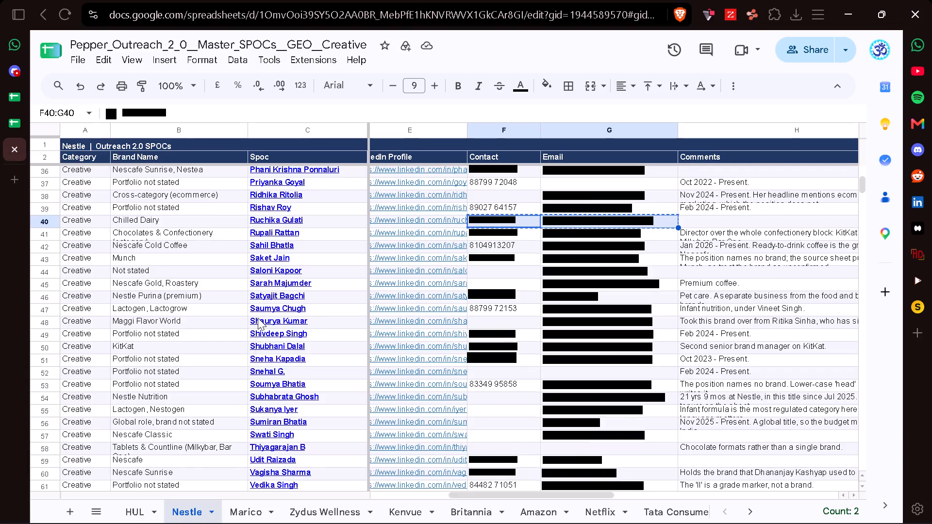
{"action": "left_click", "coordinate": [501, 425]}
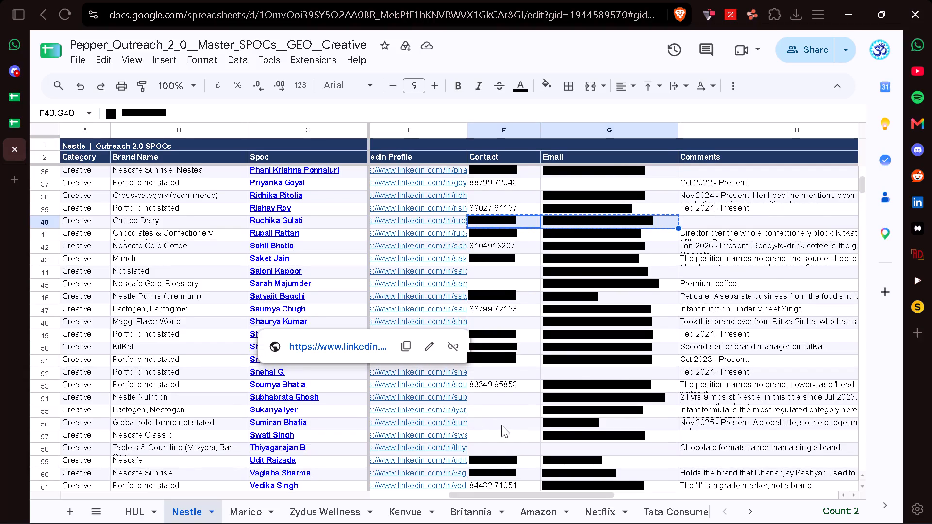
{"action": "scroll", "coordinate": [501, 425], "scroll_direction": "right", "scroll_amount": 1}
{"action": "key", "text": "shift+Right"}
{"action": "key", "text": "ctrl+c"}
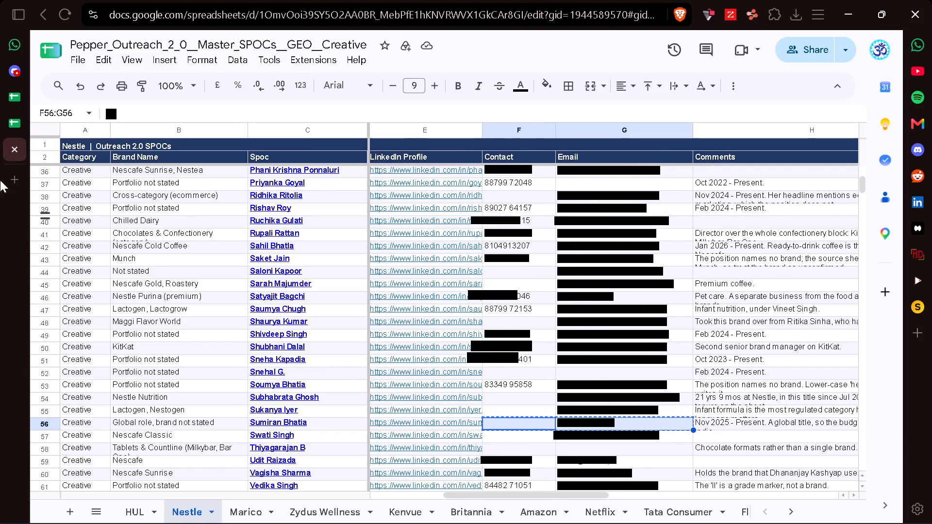
{"action": "left_click", "coordinate": [15, 125]}
{"action": "key", "text": "ctrl+v"}
{"action": "key", "text": "Down"}
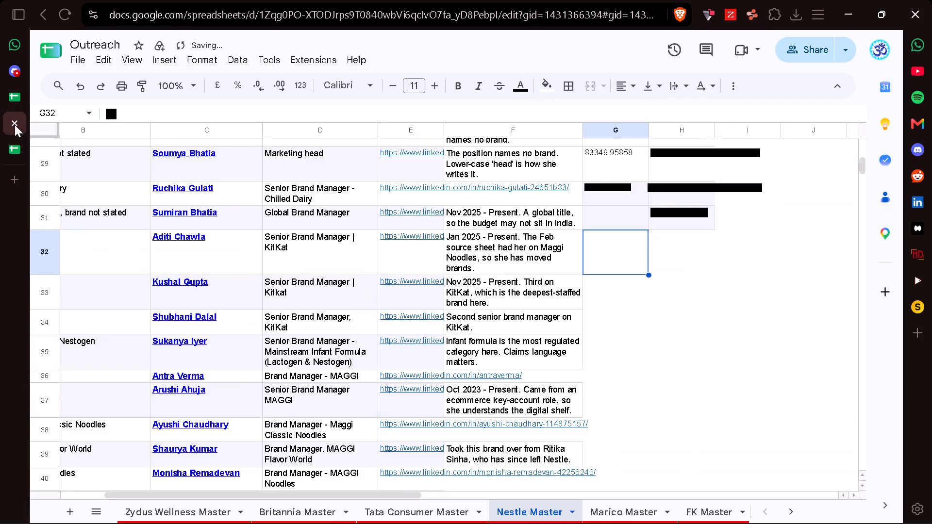
Copy the row 32 KitKat Senior Brand Manager's number and email from F14:G14 of the Pepper_Outreach_2_0 Nestle sheet into Outreach cells G32:H32.
{"action": "left_click", "coordinate": [20, 148]}
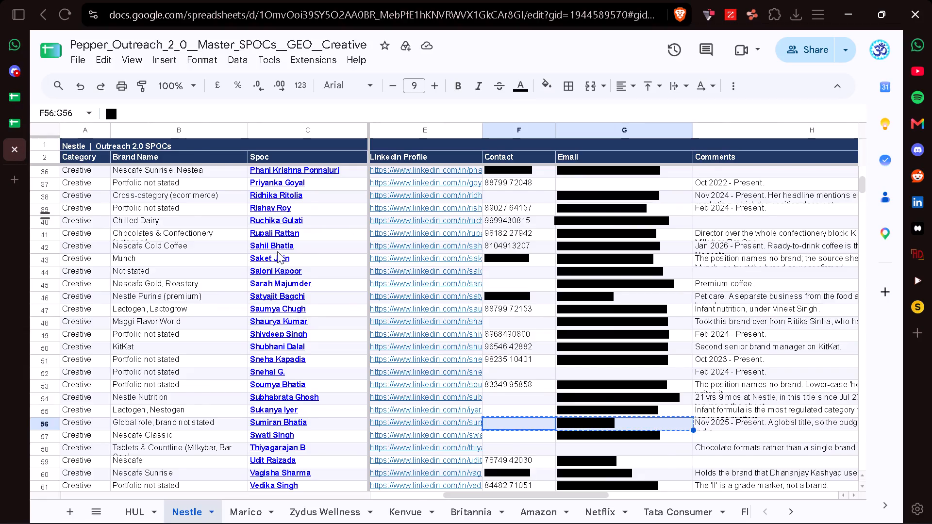
{"action": "scroll", "coordinate": [277, 251], "scroll_direction": "up", "scroll_amount": 7}
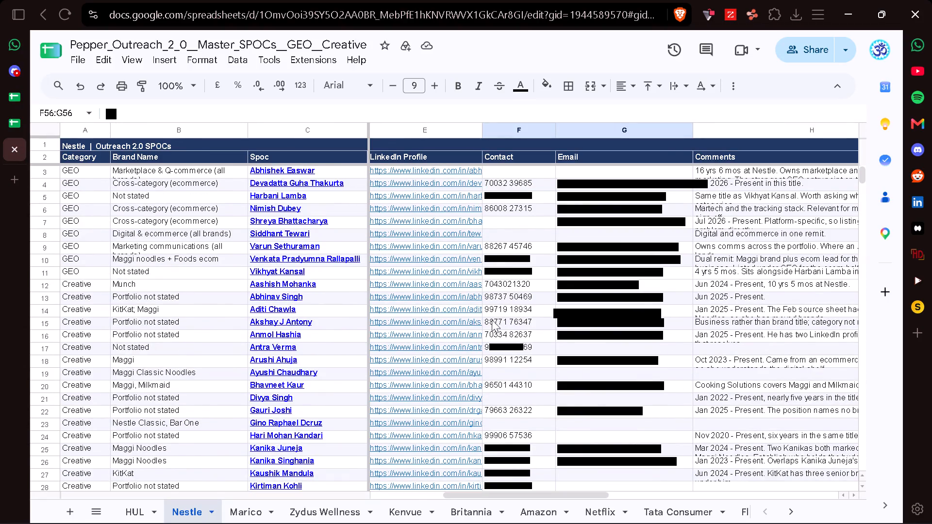
{"action": "left_click", "coordinate": [511, 313]}
{"action": "key", "text": "shift+Right"}
{"action": "key", "text": "ctrl+c"}
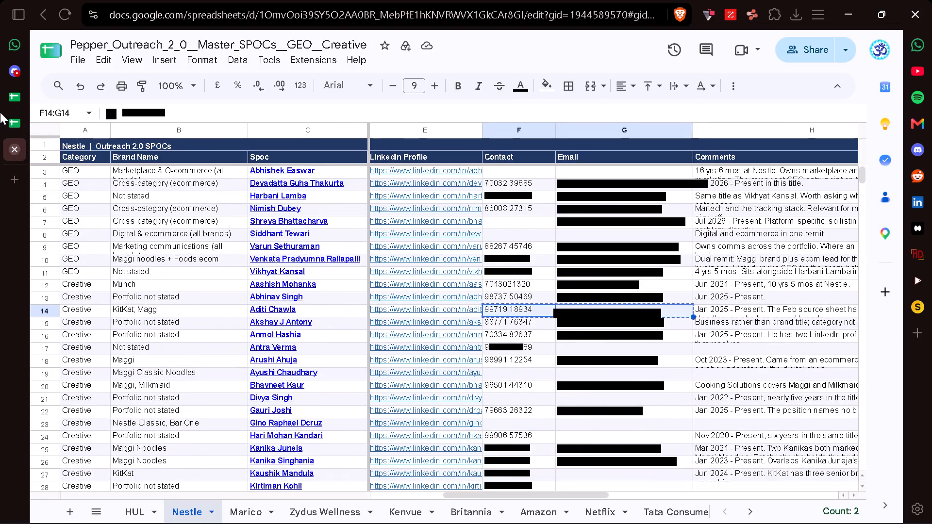
{"action": "left_click", "coordinate": [13, 114]}
{"action": "key", "text": "ctrl+v"}
{"action": "key", "text": "Down"}
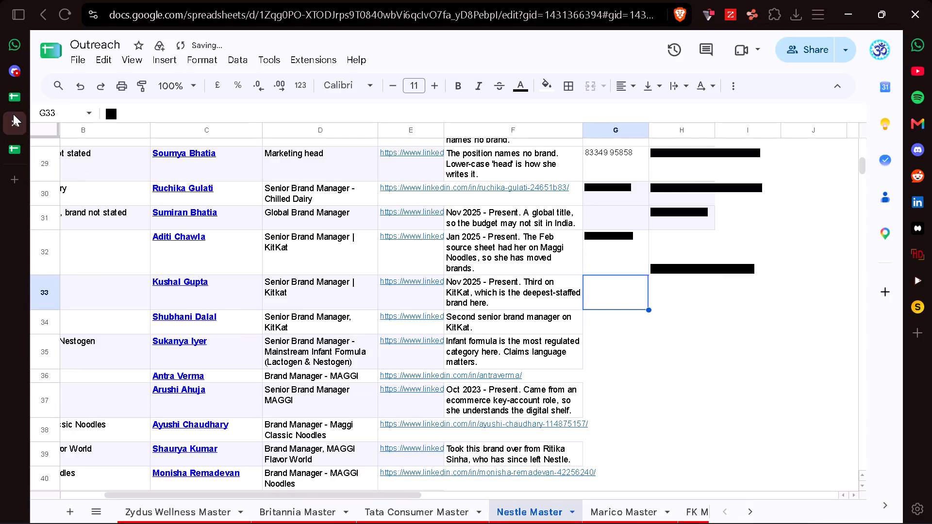
Copy the row 33 Kitkat Senior Brand Manager's number and email from F29:G29 of the Pepper_Outreach_2_0 Nestle sheet into Outreach cells G33:H33.
{"action": "left_click", "coordinate": [17, 149]}
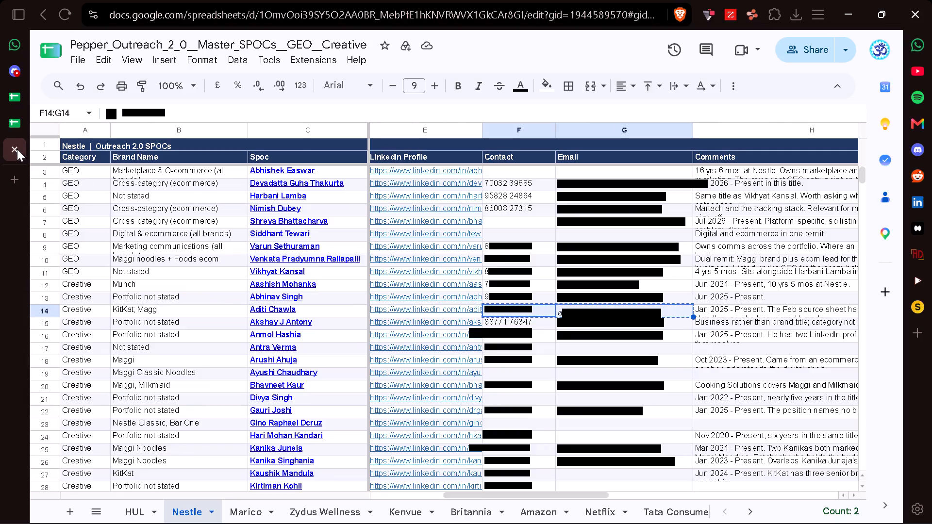
{"action": "scroll", "coordinate": [256, 356], "scroll_direction": "down", "scroll_amount": 2}
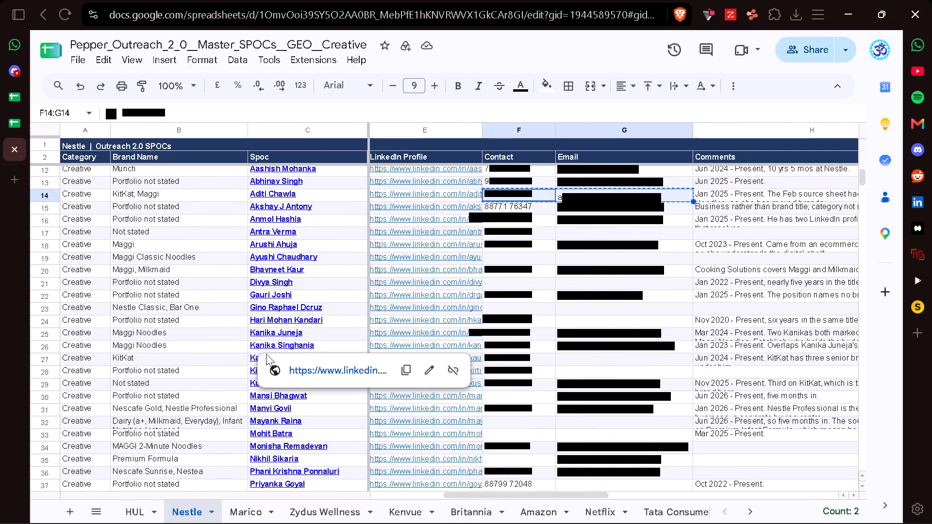
{"action": "scroll", "coordinate": [215, 353], "scroll_direction": "down", "scroll_amount": 1}
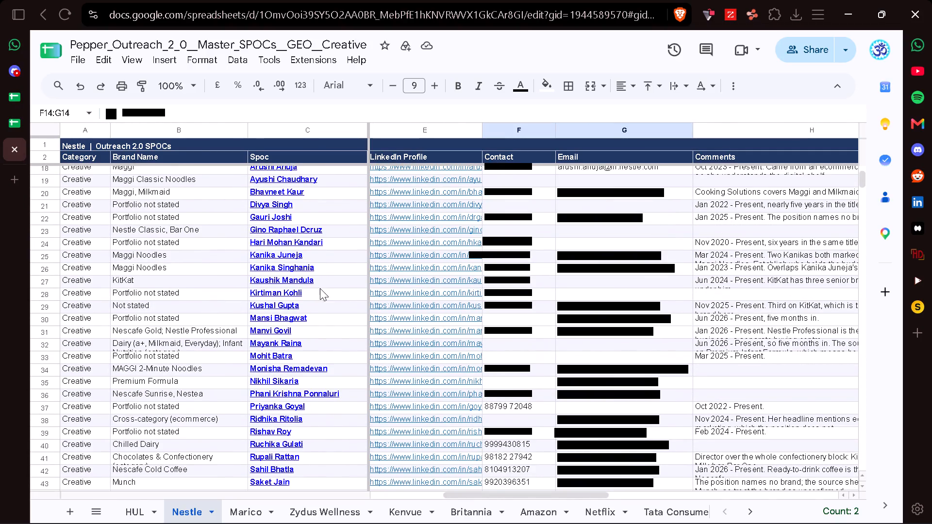
{"action": "scroll", "coordinate": [267, 274], "scroll_direction": "up", "scroll_amount": 1}
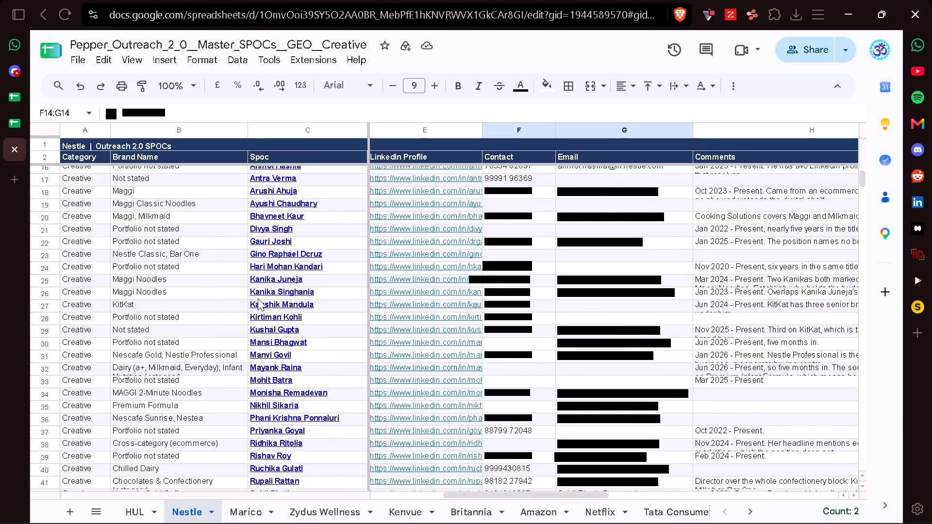
{"action": "left_click", "coordinate": [502, 332]}
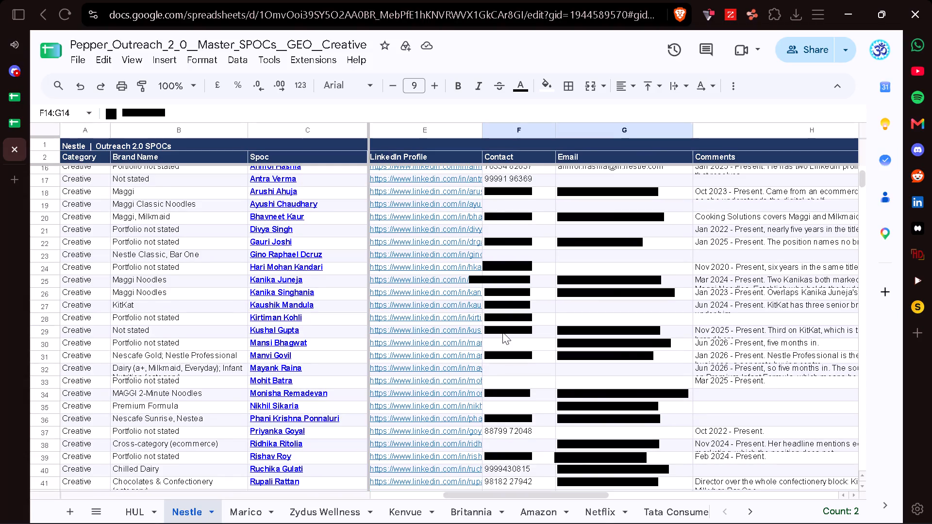
{"action": "key", "text": "shift+Right"}
{"action": "key", "text": "ctrl+c"}
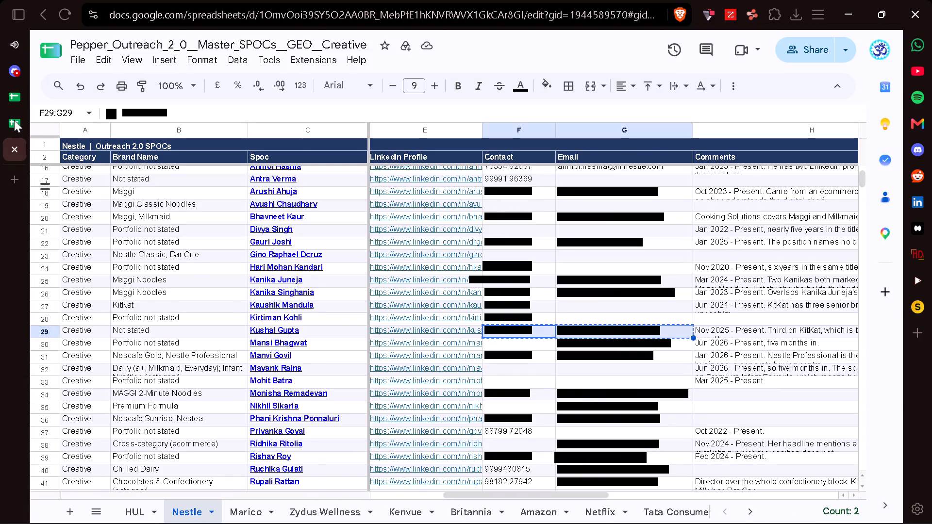
{"action": "left_click", "coordinate": [14, 120]}
{"action": "key", "text": "ctrl+v"}
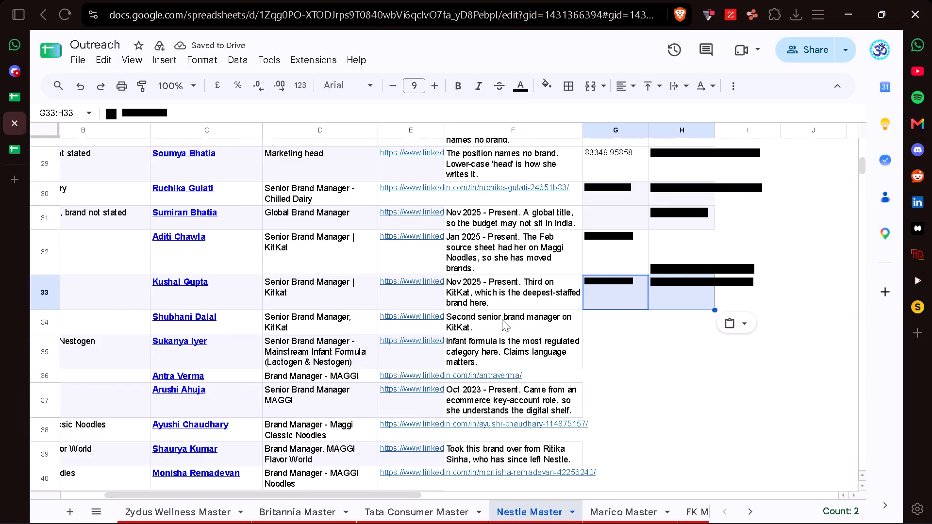
{"action": "key", "text": "Down"}
Copy the row 34 KitKat Senior Brand Manager's number and email from F50:G50 of the Pepper_Outreach_2_0 Nestle sheet into Outreach cells G34:H34.
{"action": "scroll", "coordinate": [502, 319], "scroll_direction": "down", "scroll_amount": 2}
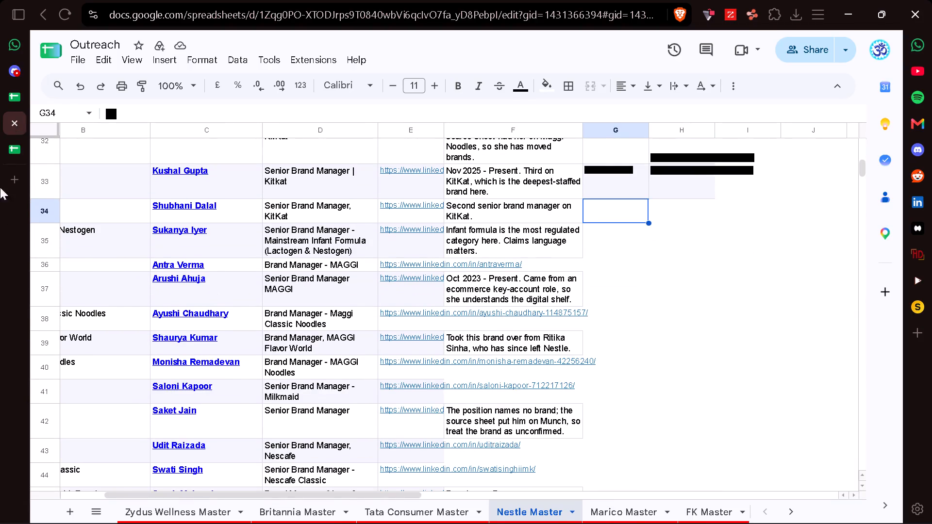
{"action": "left_click", "coordinate": [10, 138]}
{"action": "scroll", "coordinate": [301, 315], "scroll_direction": "down", "scroll_amount": 2}
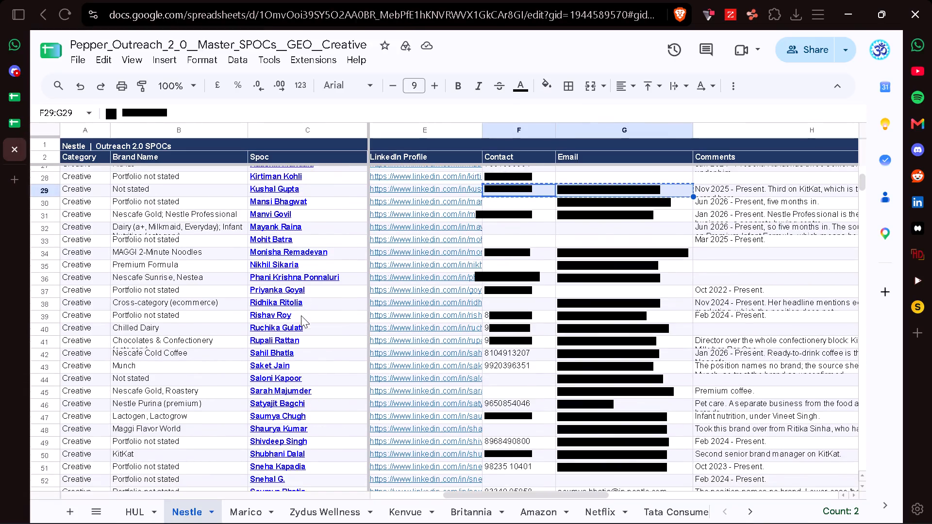
{"action": "scroll", "coordinate": [280, 351], "scroll_direction": "down", "scroll_amount": 2}
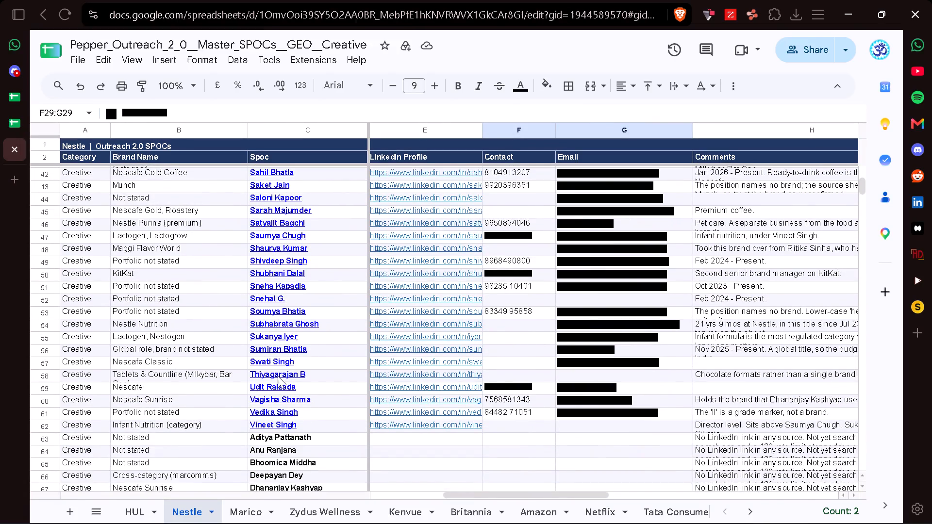
{"action": "left_click", "coordinate": [505, 273]}
{"action": "key", "text": "shift+Right"}
{"action": "key", "text": "ctrl+c"}
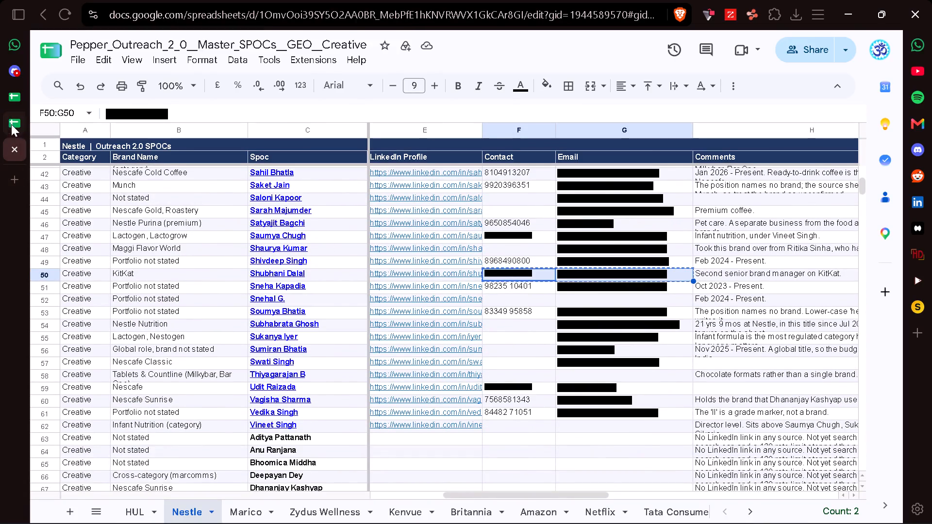
{"action": "left_click", "coordinate": [11, 124]}
{"action": "key", "text": "ctrl+v"}
{"action": "key", "text": "Down"}
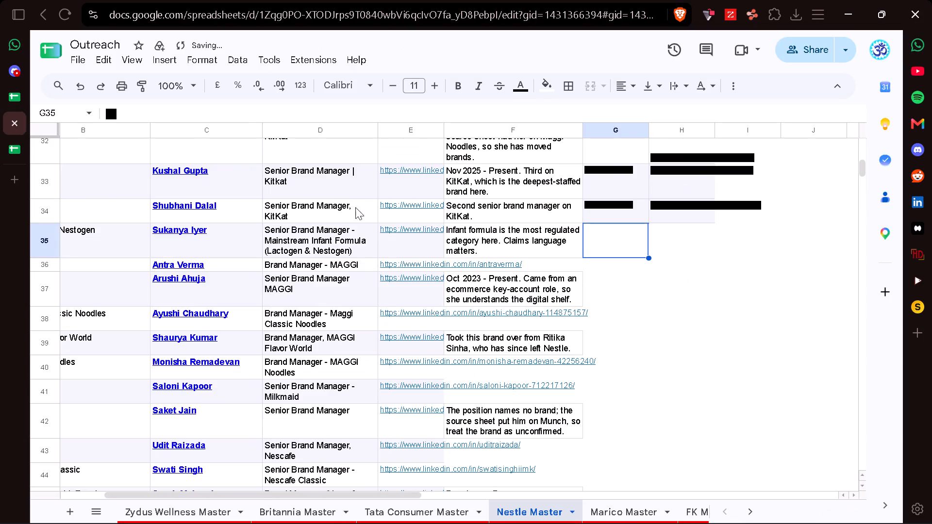
Copy the Infant Formula Senior Brand Manager's Contact and Email cells F55:G55 from the Pepper_Outreach_2_0 Nestle sheet into Outreach cells G35:H35.
{"action": "left_click", "coordinate": [12, 154]}
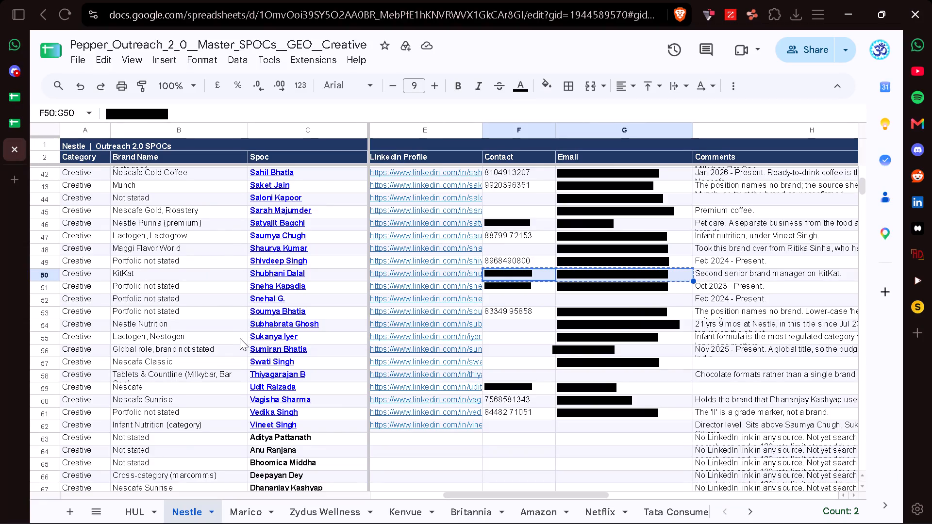
{"action": "left_click", "coordinate": [523, 338]}
{"action": "key", "text": "shift+Right"}
{"action": "key", "text": "ctrl+c"}
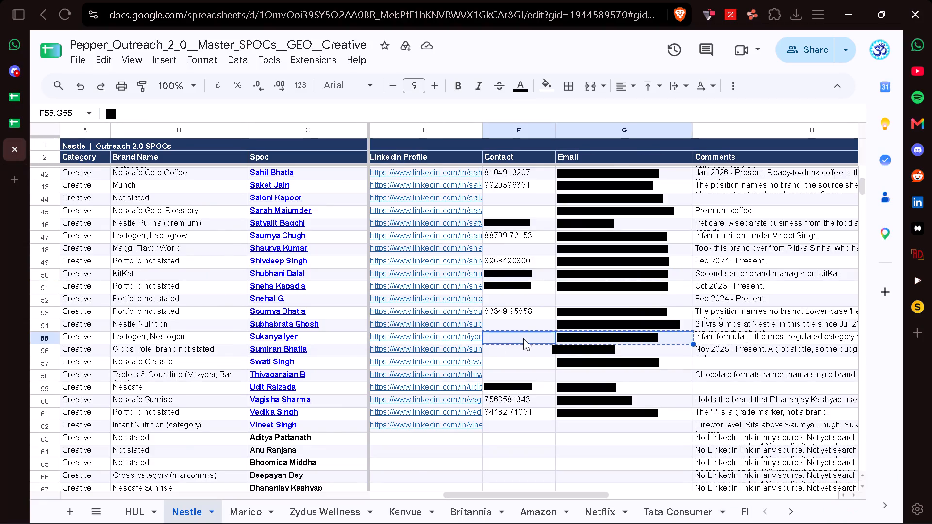
{"action": "left_click", "coordinate": [16, 129]}
{"action": "key", "text": "ctrl+v"}
{"action": "key", "text": "Down"}
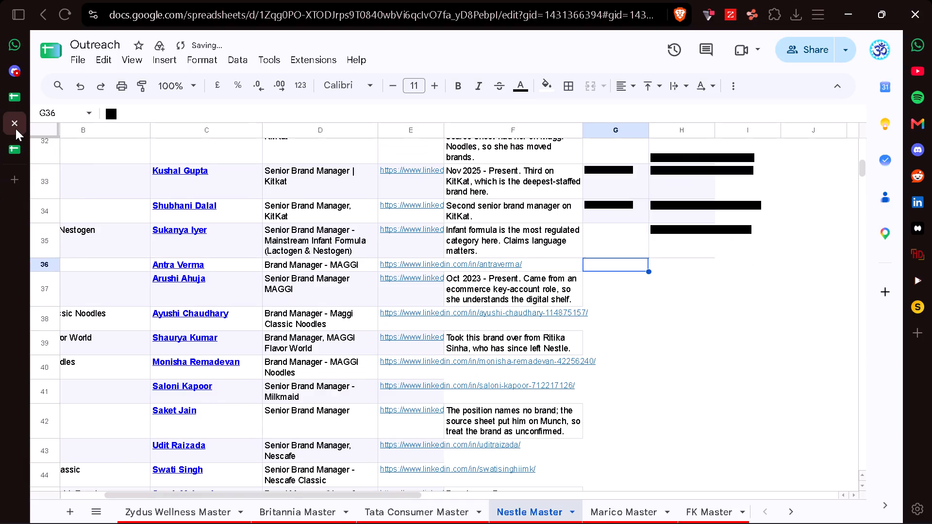
Copy the row 36 MAGGI Brand Manager's number from F17 of the Pepper_Outreach_2_0 Nestle sheet into Outreach cell G36.
{"action": "left_click", "coordinate": [12, 149]}
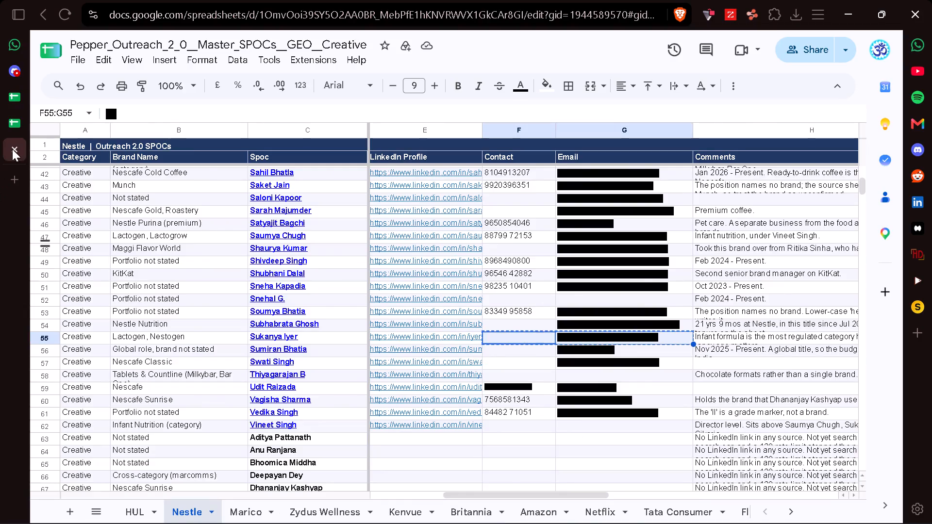
{"action": "scroll", "coordinate": [239, 278], "scroll_direction": "up", "scroll_amount": 7}
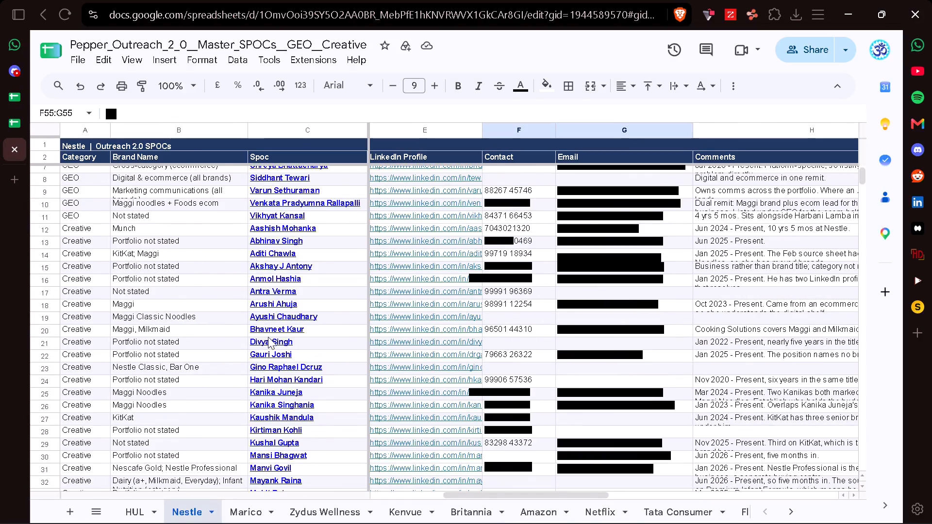
{"action": "left_click", "coordinate": [499, 344]}
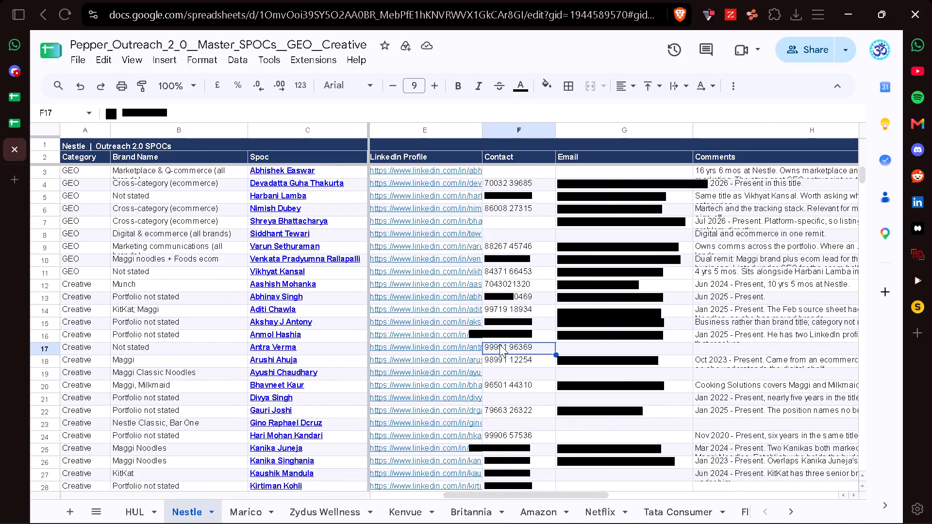
{"action": "key", "text": "ctrl+c"}
{"action": "left_click", "coordinate": [13, 123]}
{"action": "key", "text": "ctrl+v"}
{"action": "key", "text": "Down"}
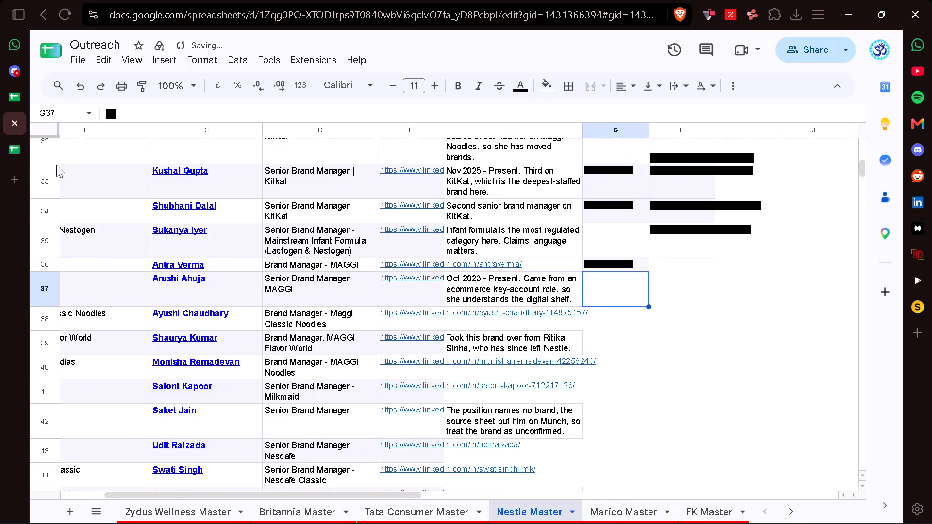
Copy the MAGGI Senior Brand Manager's number and email from F18:G18 of the Pepper_Outreach_2_0 Nestle sheet into Outreach cells G37:H37.
{"action": "left_click", "coordinate": [7, 153]}
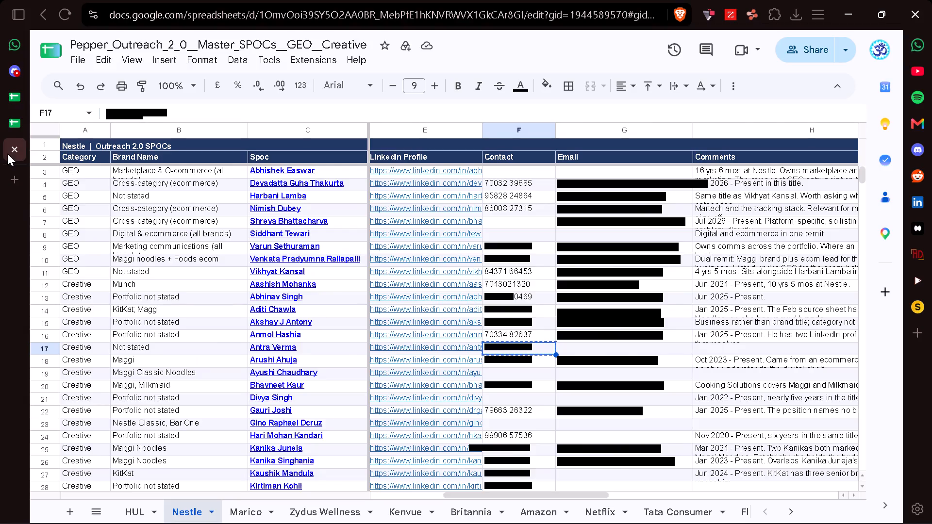
{"action": "left_click", "coordinate": [500, 361]}
{"action": "key", "text": "shift+Right"}
{"action": "key", "text": "ctrl+c"}
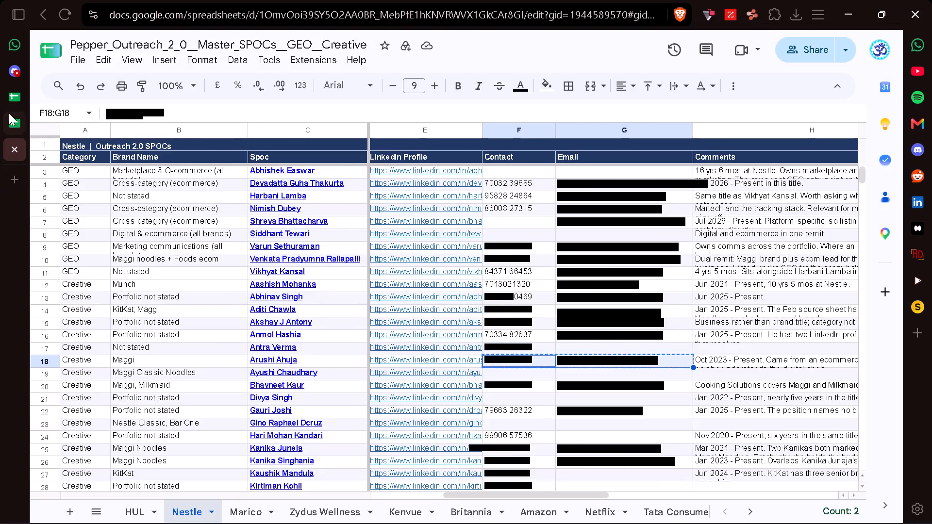
{"action": "left_click", "coordinate": [9, 113]}
{"action": "key", "text": "ctrl+v"}
{"action": "key", "text": "Down"}
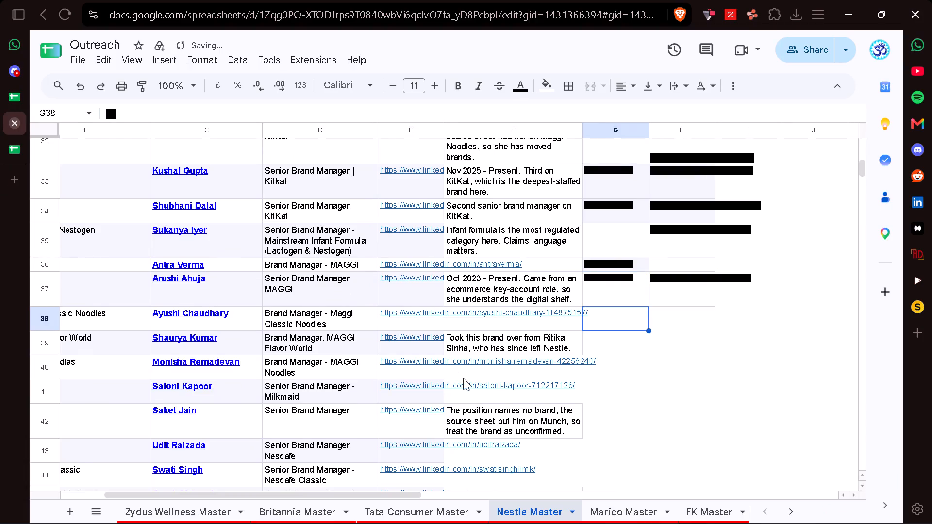
Check the Pepper_Outreach_2_0 Nestle sheet for the Maggi Classic Noodles Brand Manager's contact and email, then return to the Outreach sheet.
{"action": "scroll", "coordinate": [463, 378], "scroll_direction": "down", "scroll_amount": 2}
{"action": "left_click", "coordinate": [14, 156]}
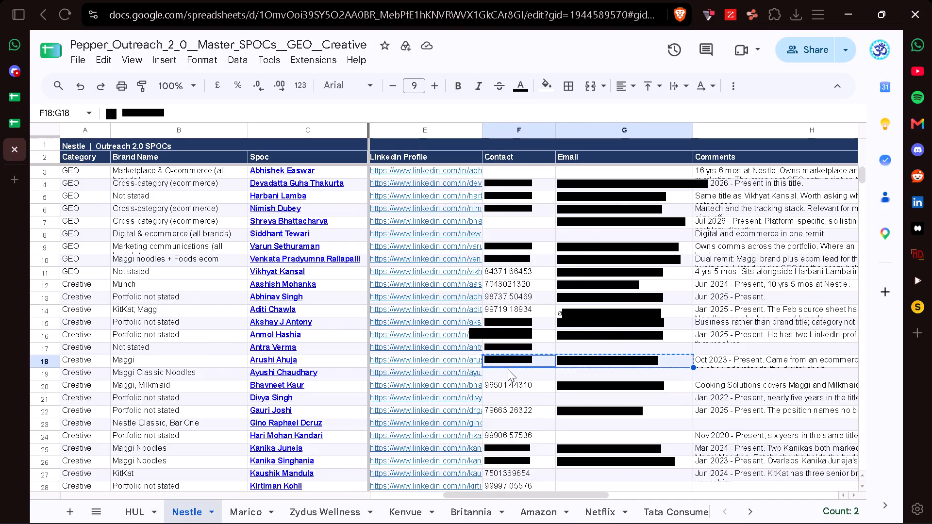
{"action": "left_click", "coordinate": [16, 130]}
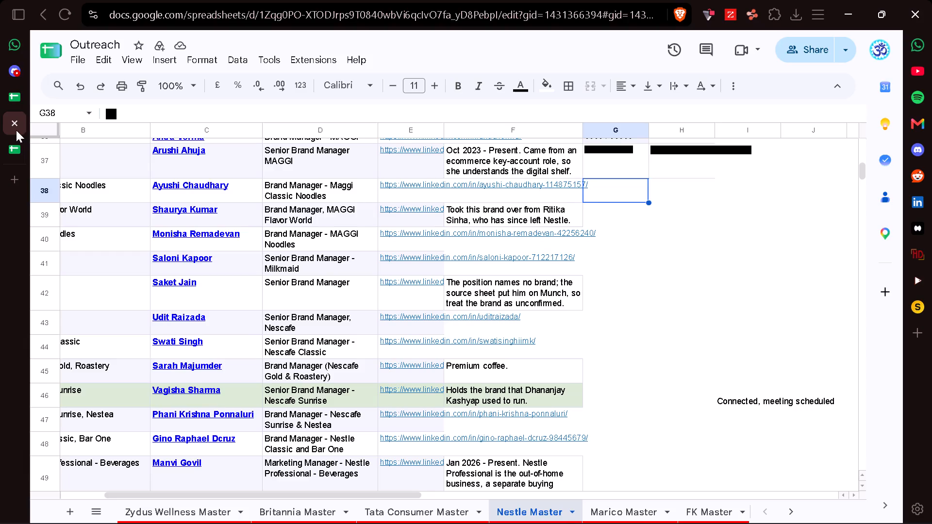
Copy the MAGGI Flavor World Brand Manager's Contact and Email cells F48:G48 from the Pepper_Outreach_2_0 Nestle sheet into Outreach cells G39:H39.
{"action": "key", "text": "Down"}
{"action": "left_click", "coordinate": [9, 153]}
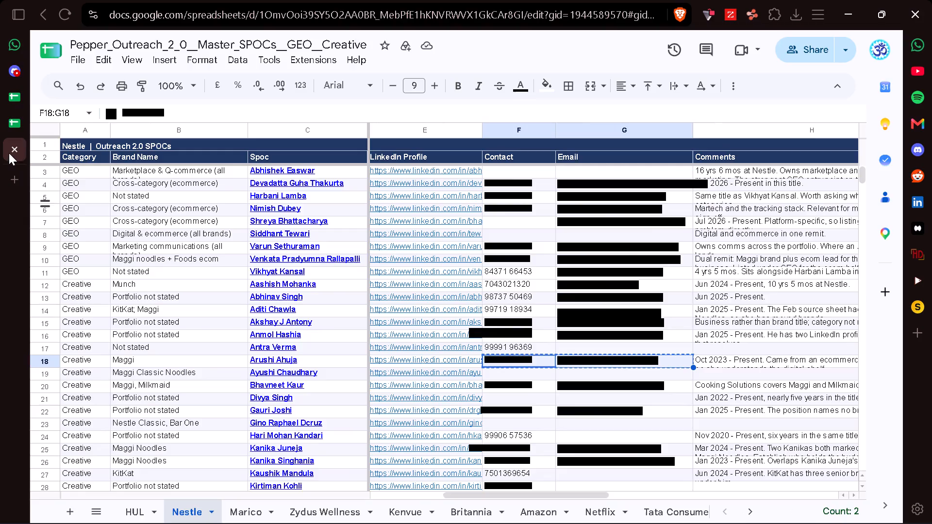
{"action": "scroll", "coordinate": [266, 371], "scroll_direction": "down", "scroll_amount": 2}
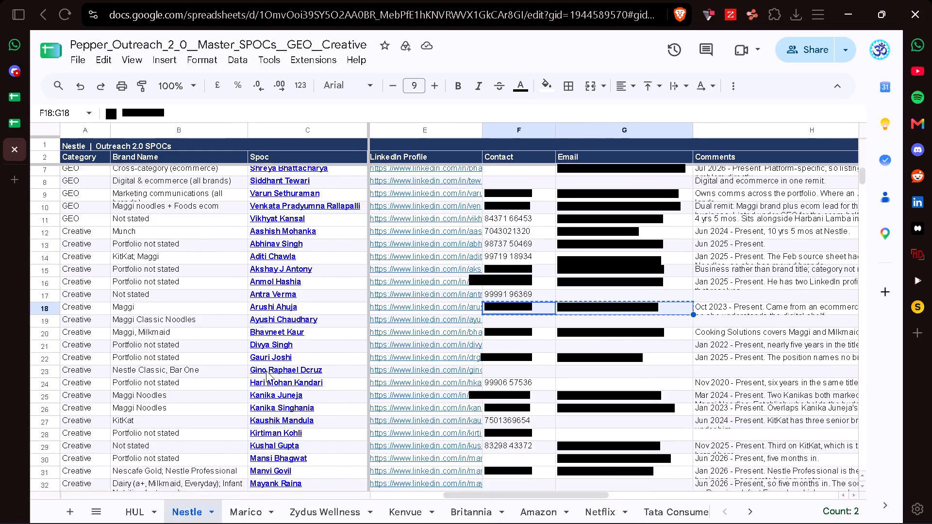
{"action": "scroll", "coordinate": [266, 371], "scroll_direction": "down", "scroll_amount": 3}
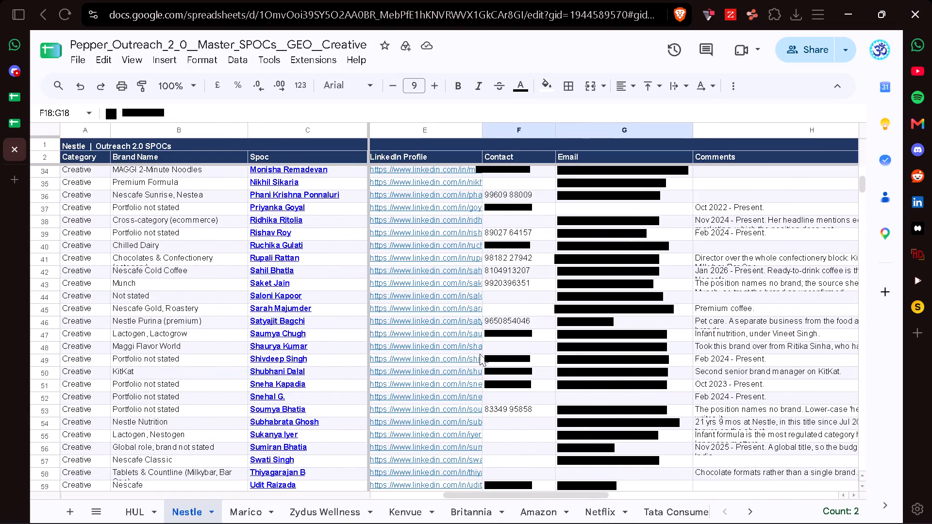
{"action": "left_click", "coordinate": [508, 348]}
{"action": "key", "text": "shift+Right"}
{"action": "key", "text": "ctrl+c"}
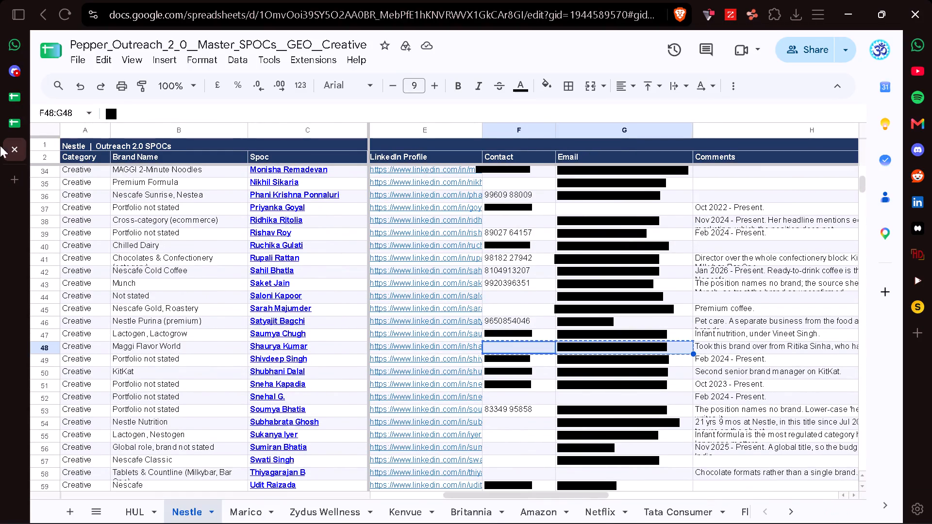
{"action": "left_click", "coordinate": [9, 127]}
{"action": "key", "text": "ctrl+v"}
{"action": "key", "text": "Down"}
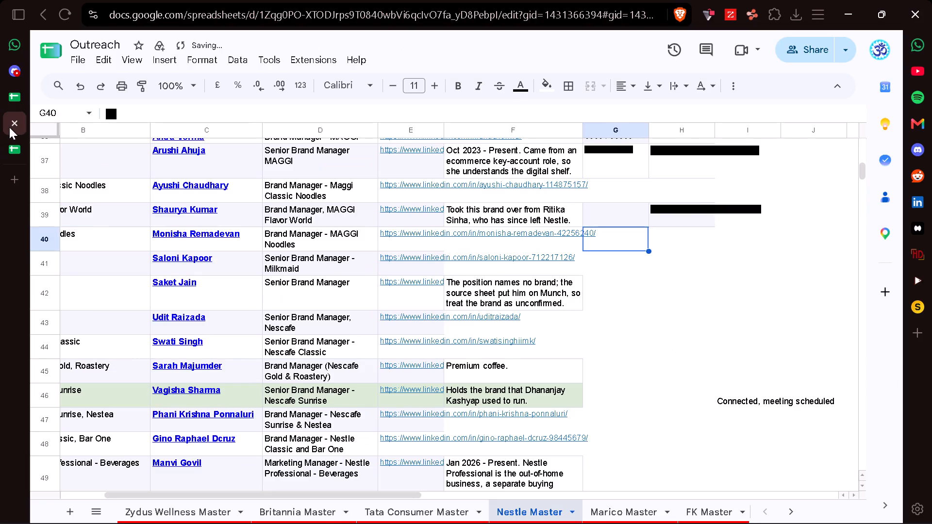
Copy the MAGGI Noodles Brand Manager's Contact and Email cells F34:G34 from the Pepper_Outreach_2_0 Nestle sheet into Outreach cells G40:H40.
{"action": "left_click", "coordinate": [9, 147]}
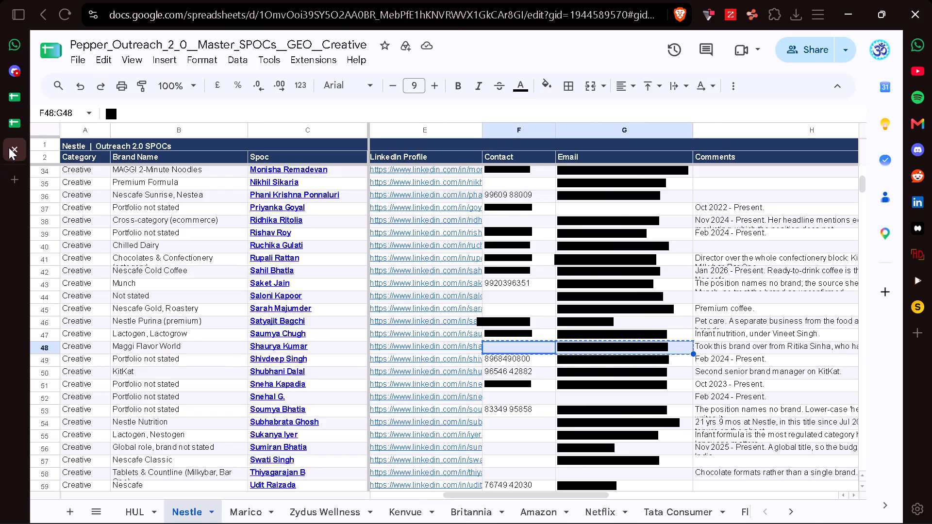
{"action": "scroll", "coordinate": [303, 302], "scroll_direction": "up", "scroll_amount": 1}
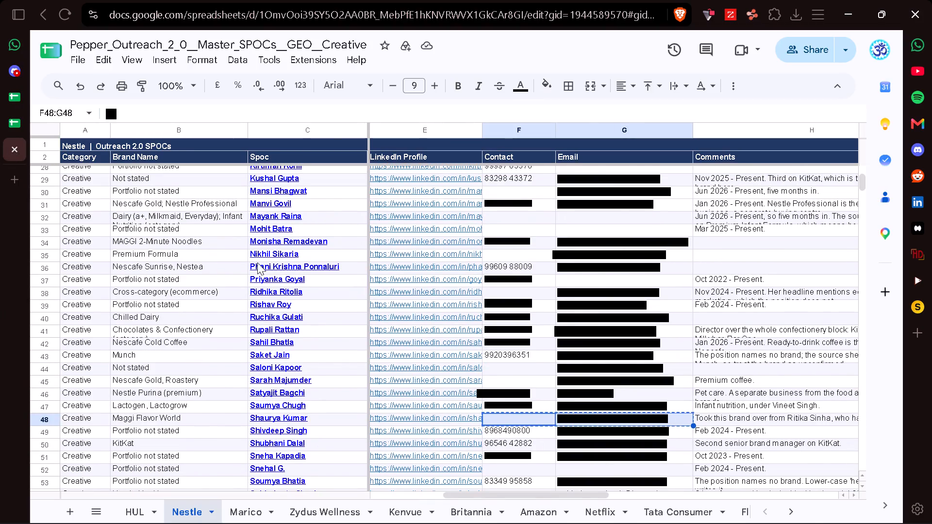
{"action": "left_click", "coordinate": [508, 242]}
{"action": "key", "text": "shift+Right"}
{"action": "key", "text": "ctrl+c"}
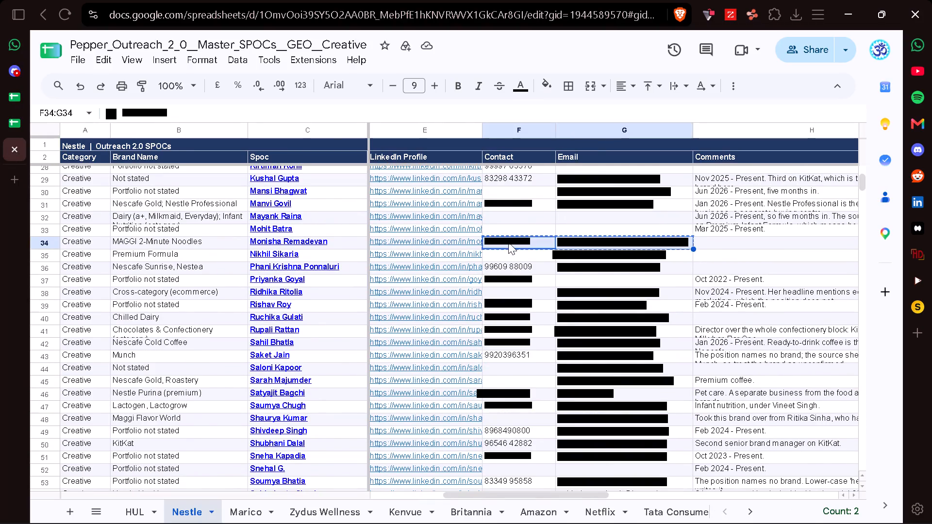
{"action": "left_click", "coordinate": [9, 123]}
{"action": "key", "text": "ctrl+v"}
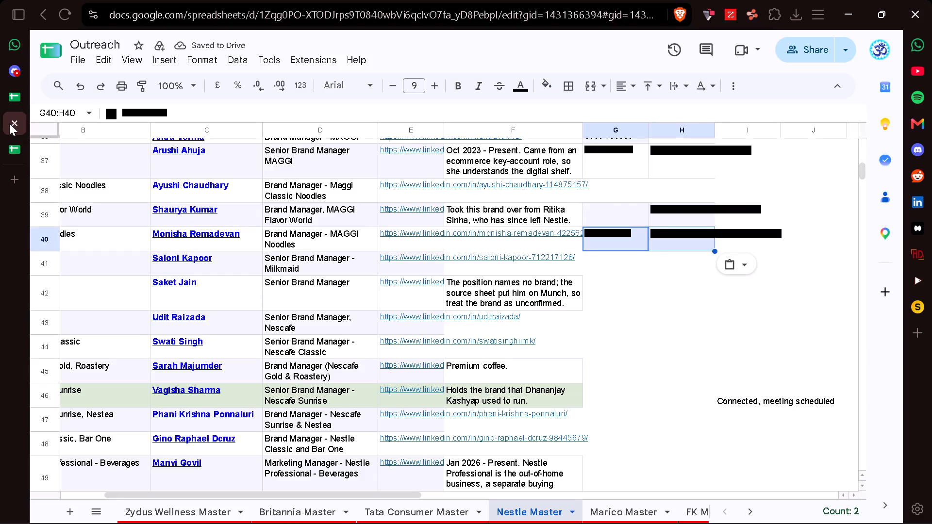
{"action": "key", "text": "Down"}
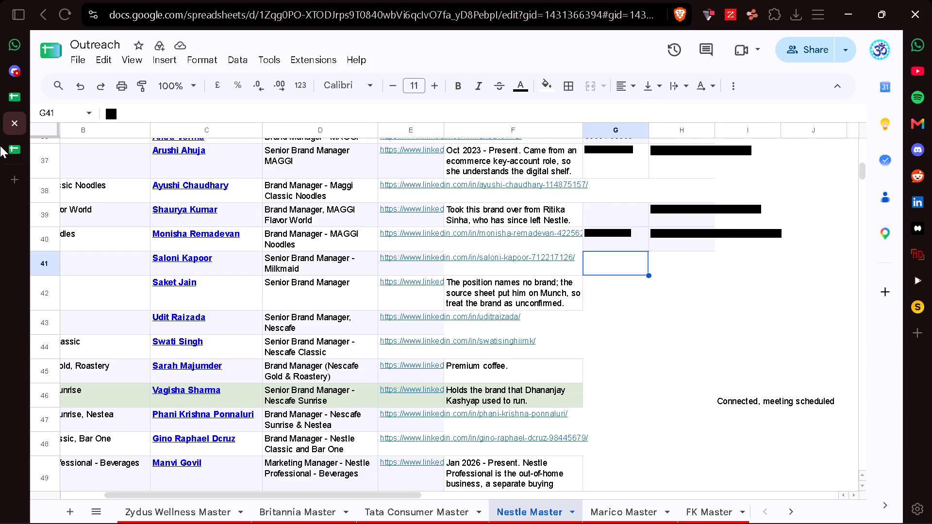
Copy the Milkmaid Brand Manager's Contact and Email cells F44:G44 from the Pepper_Outreach_2_0 Nestle sheet into Outreach cells G41:H41.
{"action": "left_click", "coordinate": [14, 145]}
{"action": "scroll", "coordinate": [272, 306], "scroll_direction": "down", "scroll_amount": 1}
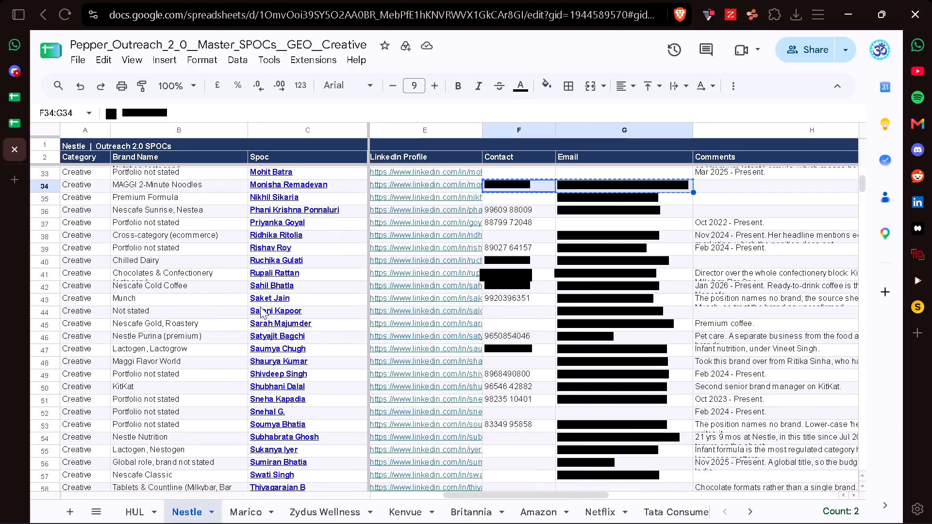
{"action": "left_click", "coordinate": [517, 312]}
{"action": "key", "text": "shift+Right"}
{"action": "key", "text": "ctrl+c"}
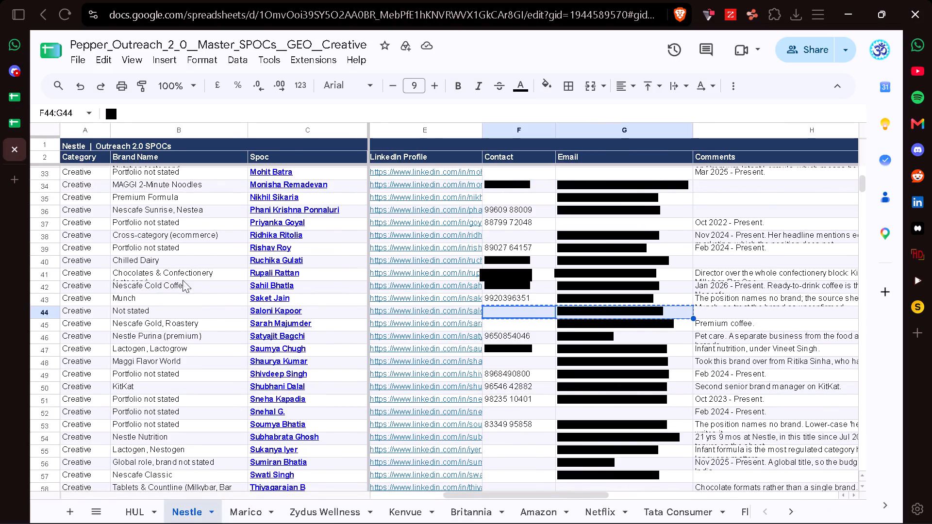
{"action": "left_click", "coordinate": [9, 121]}
{"action": "key", "text": "ctrl+v"}
{"action": "key", "text": "Down"}
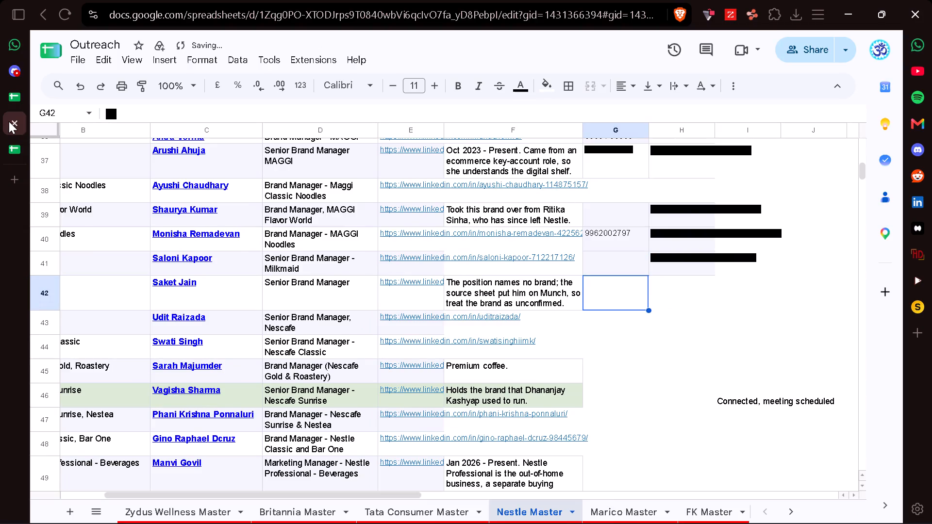
Copy the Munch contact's number and email from F43:G43 of the Pepper_Outreach_2_0 Nestle sheet into Outreach cells G42:H42.
{"action": "left_click", "coordinate": [15, 156]}
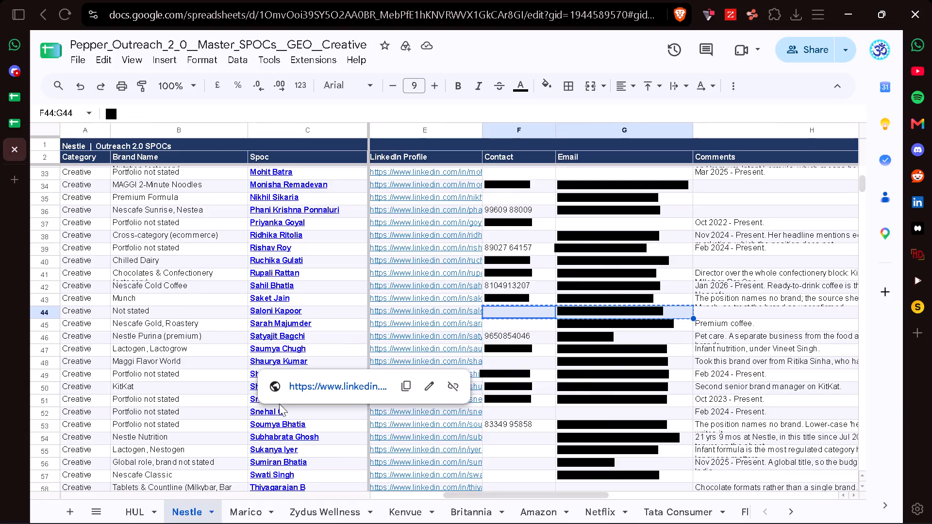
{"action": "left_click", "coordinate": [522, 301]}
{"action": "key", "text": "shift+Right"}
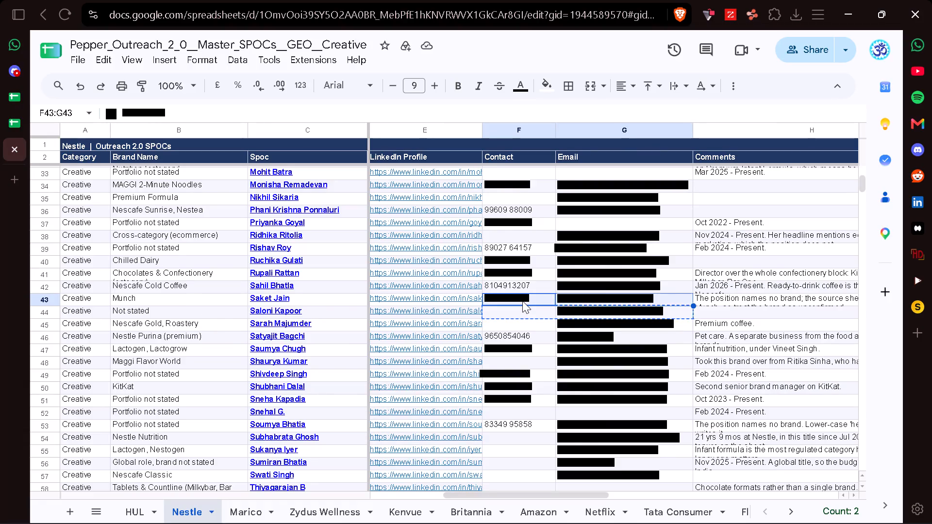
{"action": "key", "text": "ctrl+c"}
{"action": "left_click", "coordinate": [13, 125]}
{"action": "key", "text": "ctrl+v"}
{"action": "key", "text": "Down"}
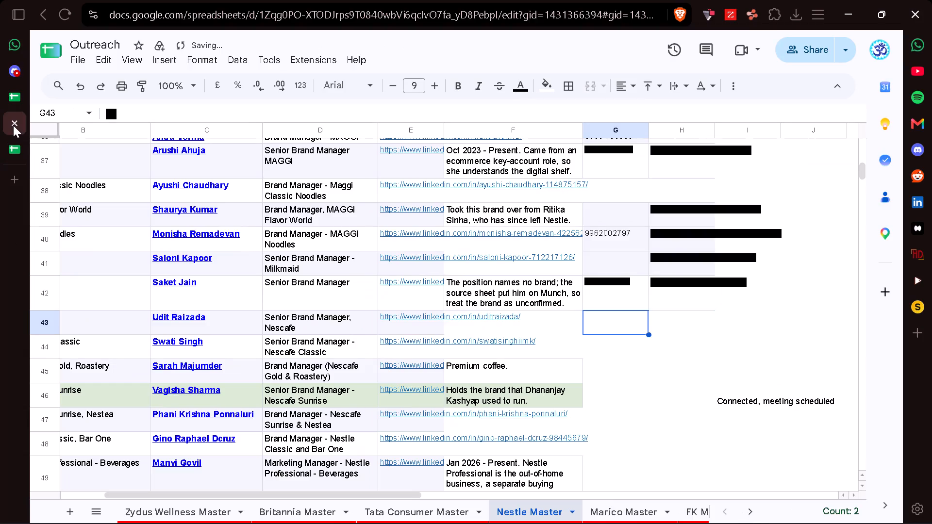
Copy the Nescafe Senior Brand Manager's number and email from F59:G59 of the Pepper_Outreach_2_0 Nestle sheet into Outreach cells G43:H43.
{"action": "scroll", "coordinate": [462, 361], "scroll_direction": "down", "scroll_amount": 2}
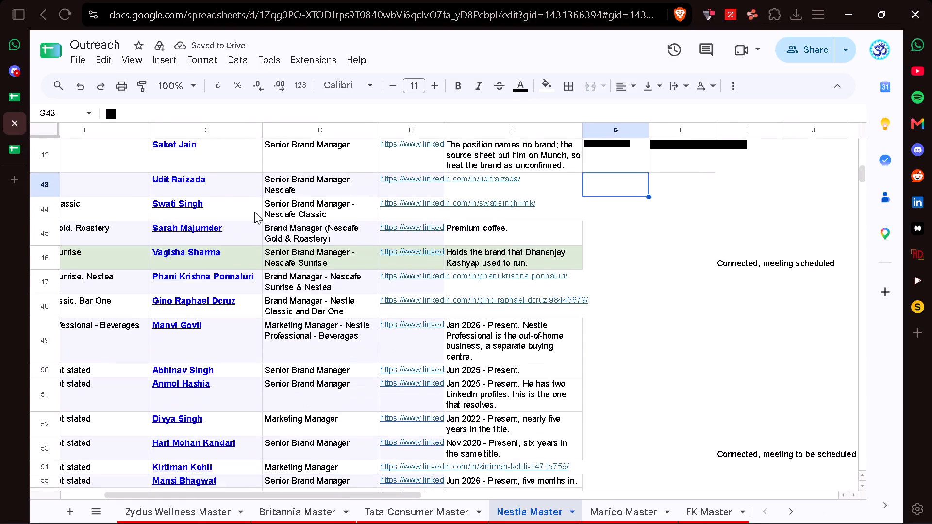
{"action": "left_click", "coordinate": [12, 152]}
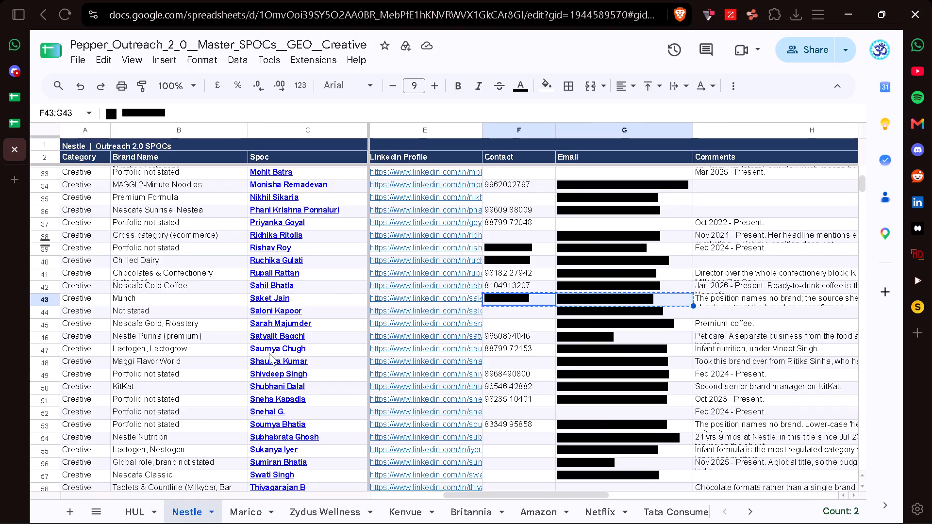
{"action": "scroll", "coordinate": [269, 353], "scroll_direction": "down", "scroll_amount": 4}
{"action": "scroll", "coordinate": [275, 257], "scroll_direction": "up", "scroll_amount": 2}
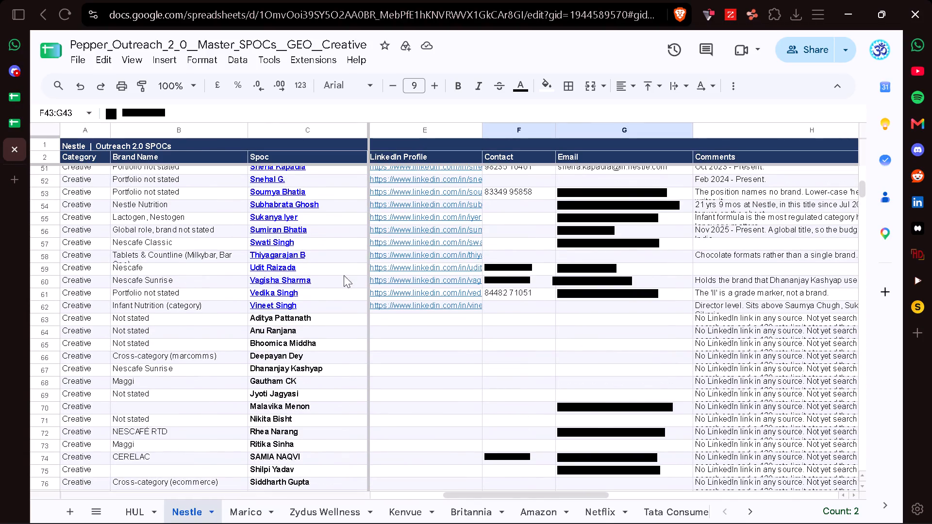
{"action": "left_click", "coordinate": [509, 266]}
{"action": "key", "text": "shift+Right"}
{"action": "key", "text": "ctrl+c"}
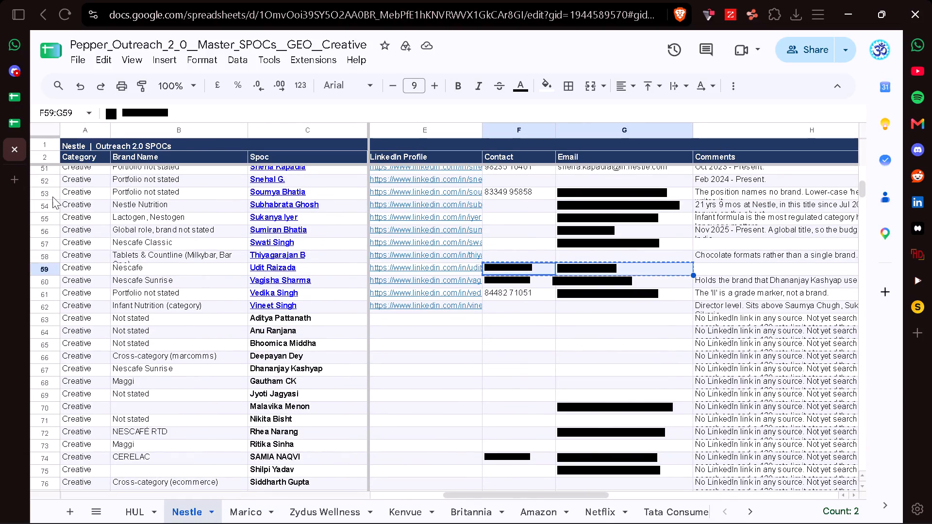
{"action": "left_click", "coordinate": [14, 120]}
{"action": "key", "text": "ctrl+v"}
{"action": "key", "text": "Down"}
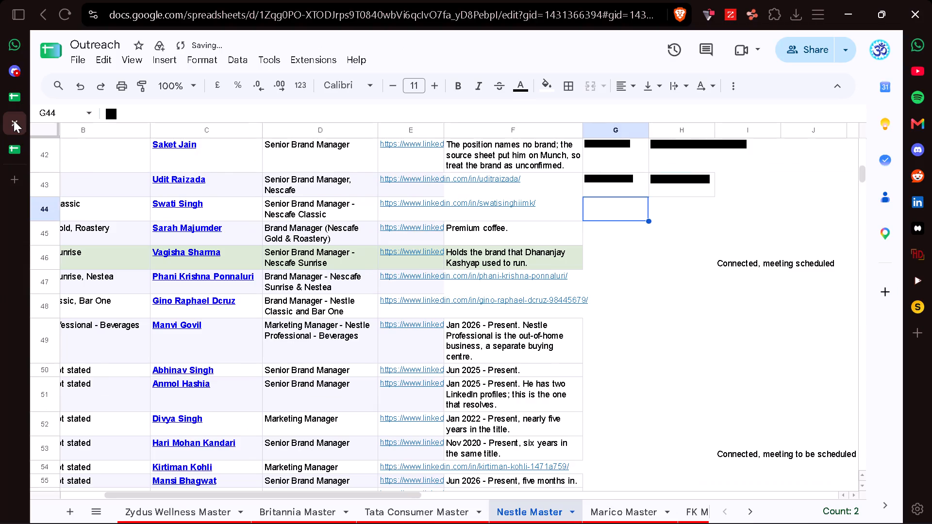
Copy the Nescafe Classic Senior Brand Manager's Contact and Email cells F57:G57 from the Pepper_Outreach_2_0 Nestle sheet into Outreach cells G44:H44.
{"action": "left_click", "coordinate": [11, 147]}
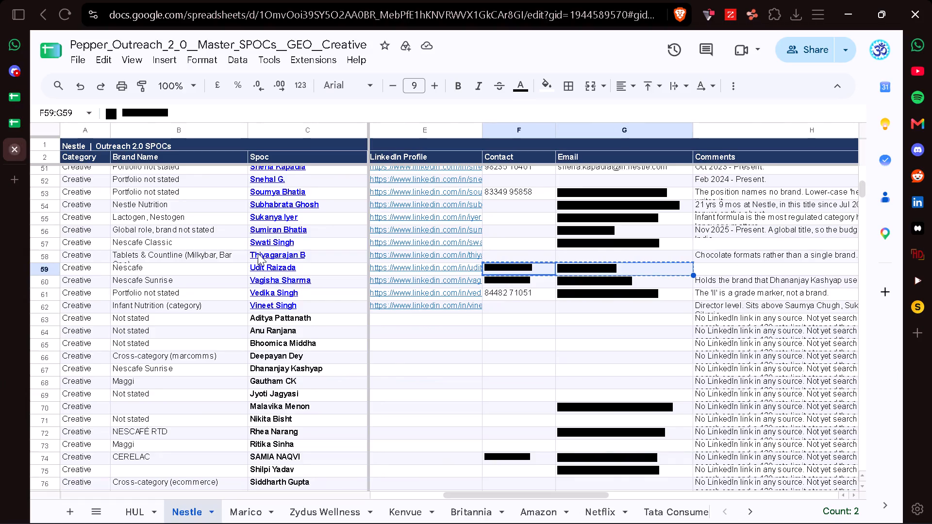
{"action": "scroll", "coordinate": [258, 253], "scroll_direction": "up", "scroll_amount": 1}
{"action": "left_click", "coordinate": [507, 267]}
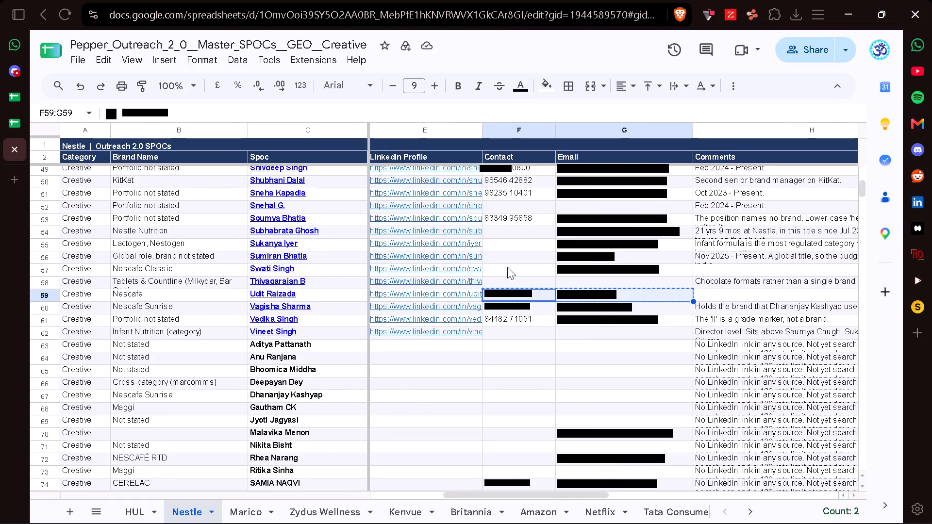
{"action": "key", "text": "shift+Right"}
{"action": "key", "text": "ctrl+c"}
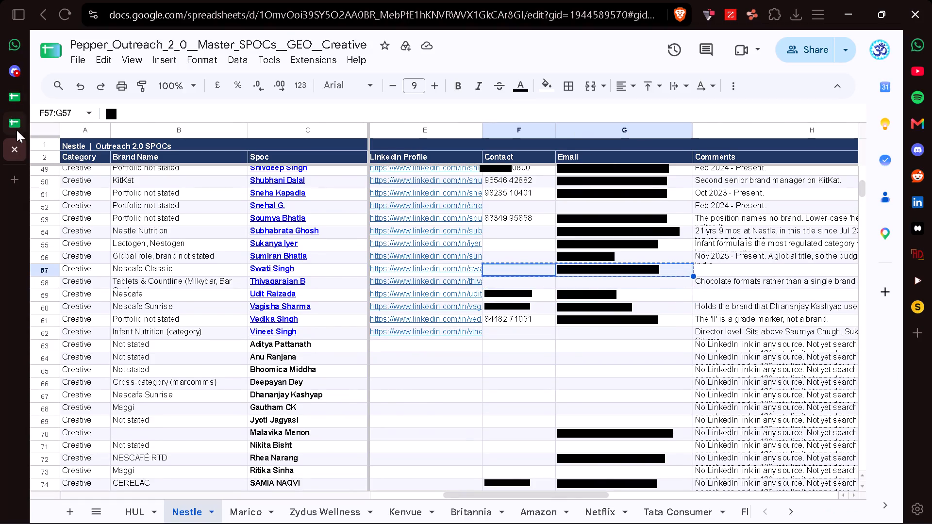
{"action": "left_click", "coordinate": [17, 130]}
{"action": "key", "text": "ctrl+v"}
{"action": "key", "text": "Down"}
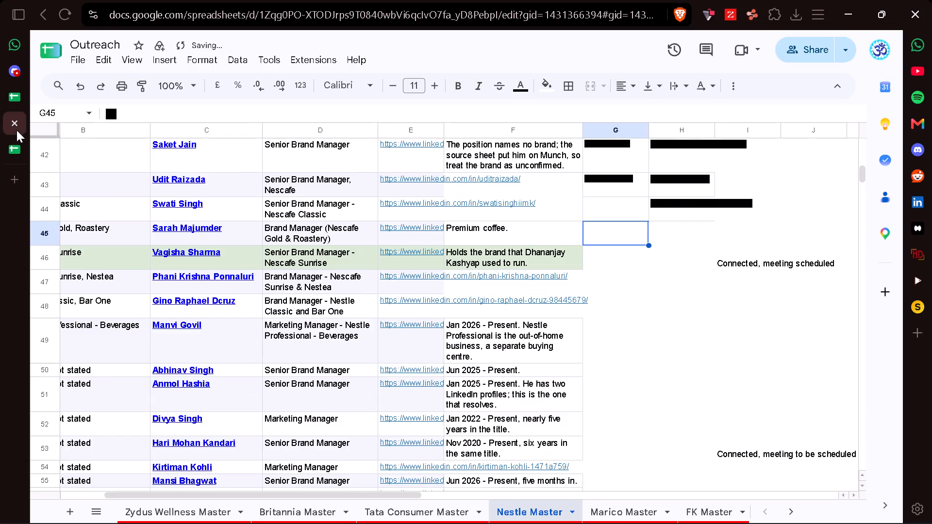
Copy the Nescafe Gold & Roastery Brand Manager's Contact and Email cells F45:G45 from the Pepper_Outreach_2_0 Nestle sheet into Outreach cells G45:H45.
{"action": "left_click", "coordinate": [16, 138]}
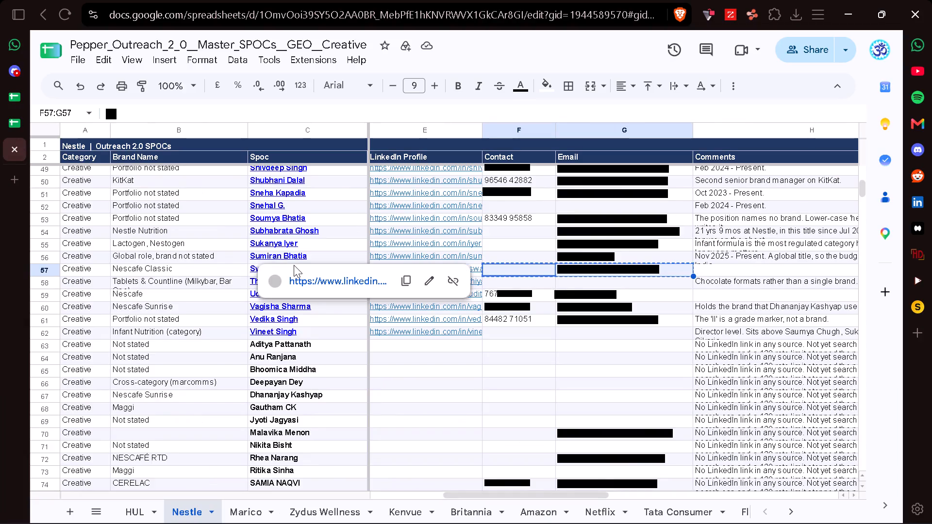
{"action": "scroll", "coordinate": [294, 265], "scroll_direction": "up", "scroll_amount": 1}
{"action": "scroll", "coordinate": [258, 207], "scroll_direction": "up", "scroll_amount": 2}
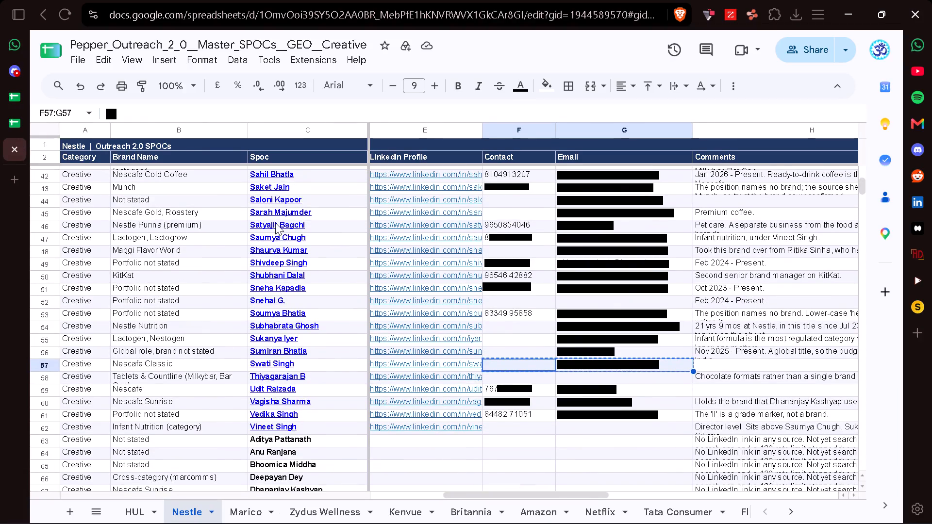
{"action": "left_click", "coordinate": [509, 208]}
{"action": "key", "text": "Down"}
{"action": "key", "text": "shift+Right"}
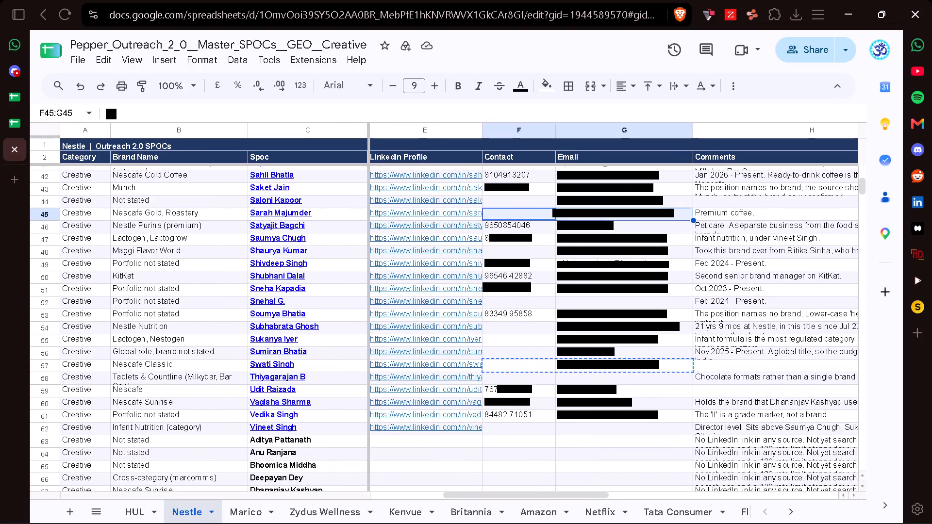
{"action": "key", "text": "ctrl+c"}
{"action": "left_click", "coordinate": [9, 121]}
{"action": "key", "text": "ctrl+v"}
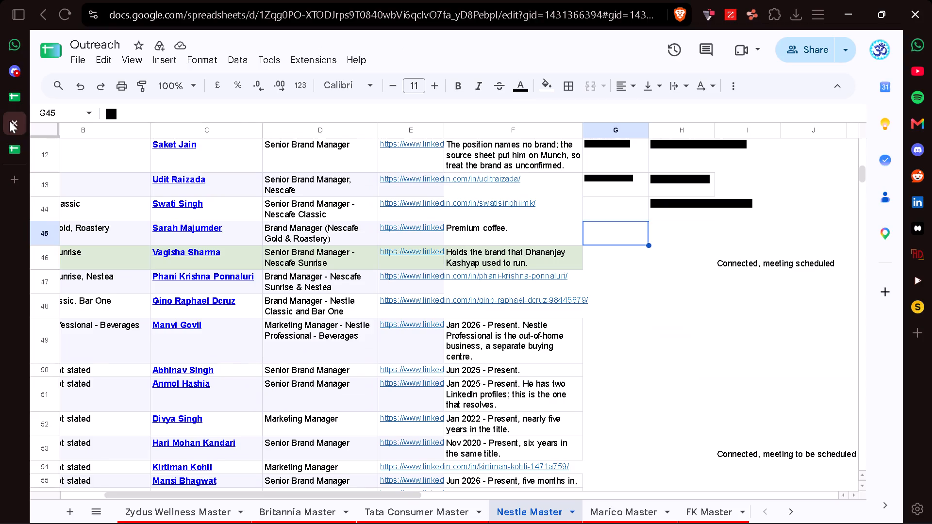
{"action": "key", "text": "Down"}
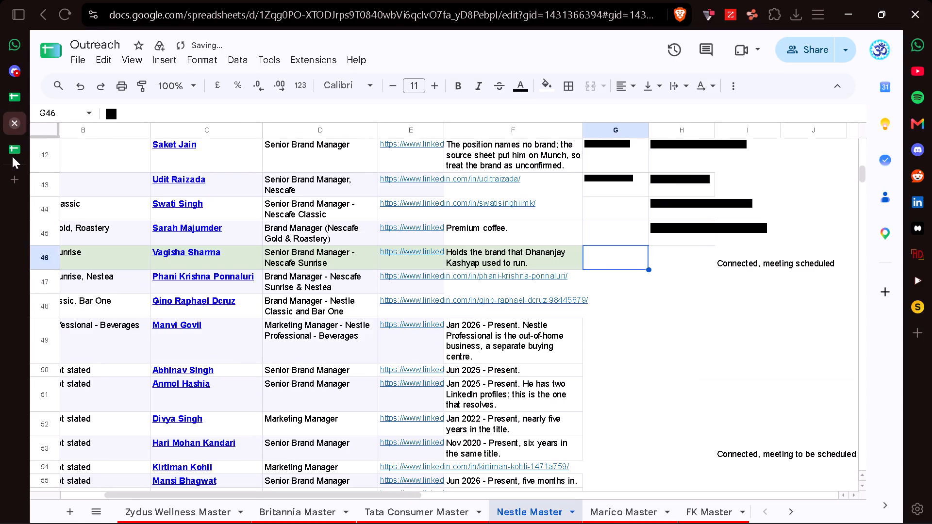
Copy the Nescafe Sunrise Senior Brand Manager's number and email from F60:G60 of the Pepper_Outreach_2_0 Nestle sheet into Outreach cells G46:H46.
{"action": "left_click", "coordinate": [12, 156]}
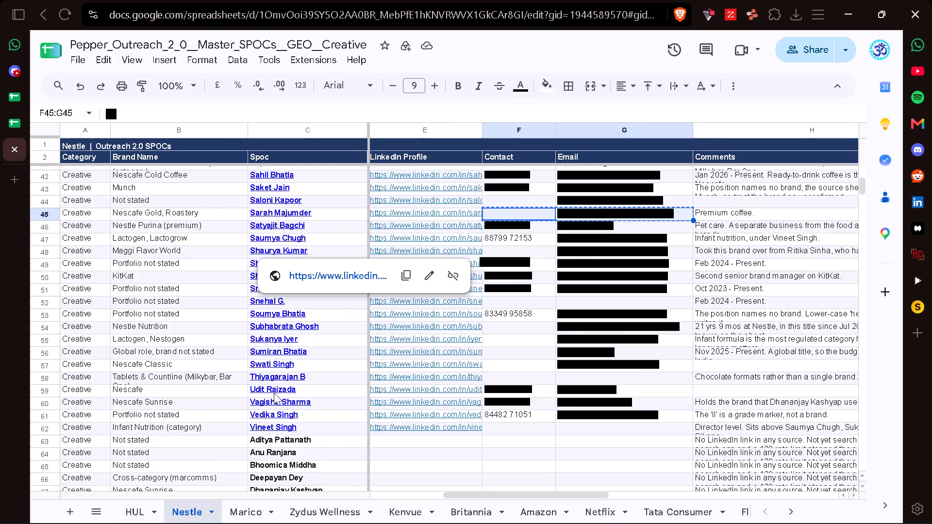
{"action": "left_click", "coordinate": [503, 399]}
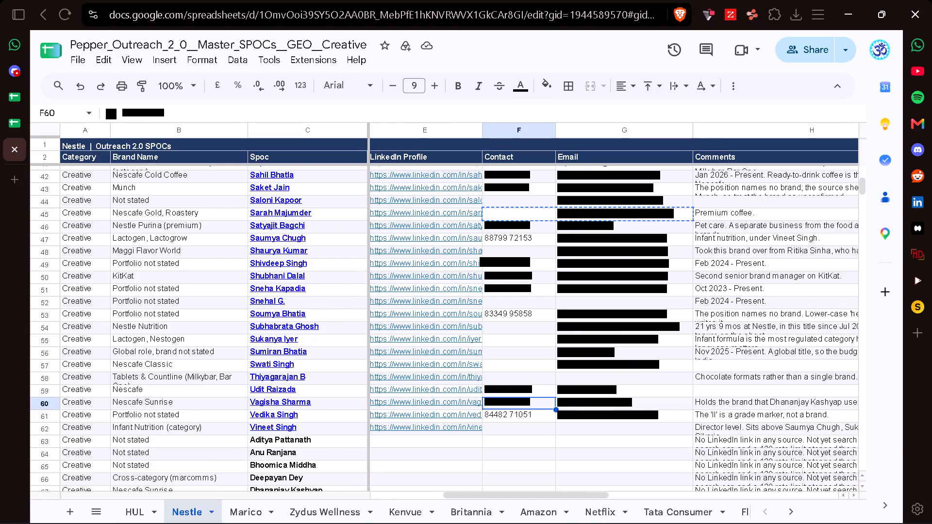
{"action": "key", "text": "shift+Right"}
{"action": "key", "text": "ctrl+c"}
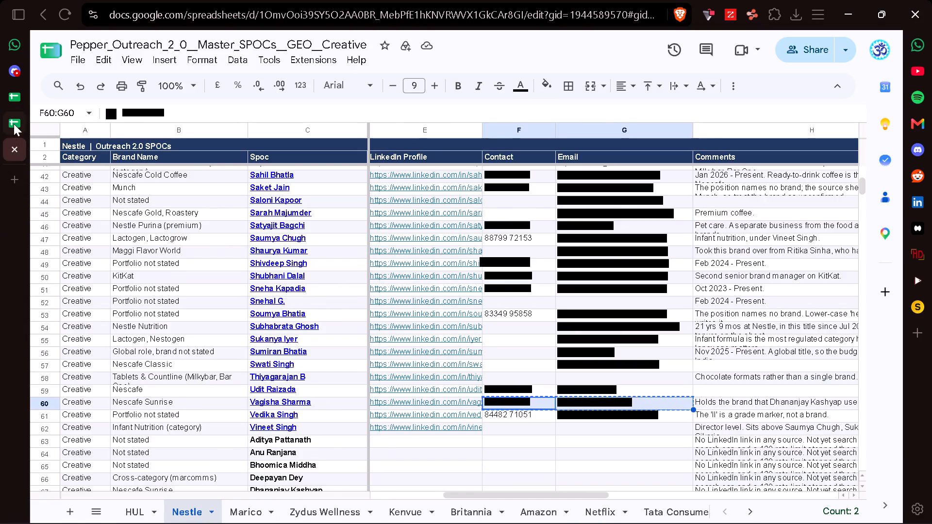
{"action": "left_click", "coordinate": [14, 124]}
{"action": "key", "text": "ctrl+v"}
{"action": "key", "text": "Down"}
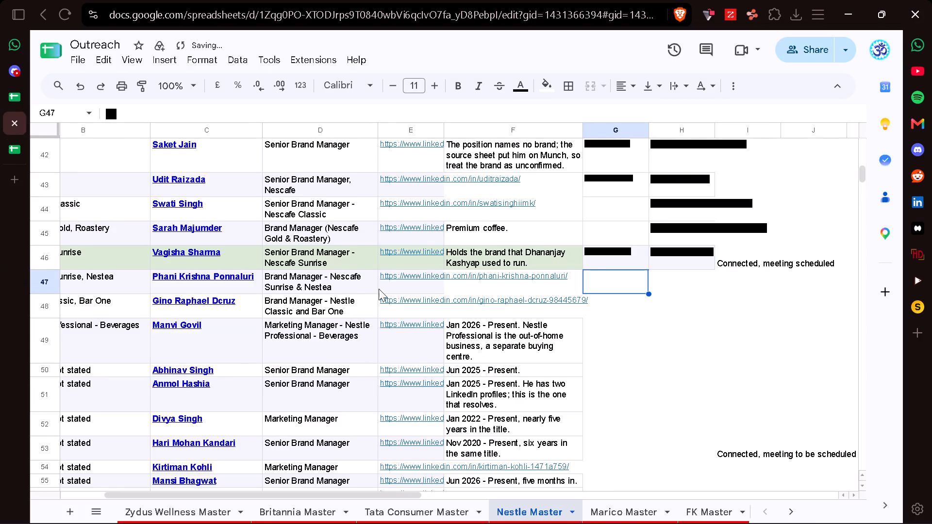
{"action": "scroll", "coordinate": [379, 289], "scroll_direction": "down", "scroll_amount": 2}
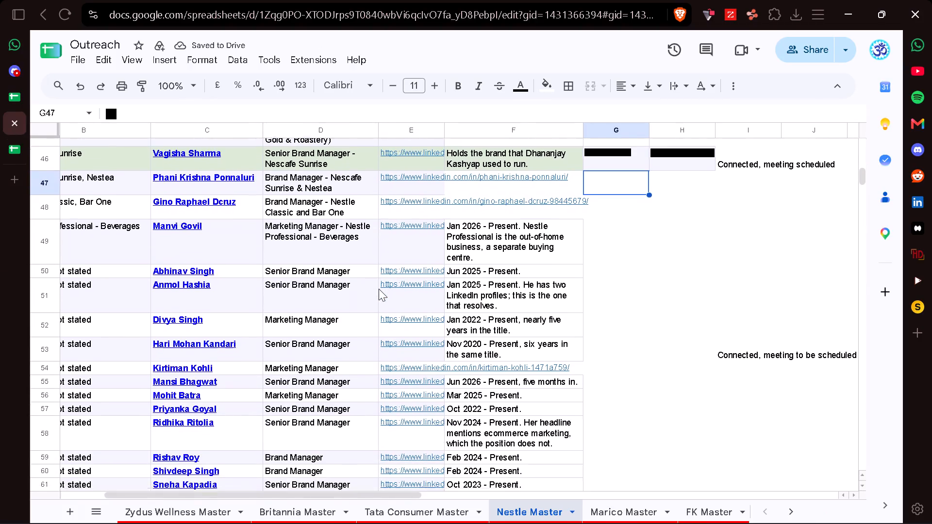
Copy the Nescafe Sunrise & Nestea Brand Manager's number and email from F36:G36 of the Pepper_Outreach_2_0 Nestle sheet into Outreach cells G47:H47.
{"action": "scroll", "coordinate": [379, 289], "scroll_direction": "up", "scroll_amount": 1}
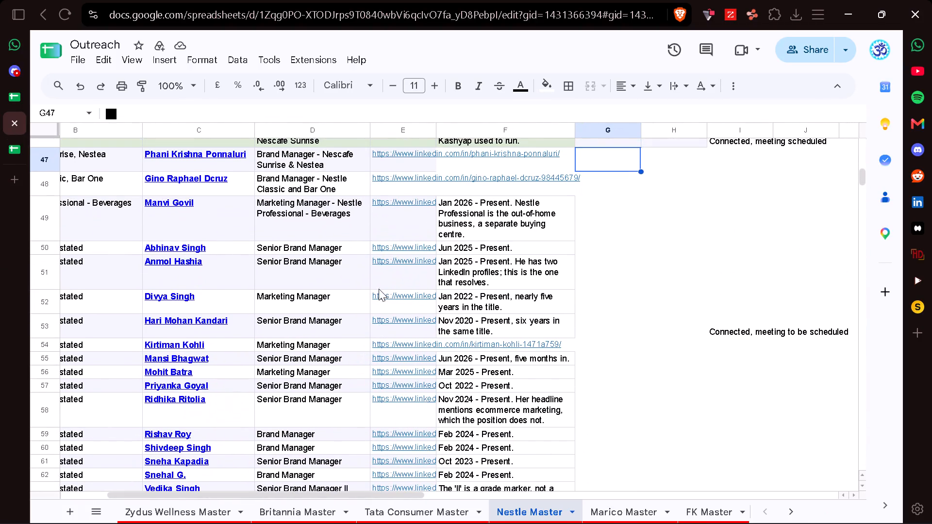
{"action": "left_click", "coordinate": [12, 150]}
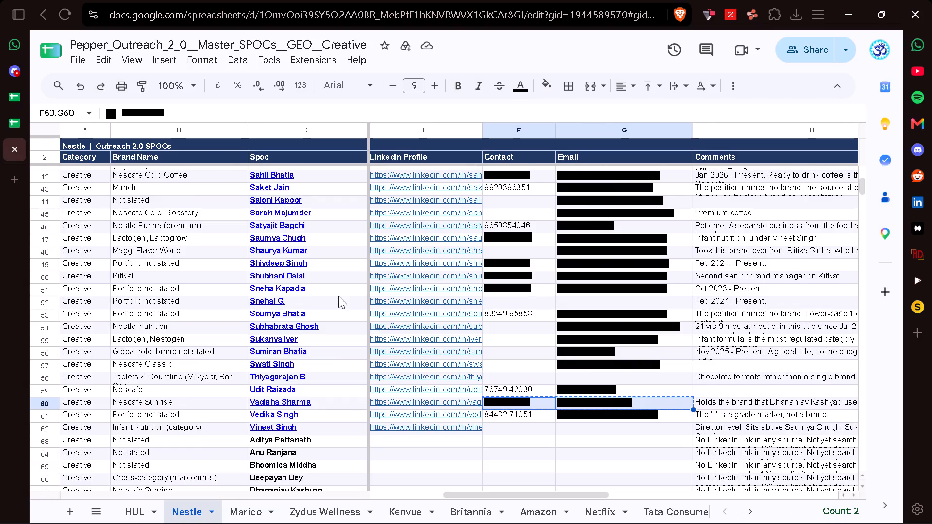
{"action": "scroll", "coordinate": [338, 296], "scroll_direction": "up", "scroll_amount": 3}
{"action": "left_click", "coordinate": [501, 263]}
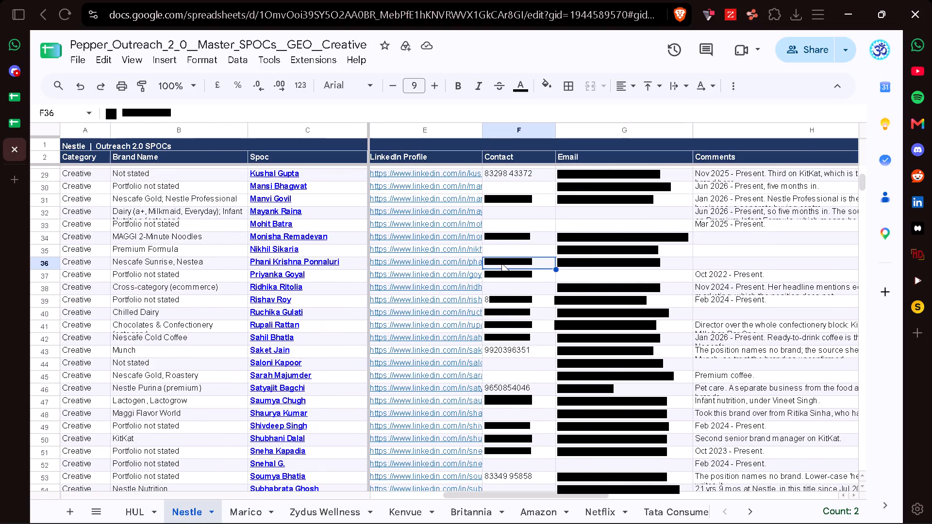
{"action": "key", "text": "shift+Right"}
{"action": "key", "text": "ctrl+c"}
{"action": "left_click", "coordinate": [14, 128]}
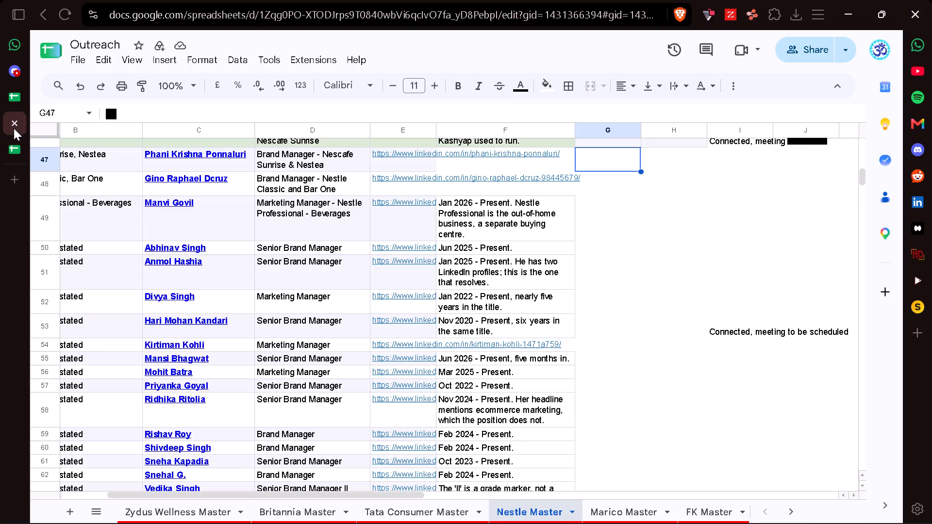
{"action": "key", "text": "ctrl+v"}
{"action": "key", "text": "Right"}
{"action": "key", "text": "Down"}
{"action": "key", "text": "Left"}
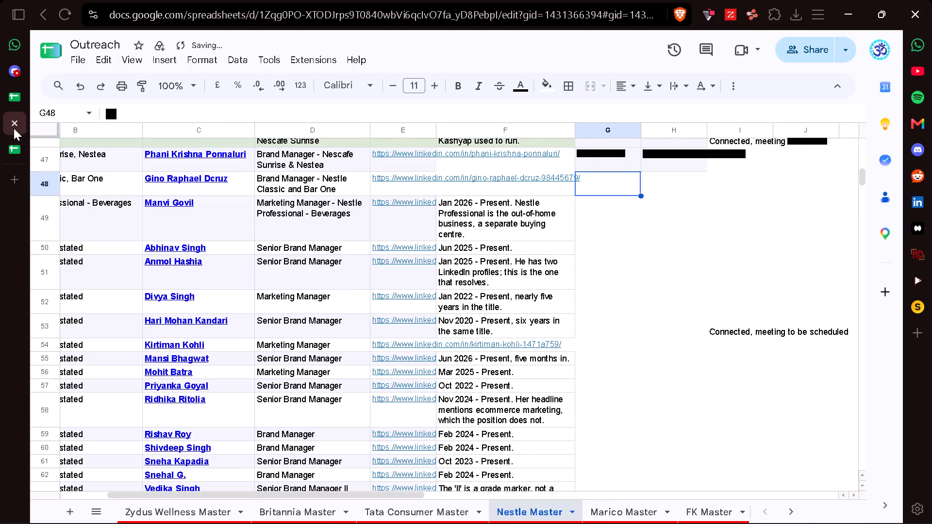
Skip row 48 and copy the Nestle Professional Marketing Manager's Contact and Email cells F31:G31 from the Pepper_Outreach_2_0 Nestle sheet into Outreach cells G49:H49.
{"action": "left_click", "coordinate": [10, 143]}
{"action": "scroll", "coordinate": [261, 242], "scroll_direction": "up", "scroll_amount": 2}
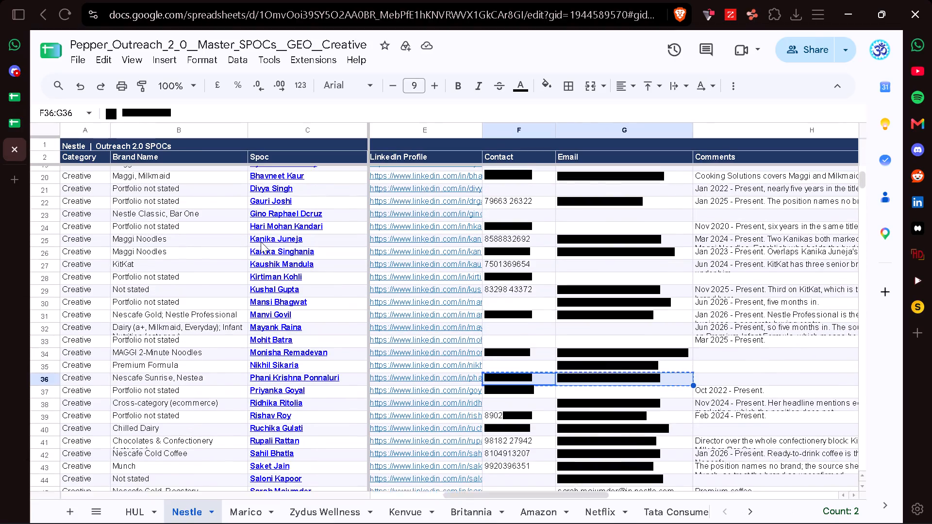
{"action": "scroll", "coordinate": [261, 242], "scroll_direction": "up", "scroll_amount": 1}
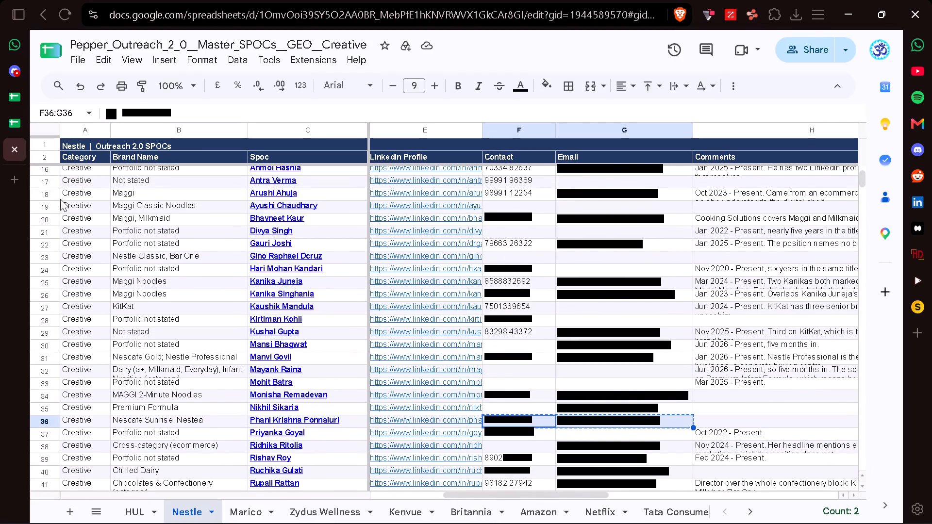
{"action": "left_click", "coordinate": [21, 125]}
{"action": "key", "text": "Down"}
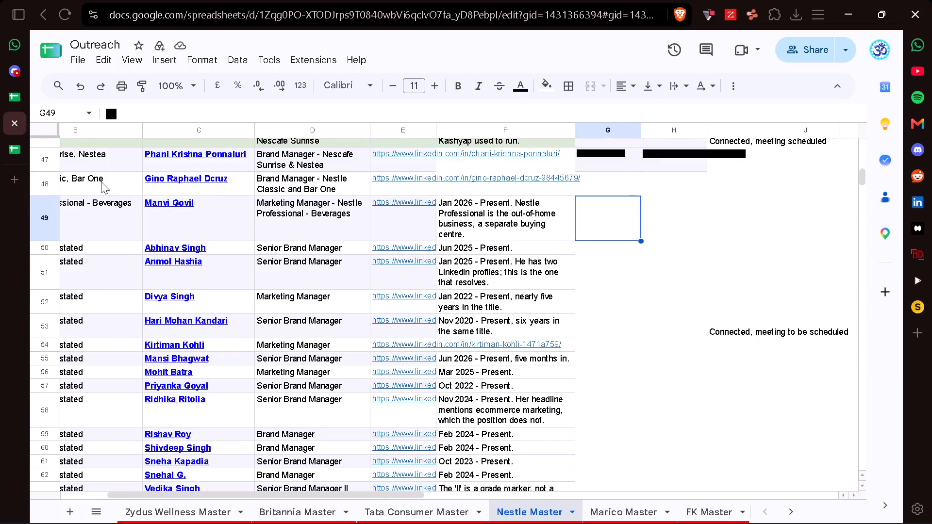
{"action": "left_click", "coordinate": [17, 150]}
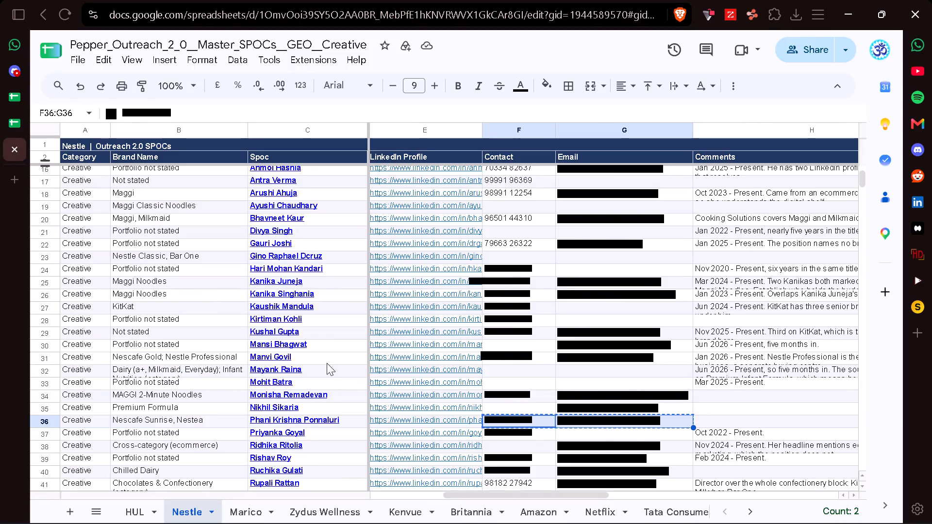
{"action": "left_click", "coordinate": [503, 355]}
{"action": "key", "text": "shift+Right"}
{"action": "key", "text": "ctrl+c"}
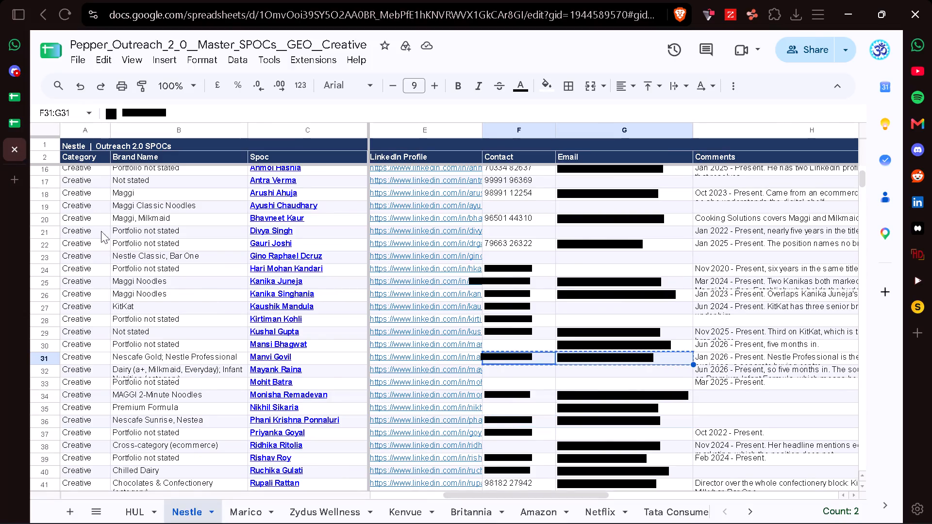
{"action": "left_click", "coordinate": [13, 128]}
{"action": "key", "text": "ctrl+v"}
{"action": "key", "text": "Down"}
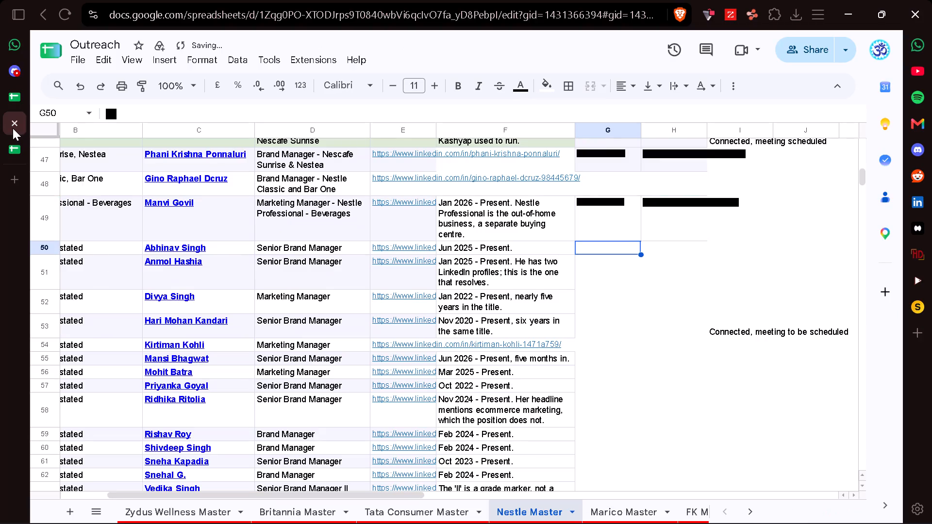
Copy the row 50 Senior Brand Manager's number and email from F13:G13 of the Pepper_Outreach_2_0 Nestle sheet into Outreach cells G50:H50.
{"action": "left_click", "coordinate": [14, 153]}
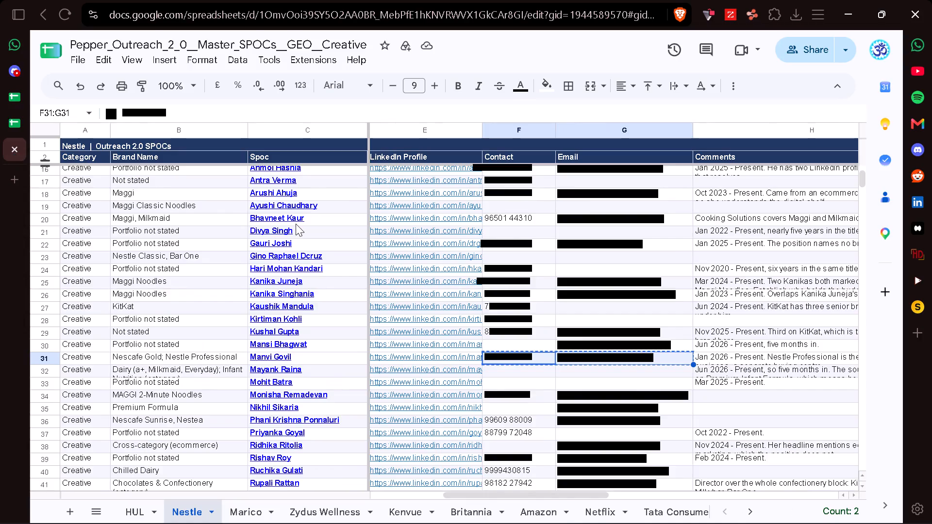
{"action": "scroll", "coordinate": [296, 224], "scroll_direction": "up", "scroll_amount": 1}
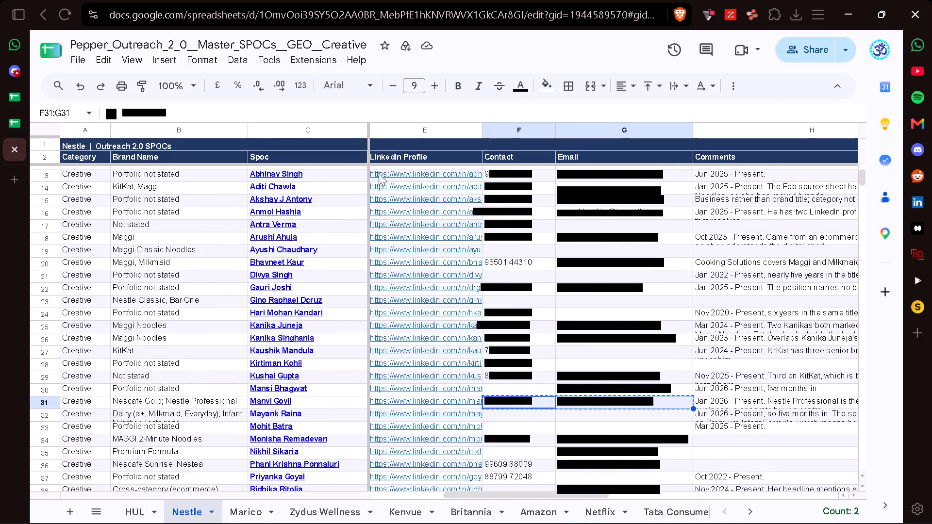
{"action": "left_click", "coordinate": [527, 179]}
{"action": "key", "text": "shift+Right"}
{"action": "key", "text": "ctrl+c"}
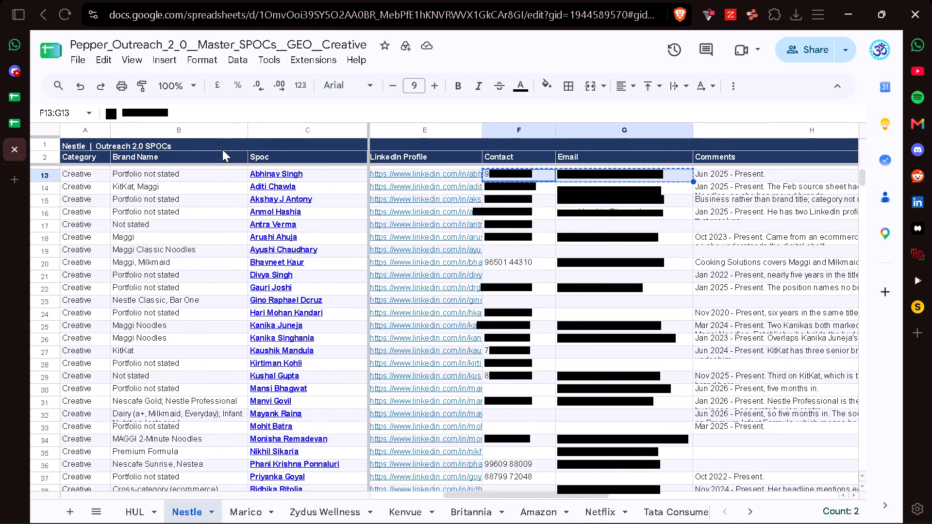
{"action": "left_click", "coordinate": [24, 118]}
{"action": "key", "text": "ctrl+v"}
{"action": "key", "text": "Down"}
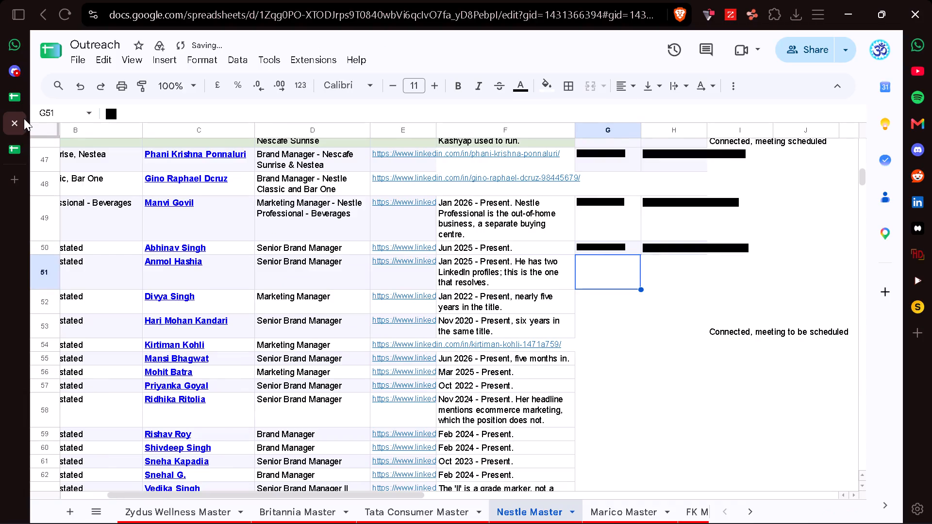
Copy the row 51 Senior Brand Manager's Contact and Email cells F16:G16 from the Pepper_Outreach_2_0 Nestle sheet into Outreach cells G51:H51.
{"action": "left_click", "coordinate": [18, 144]}
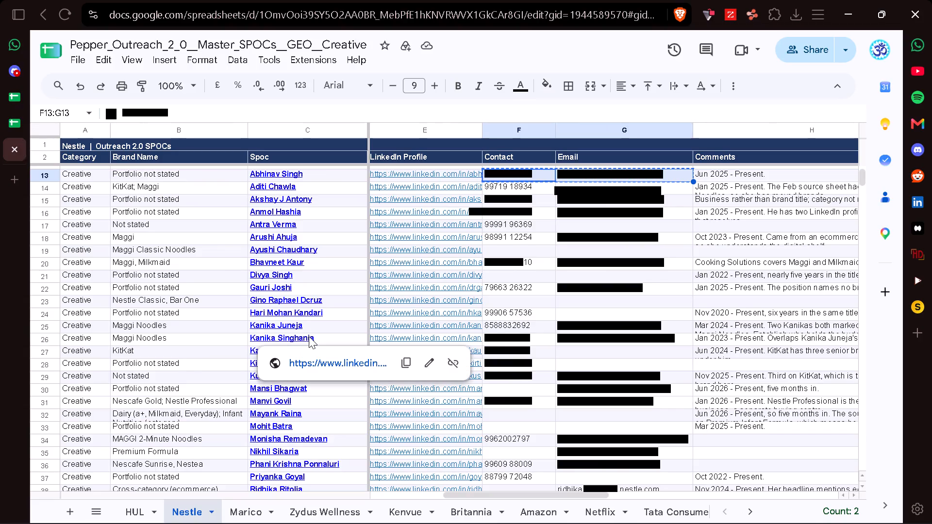
{"action": "left_click", "coordinate": [499, 206]}
{"action": "key", "text": "shift+Right"}
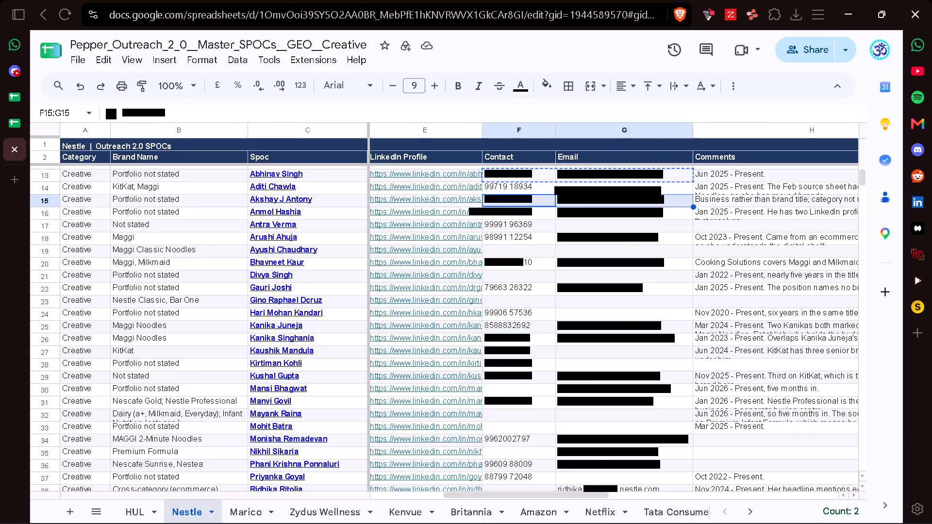
{"action": "key", "text": "Down"}
{"action": "key", "text": "shift+Right"}
{"action": "key", "text": "ctrl+c"}
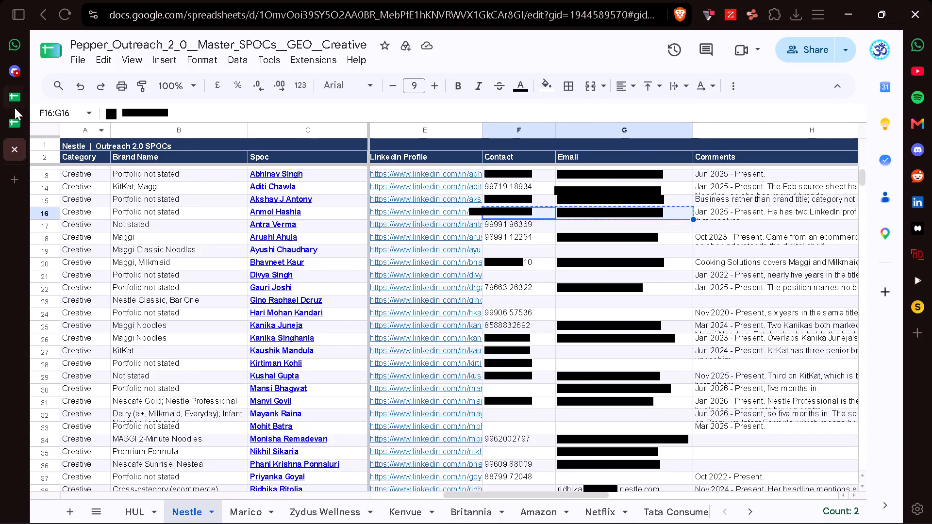
{"action": "left_click", "coordinate": [13, 123]}
{"action": "key", "text": "ctrl+v"}
{"action": "key", "text": "Down"}
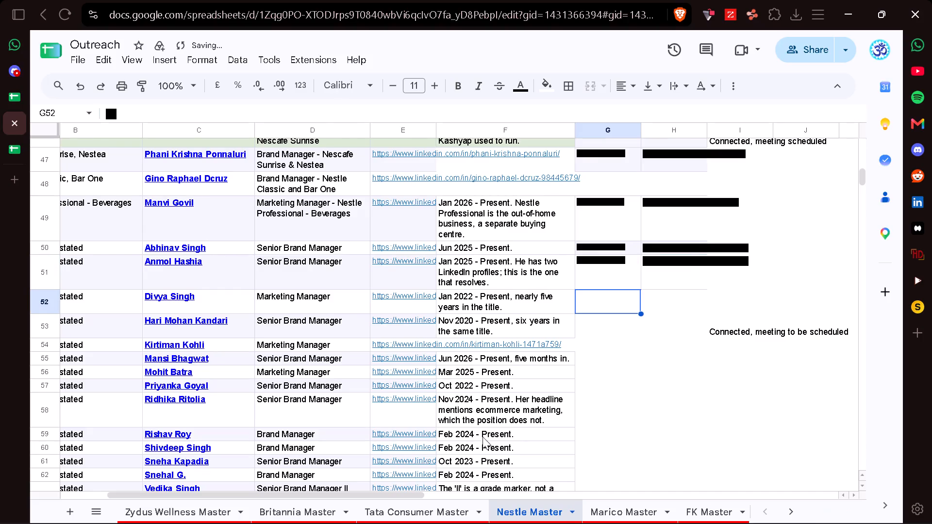
Skip row 52 and copy the row 53 Senior Brand Manager's number from F24 of the Pepper_Outreach_2_0 Nestle sheet into Outreach cell G53.
{"action": "scroll", "coordinate": [498, 444], "scroll_direction": "down", "scroll_amount": 3}
{"action": "scroll", "coordinate": [438, 341], "scroll_direction": "up", "scroll_amount": 1}
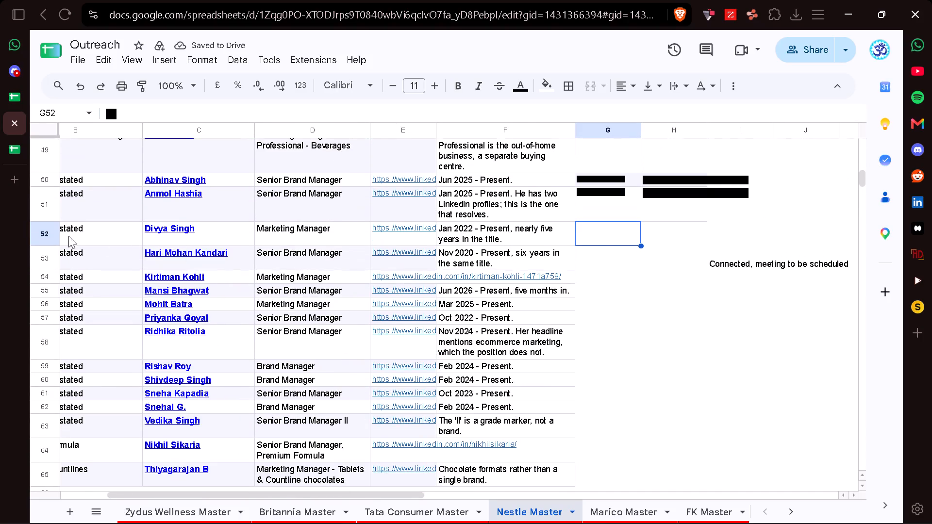
{"action": "left_click", "coordinate": [14, 143]}
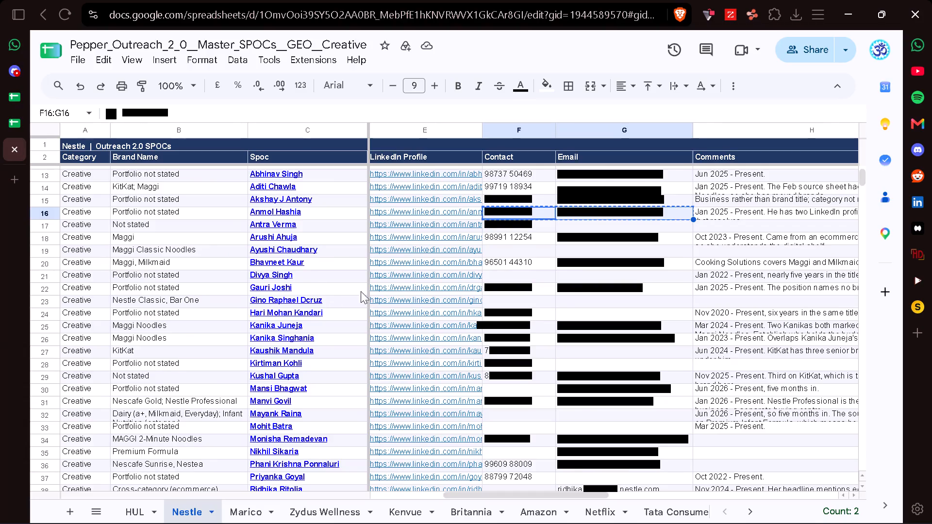
{"action": "left_click", "coordinate": [5, 121]}
{"action": "key", "text": "Down"}
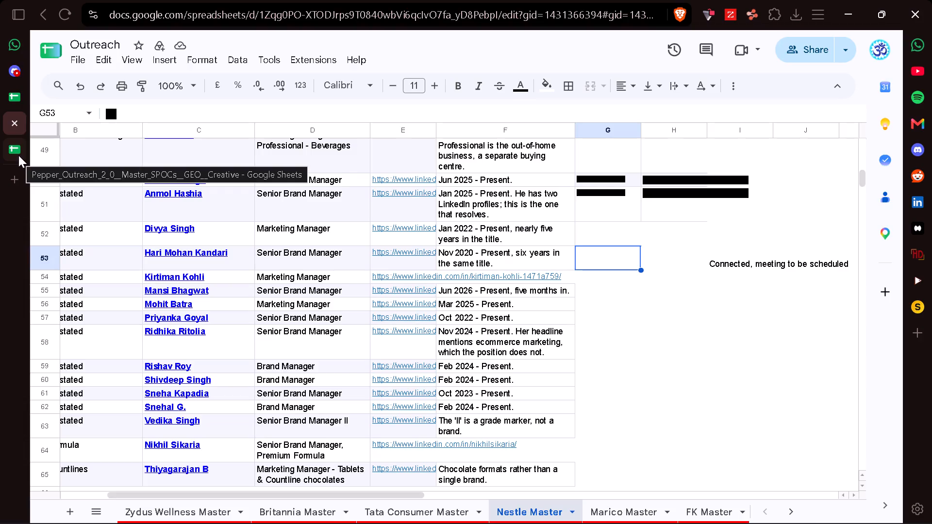
{"action": "left_click", "coordinate": [18, 155]}
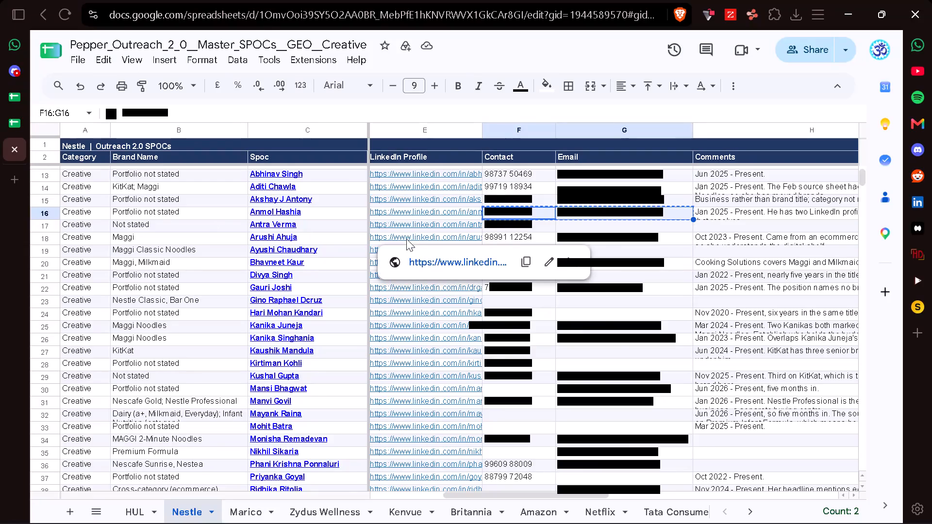
{"action": "scroll", "coordinate": [282, 239], "scroll_direction": "down", "scroll_amount": 1}
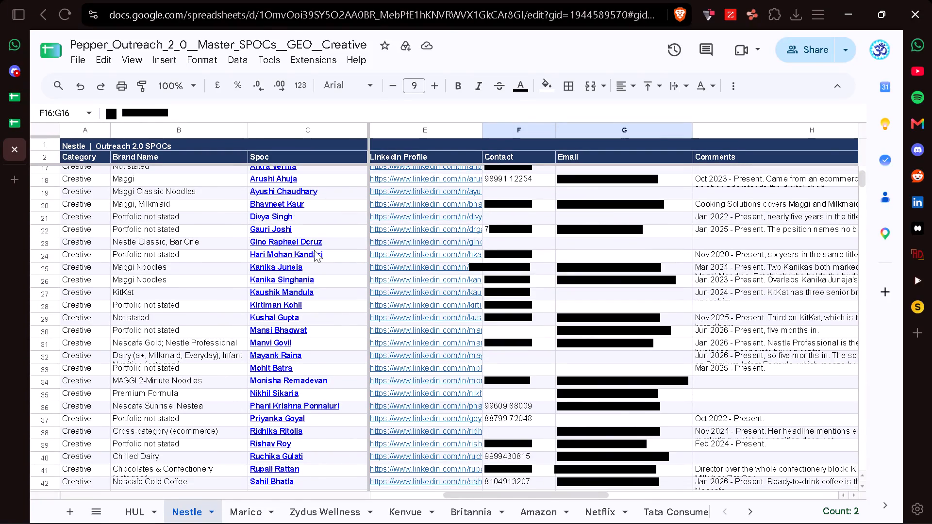
{"action": "left_click", "coordinate": [510, 260]}
{"action": "key", "text": "ctrl+c"}
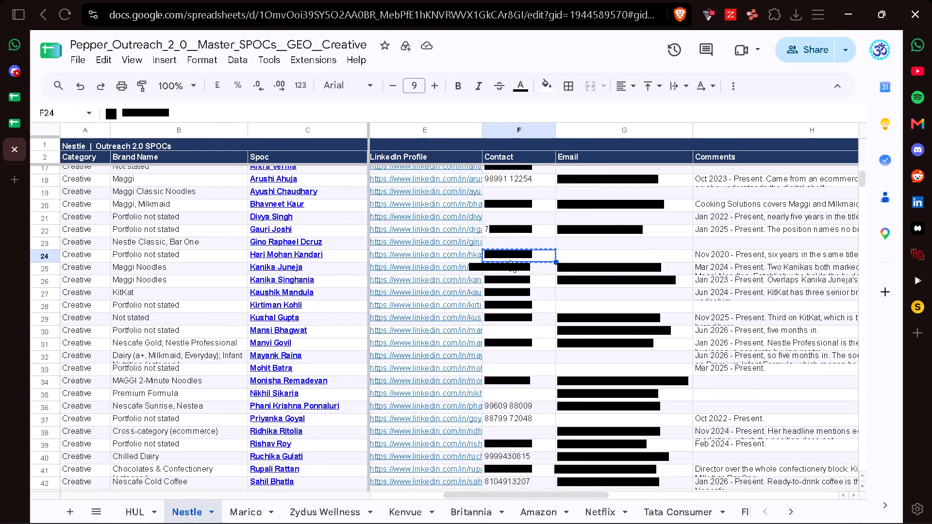
{"action": "left_click", "coordinate": [13, 133]}
{"action": "key", "text": "ctrl+v"}
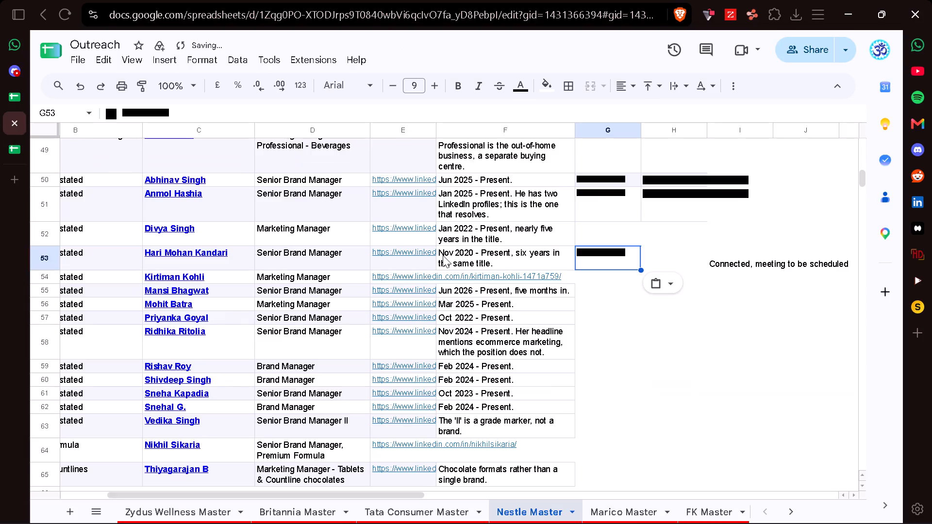
{"action": "key", "text": "Down"}
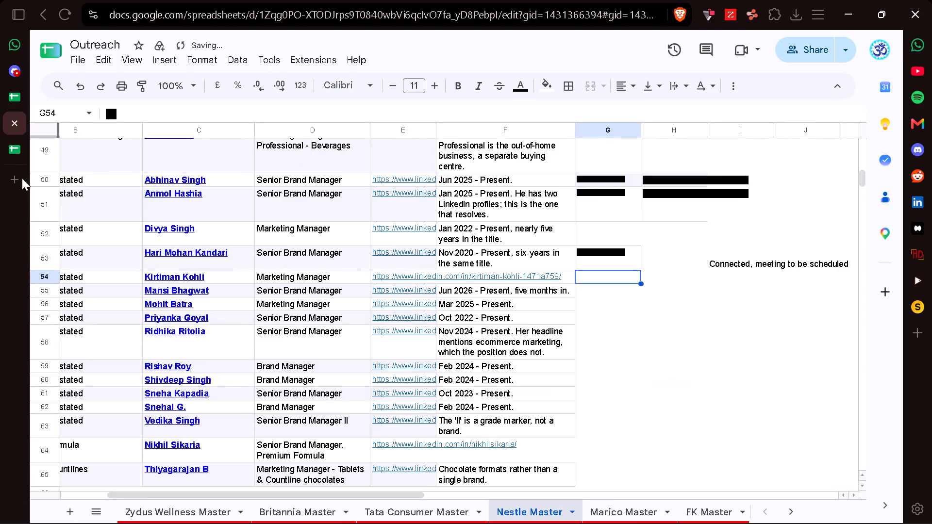
Copy the row 54 Marketing Manager's number from F28 of the Pepper_Outreach_2_0 Nestle sheet into Outreach cell G54.
{"action": "left_click", "coordinate": [18, 150]}
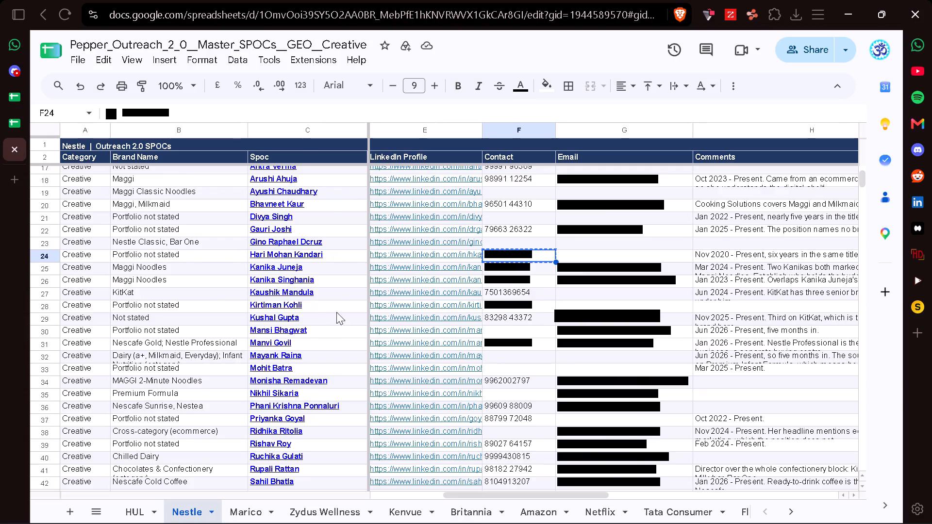
{"action": "left_click", "coordinate": [530, 308]}
{"action": "key", "text": "ctrl+c"}
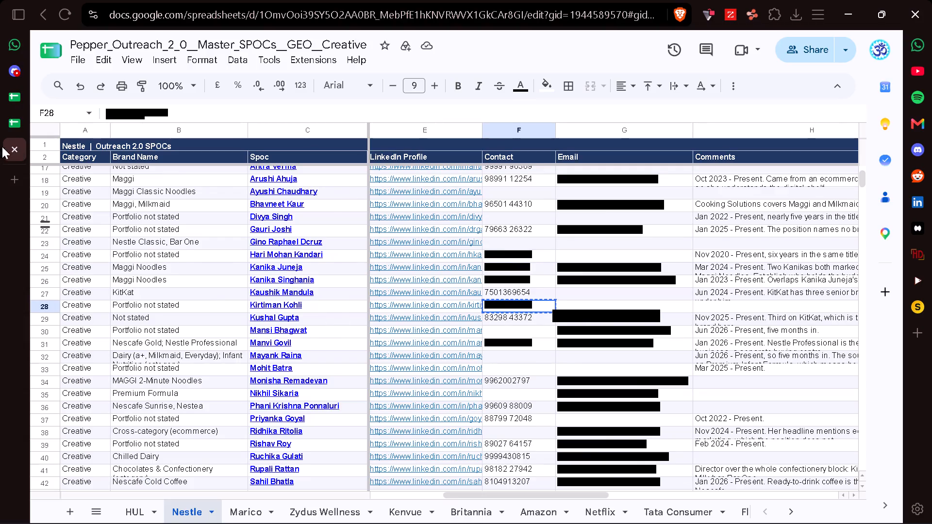
{"action": "left_click", "coordinate": [10, 136]}
{"action": "left_click", "coordinate": [13, 134]}
{"action": "key", "text": "ctrl+v"}
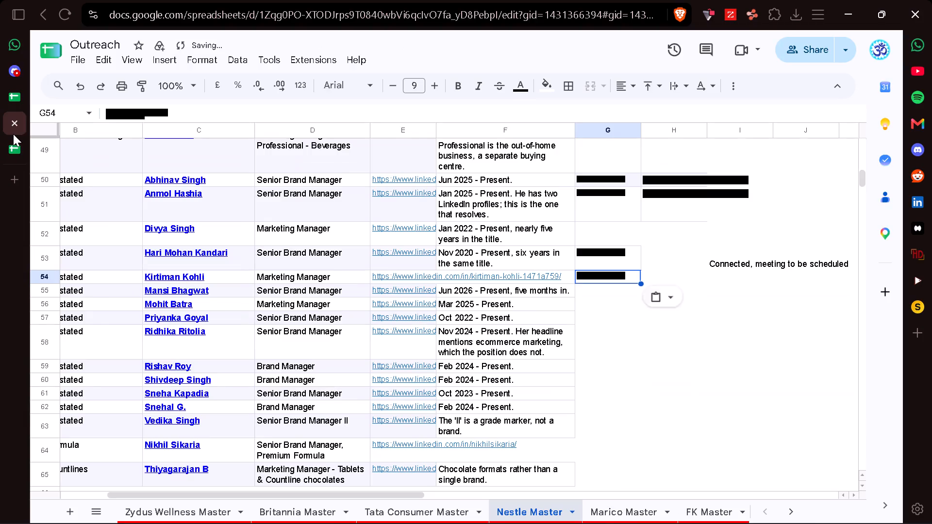
{"action": "key", "text": "Down"}
{"action": "scroll", "coordinate": [354, 354], "scroll_direction": "down", "scroll_amount": 2}
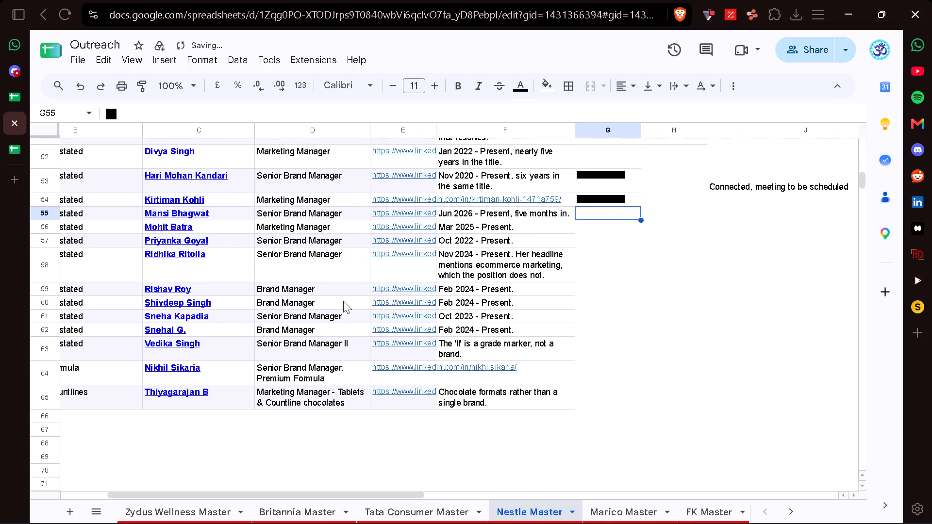
{"action": "left_click", "coordinate": [15, 153]}
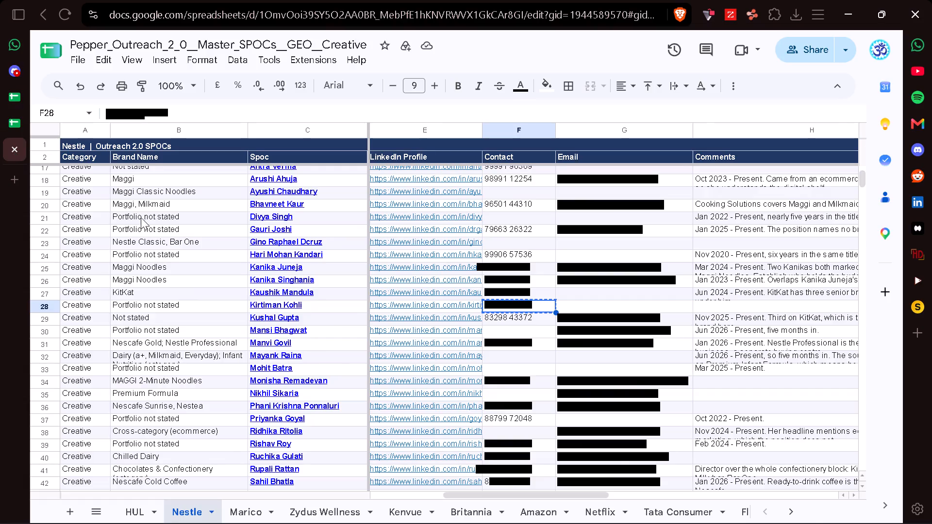
{"action": "scroll", "coordinate": [287, 337], "scroll_direction": "down", "scroll_amount": 1}
{"action": "scroll", "coordinate": [307, 371], "scroll_direction": "down", "scroll_amount": 1}
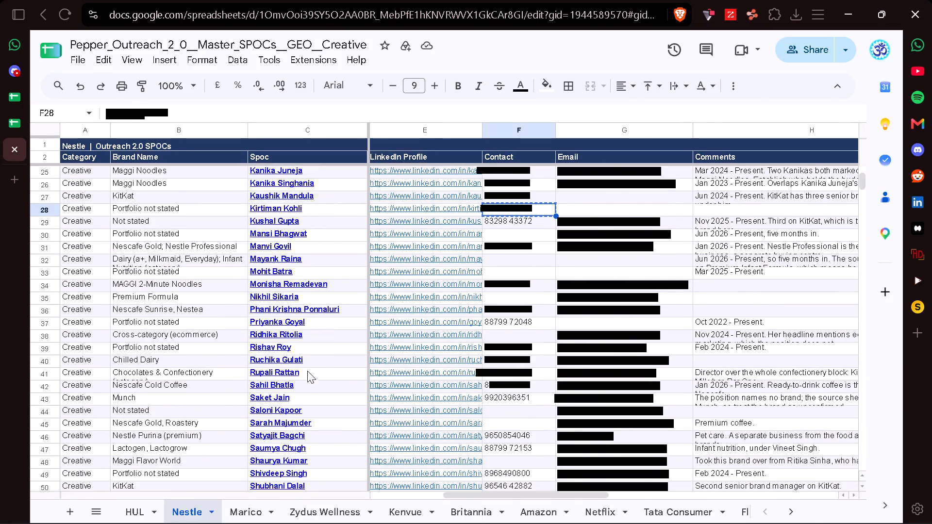
{"action": "left_click", "coordinate": [553, 235]}
{"action": "key", "text": "Right"}
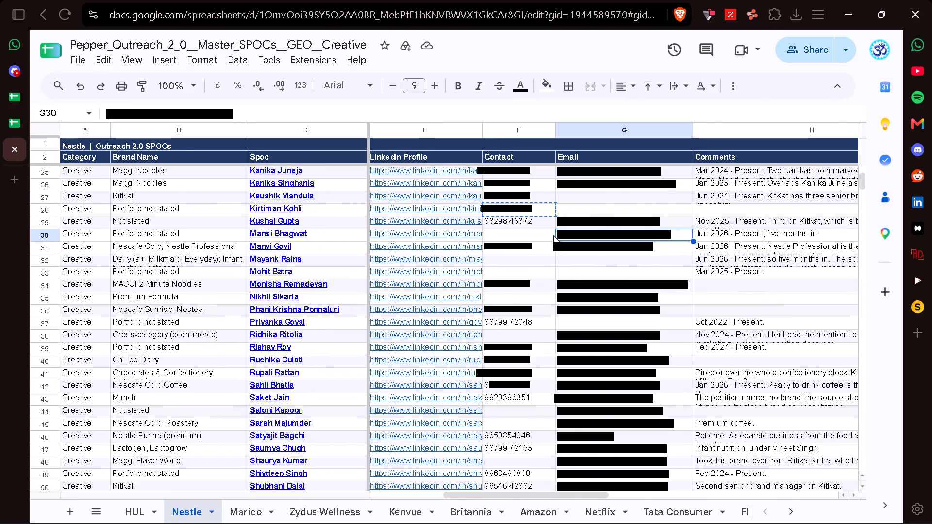
{"action": "key", "text": "ctrl+c"}
{"action": "left_click", "coordinate": [16, 114]}
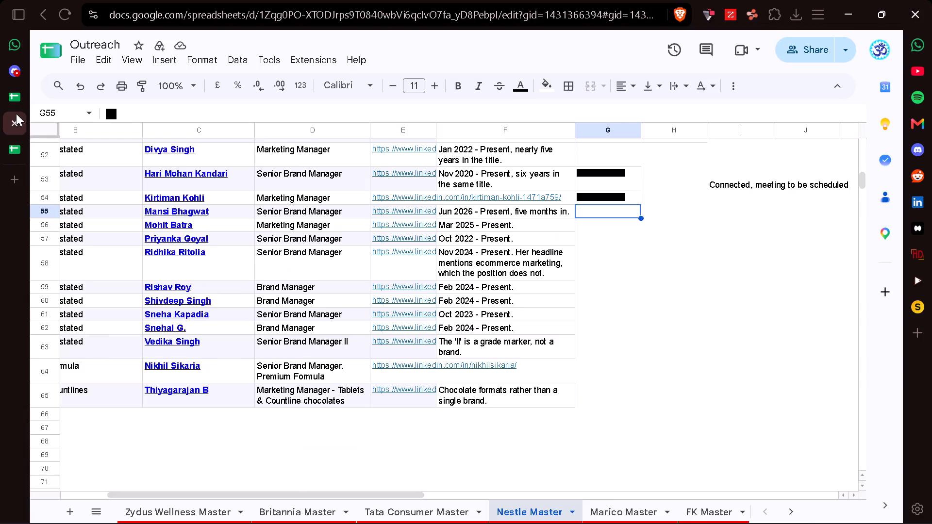
{"action": "key", "text": "ctrl+Right"}
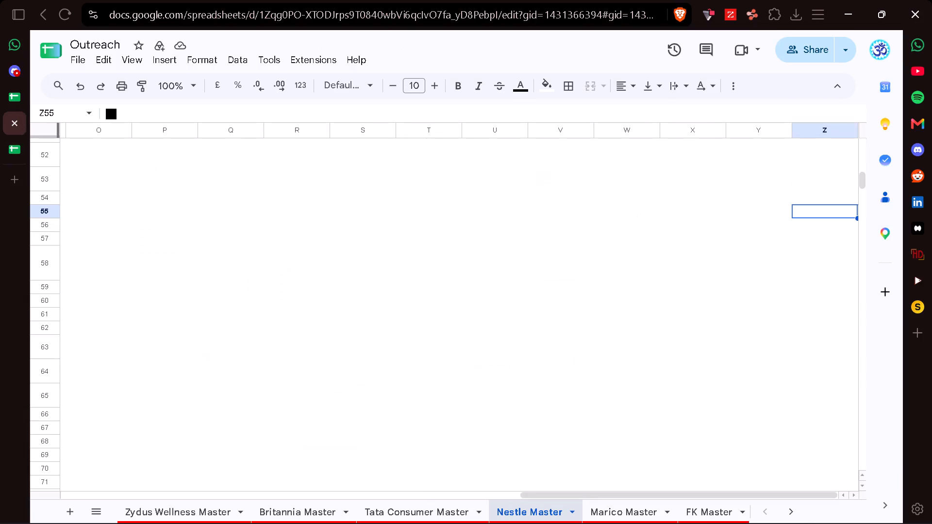
{"action": "key", "text": "ctrl+Left"}
{"action": "left_click", "coordinate": [299, 215]}
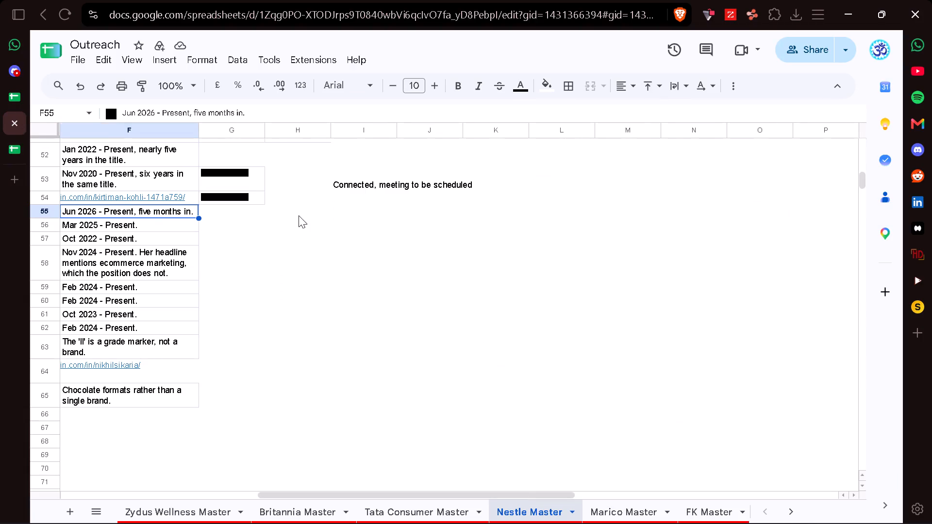
{"action": "key", "text": "ctrl+v"}
Skip row 56 and copy the row 57 Senior Brand Manager's number from F37 of the Pepper_Outreach_2_0 Nestle sheet into Outreach cell G57.
{"action": "scroll", "coordinate": [299, 215], "scroll_direction": "up", "scroll_amount": 1}
{"action": "scroll", "coordinate": [299, 215], "scroll_direction": "down", "scroll_amount": 2}
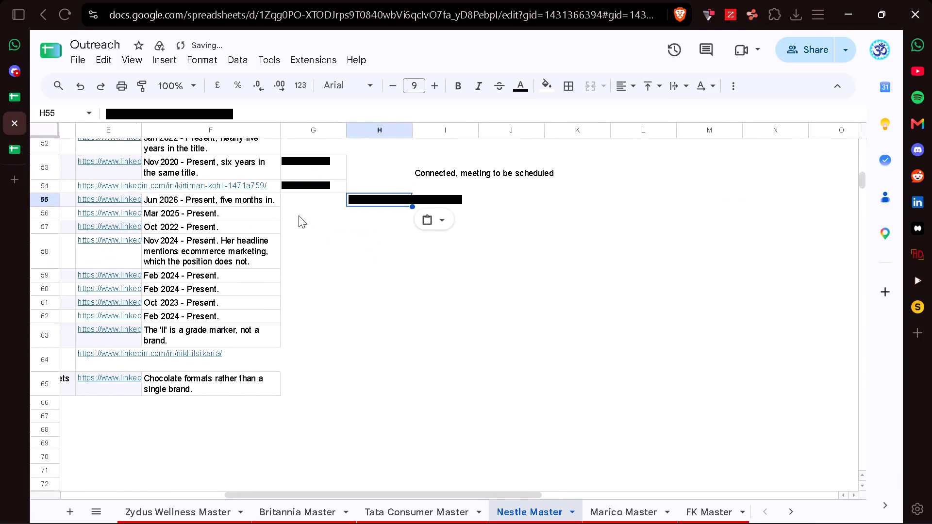
{"action": "scroll", "coordinate": [299, 215], "scroll_direction": "down", "scroll_amount": 1}
{"action": "left_click", "coordinate": [314, 215]}
{"action": "scroll", "coordinate": [314, 215], "scroll_direction": "right", "scroll_amount": 2}
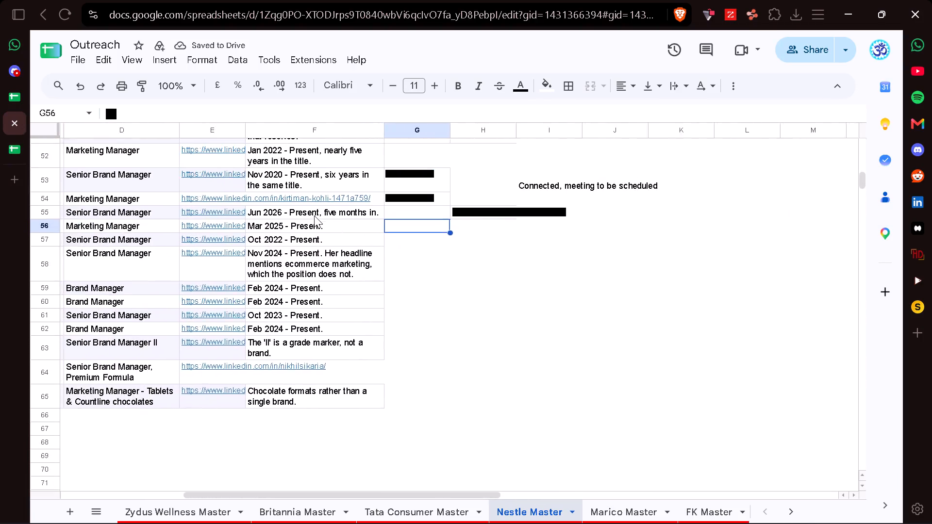
{"action": "scroll", "coordinate": [314, 215], "scroll_direction": "right", "scroll_amount": 2}
{"action": "scroll", "coordinate": [314, 215], "scroll_direction": "down", "scroll_amount": 1}
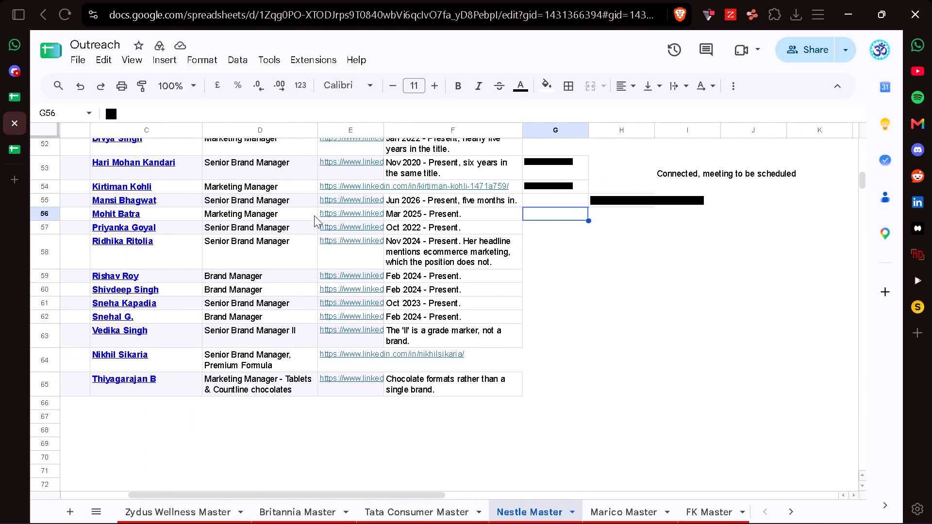
{"action": "left_click", "coordinate": [15, 146]}
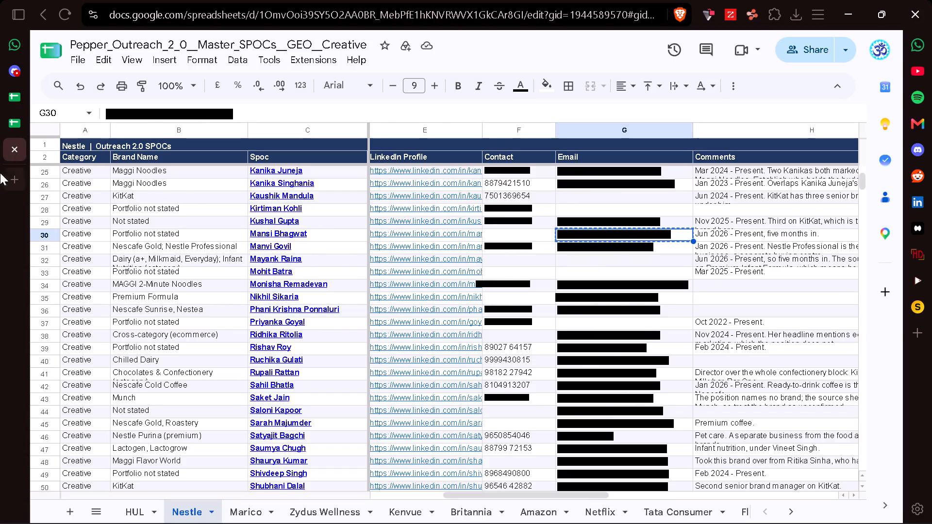
{"action": "left_click", "coordinate": [15, 130]}
{"action": "key", "text": "Down"}
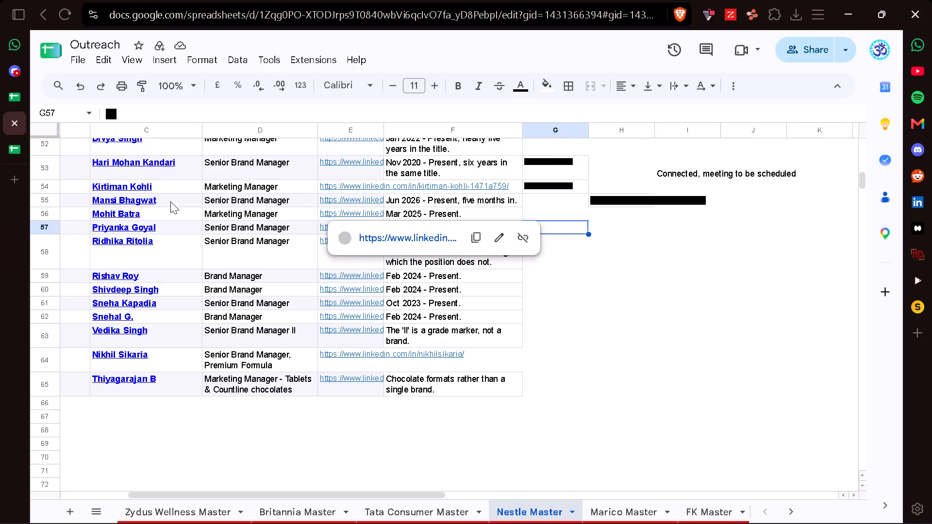
{"action": "left_click", "coordinate": [11, 149]}
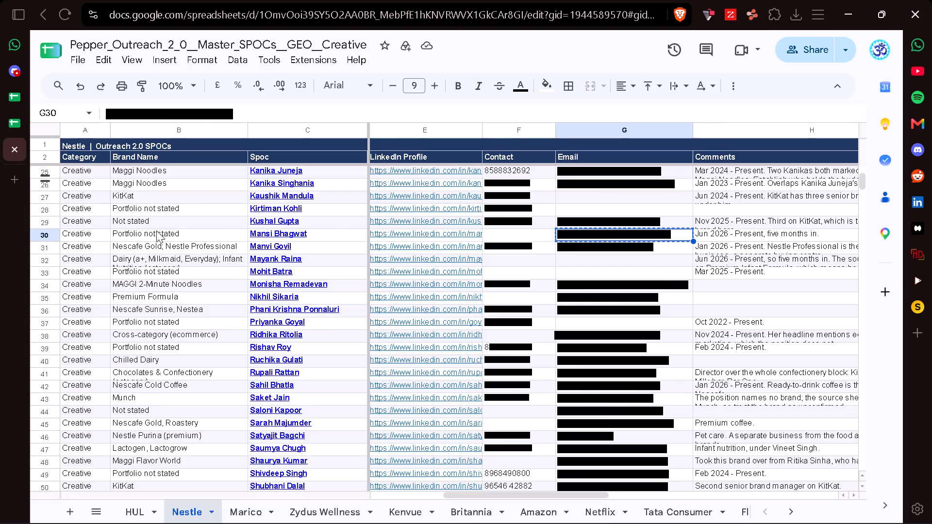
{"action": "left_click", "coordinate": [516, 321]}
{"action": "key", "text": "ctrl+c"}
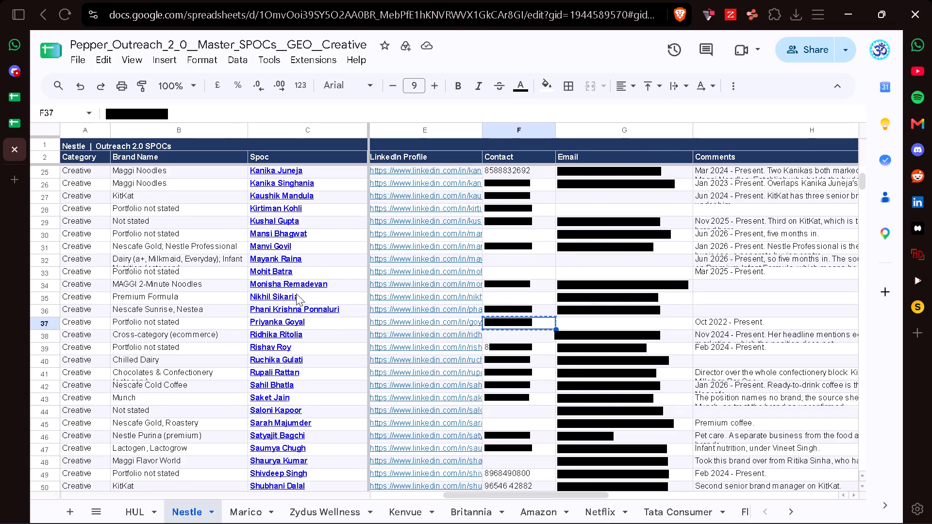
{"action": "left_click", "coordinate": [19, 121]}
{"action": "key", "text": "ctrl+v"}
{"action": "key", "text": "Down"}
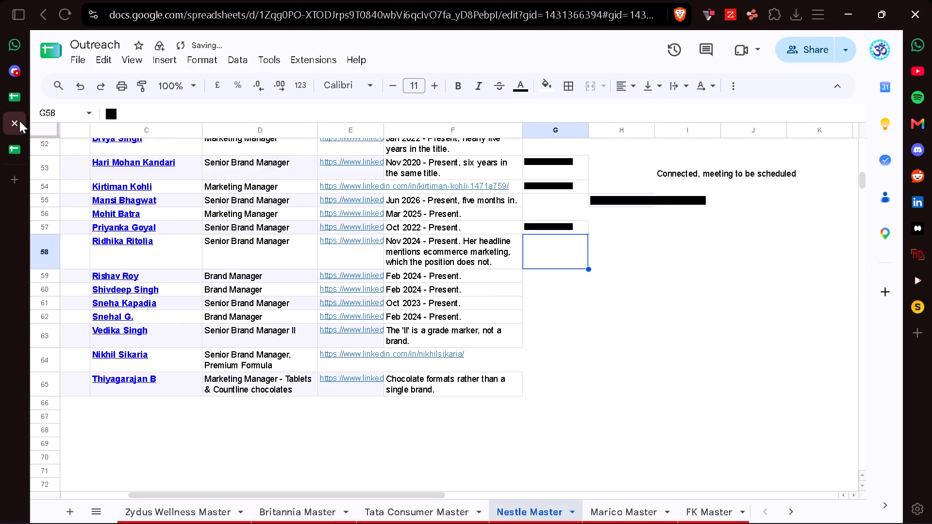
Copy the row 58 Senior Brand Manager's Contact and Email cells F38:G38 from the Pepper_Outreach_2_0 Nestle sheet into Outreach cells G58:H58.
{"action": "left_click", "coordinate": [19, 145]}
{"action": "scroll", "coordinate": [278, 357], "scroll_direction": "down", "scroll_amount": 2}
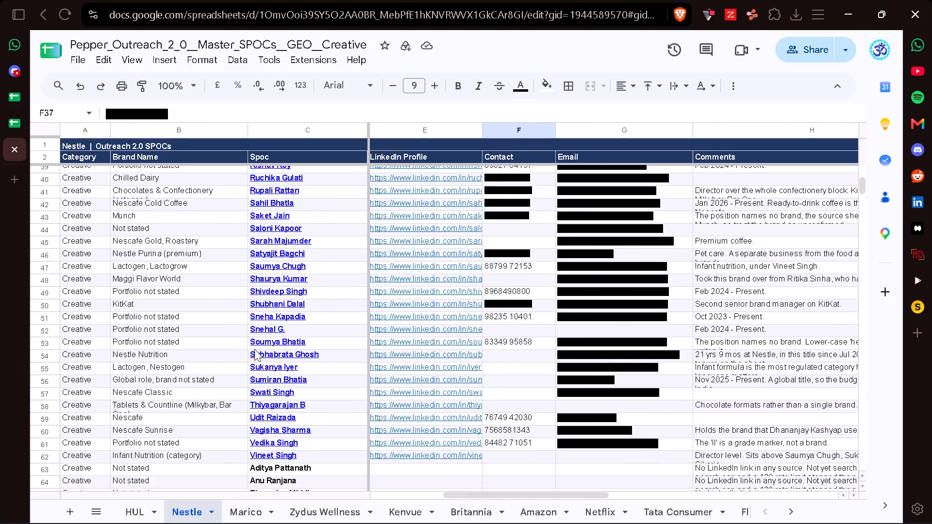
{"action": "scroll", "coordinate": [285, 447], "scroll_direction": "up", "scroll_amount": 1}
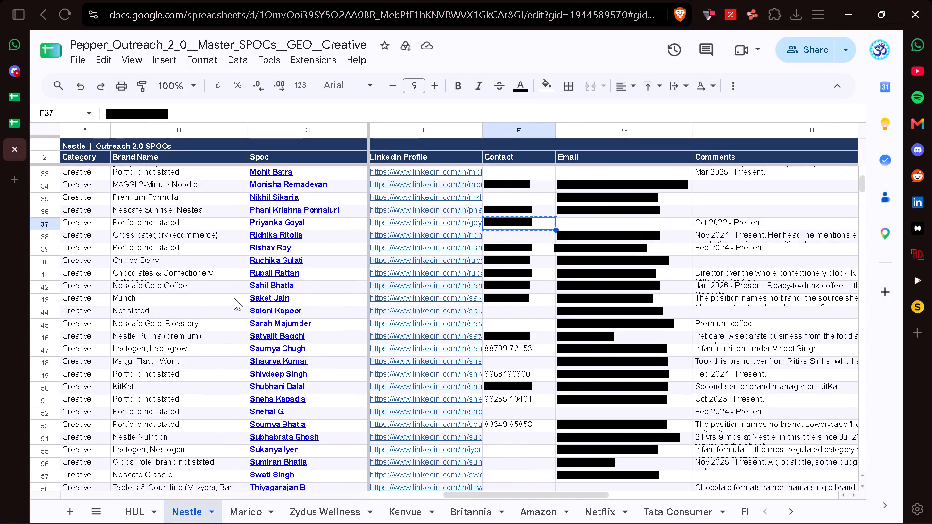
{"action": "left_click", "coordinate": [506, 238]}
{"action": "key", "text": "shift+Right"}
{"action": "key", "text": "ctrl+c"}
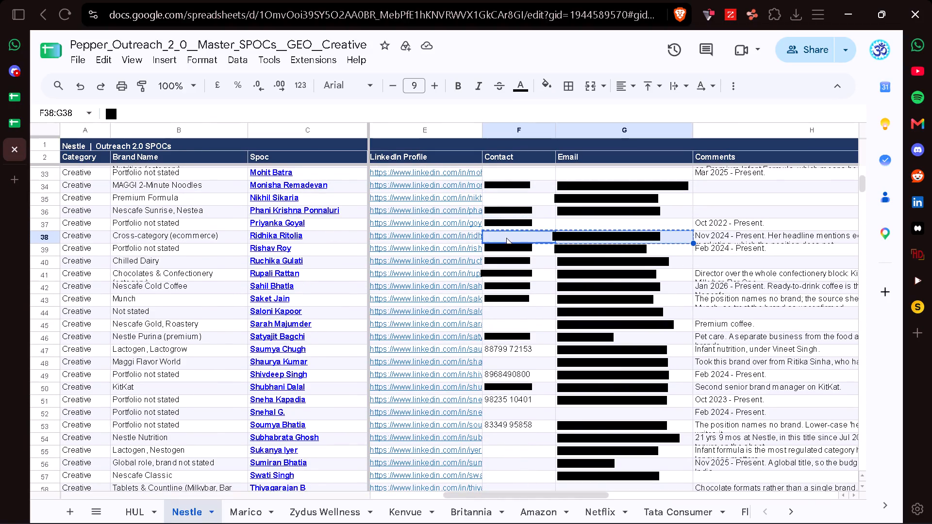
{"action": "left_click", "coordinate": [14, 132]}
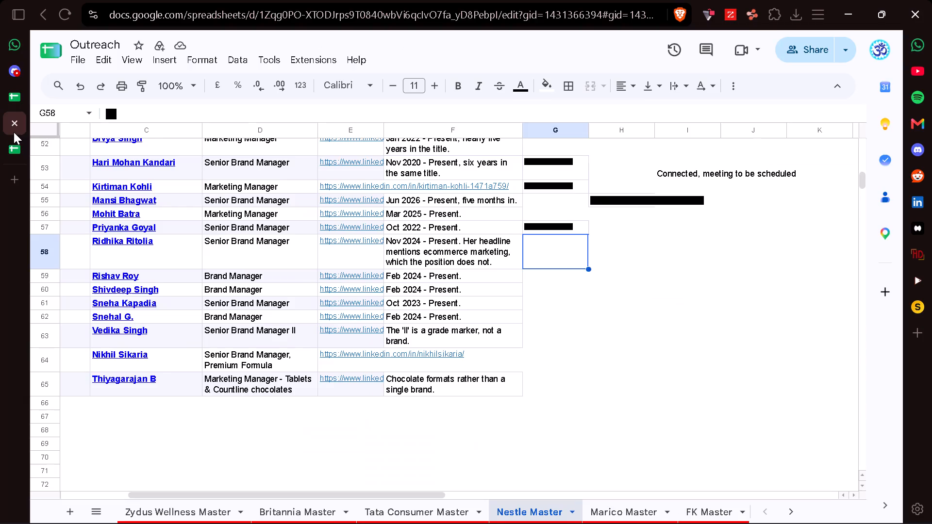
{"action": "key", "text": "ctrl+v"}
{"action": "key", "text": "Down"}
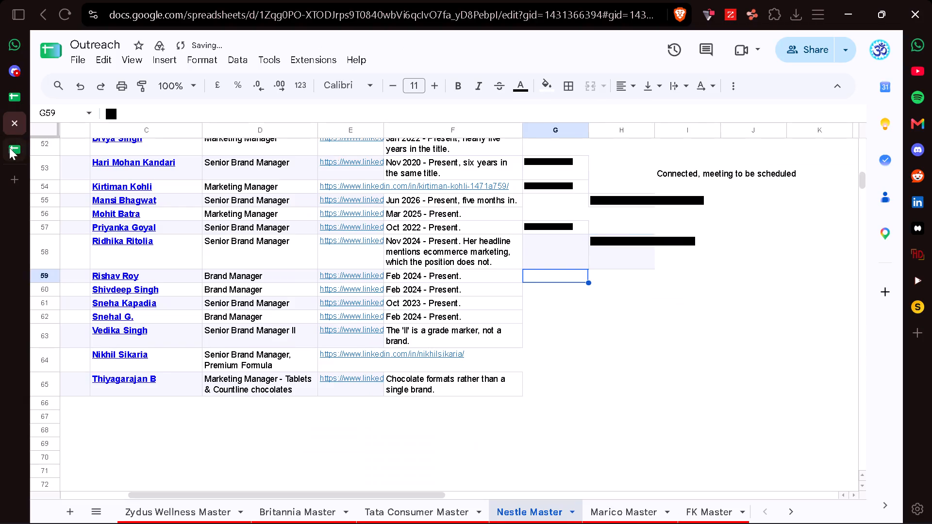
Copy the row 59 Brand Manager's number and email from F39:G39 of the Pepper_Outreach_2_0 Nestle sheet into Outreach cells G59:H59.
{"action": "left_click", "coordinate": [9, 147]}
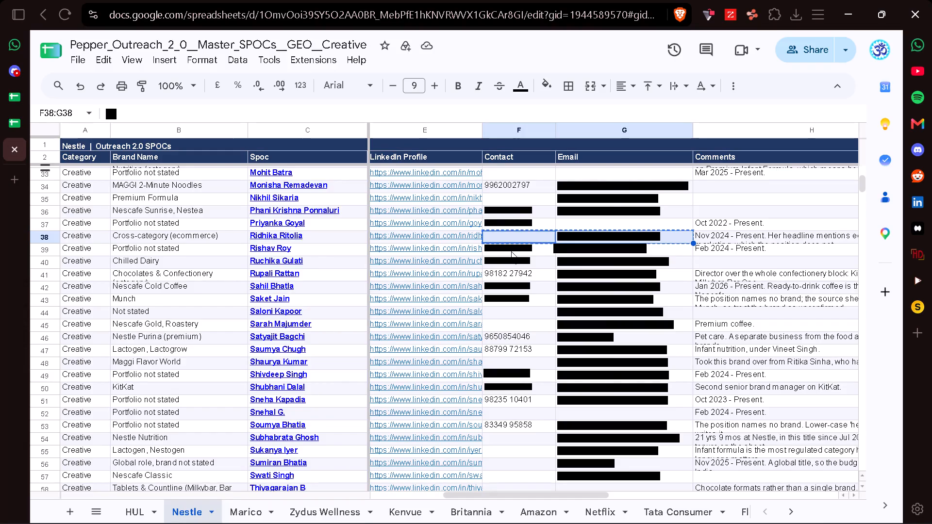
{"action": "left_click", "coordinate": [511, 251]}
{"action": "key", "text": "shift+Right"}
{"action": "key", "text": "ctrl+c"}
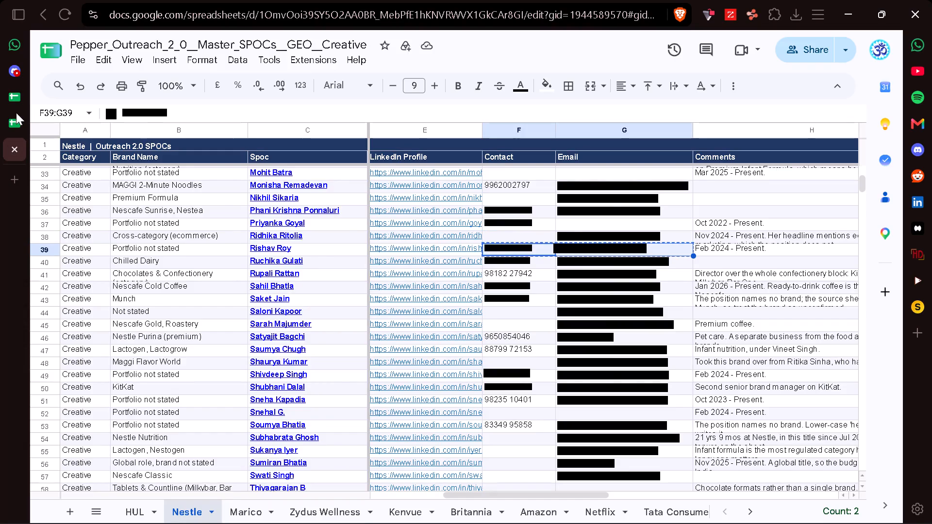
{"action": "left_click", "coordinate": [18, 120]}
{"action": "key", "text": "ctrl+v"}
{"action": "key", "text": "Down"}
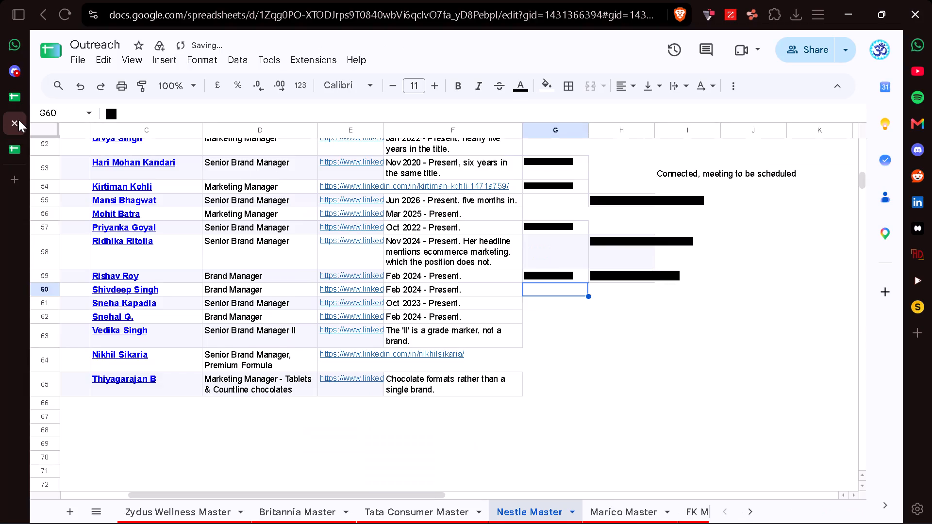
Copy the row 60 Brand Manager's number and email from F49:G49 of the Pepper_Outreach_2_0 Nestle sheet into Outreach cells G60:H60.
{"action": "left_click", "coordinate": [17, 154]}
{"action": "scroll", "coordinate": [258, 360], "scroll_direction": "down", "scroll_amount": 2}
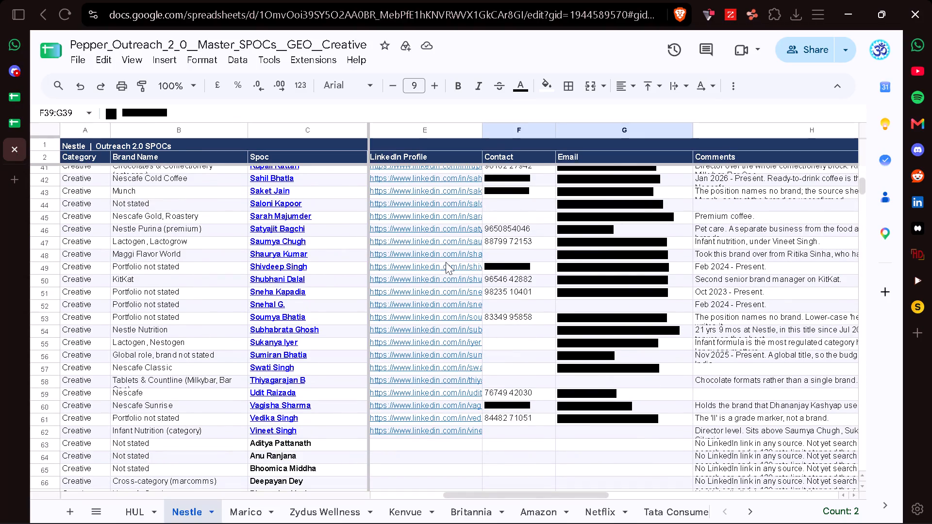
{"action": "left_click", "coordinate": [496, 262]}
{"action": "key", "text": "Down"}
{"action": "key", "text": "shift+Right"}
{"action": "key", "text": "ctrl+c"}
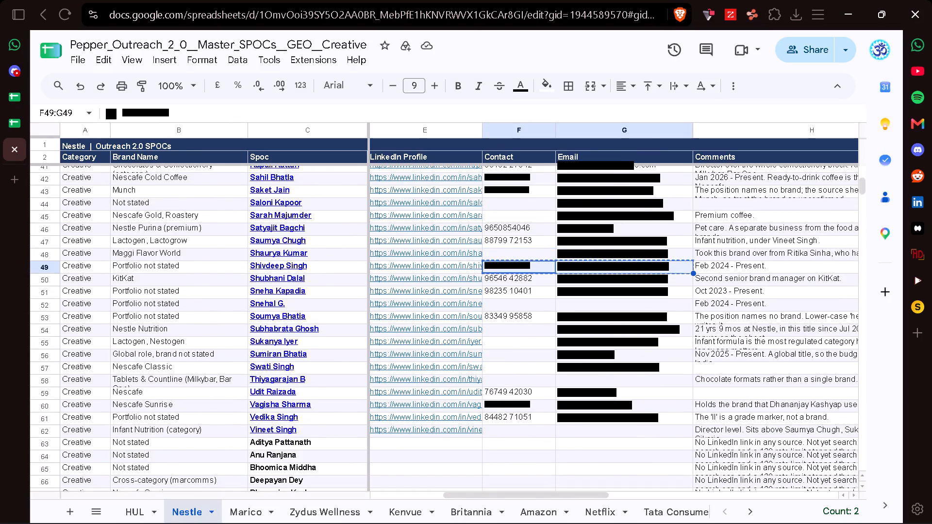
{"action": "left_click", "coordinate": [12, 128]}
{"action": "key", "text": "ctrl+v"}
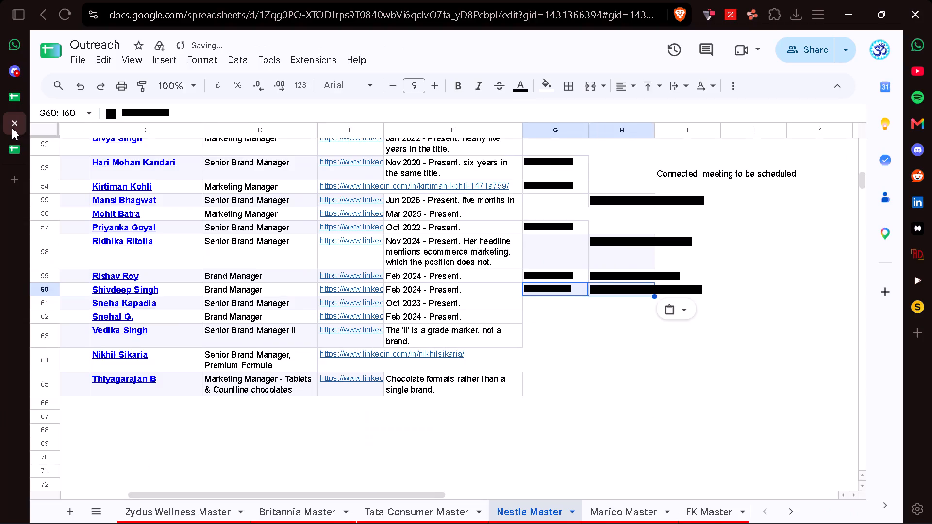
{"action": "key", "text": "Down"}
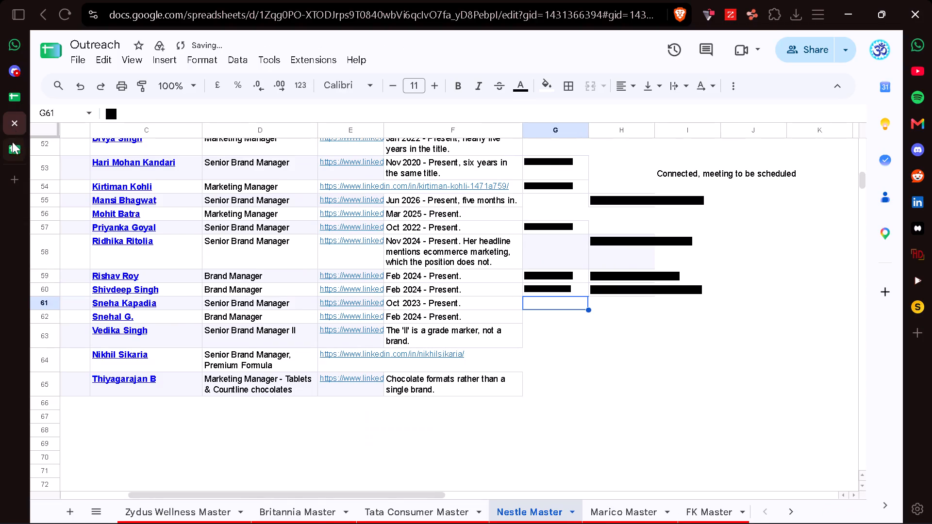
Copy the row 61 Senior Brand Manager's number and email from F51:G51 of the Pepper_Outreach_2_0 Nestle sheet into Outreach cells G61:H61.
{"action": "left_click", "coordinate": [12, 142]}
{"action": "left_click", "coordinate": [509, 289]}
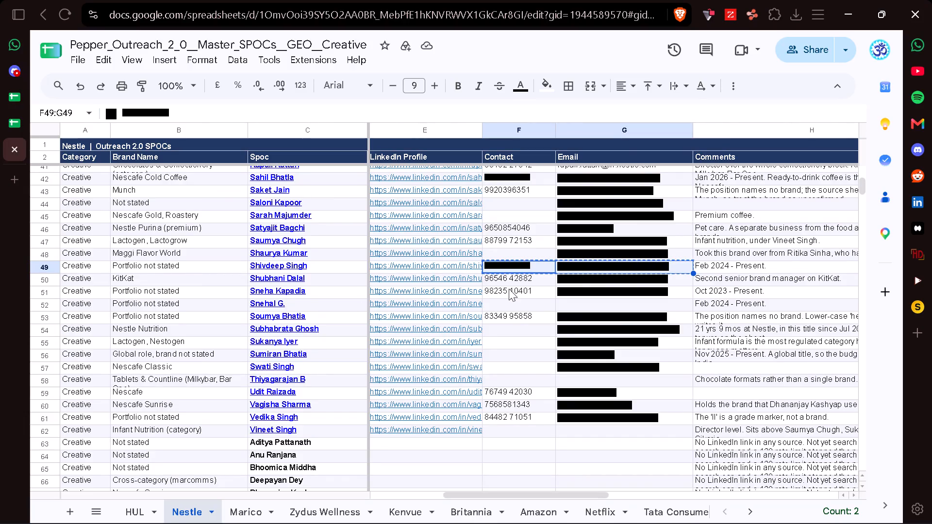
{"action": "key", "text": "shift+Right"}
{"action": "key", "text": "ctrl+c"}
{"action": "left_click", "coordinate": [10, 133]}
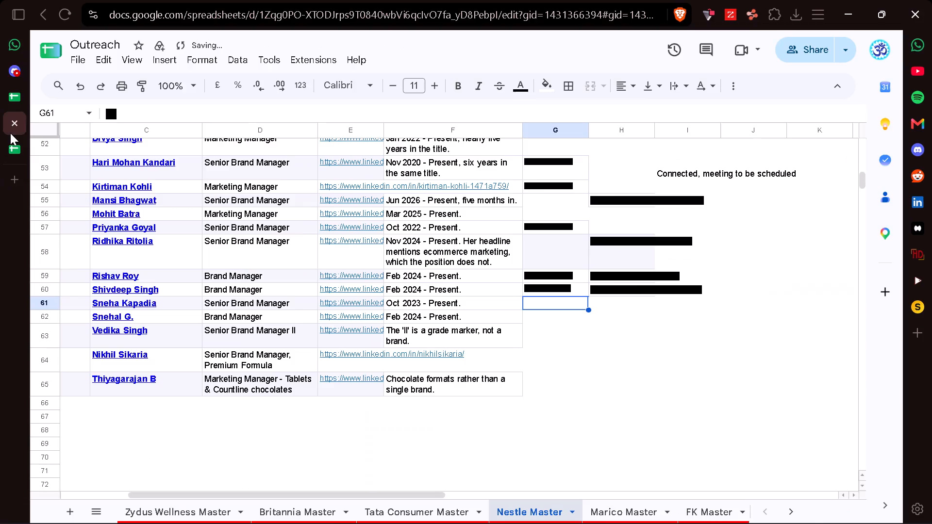
{"action": "key", "text": "ctrl+v"}
{"action": "key", "text": "Down"}
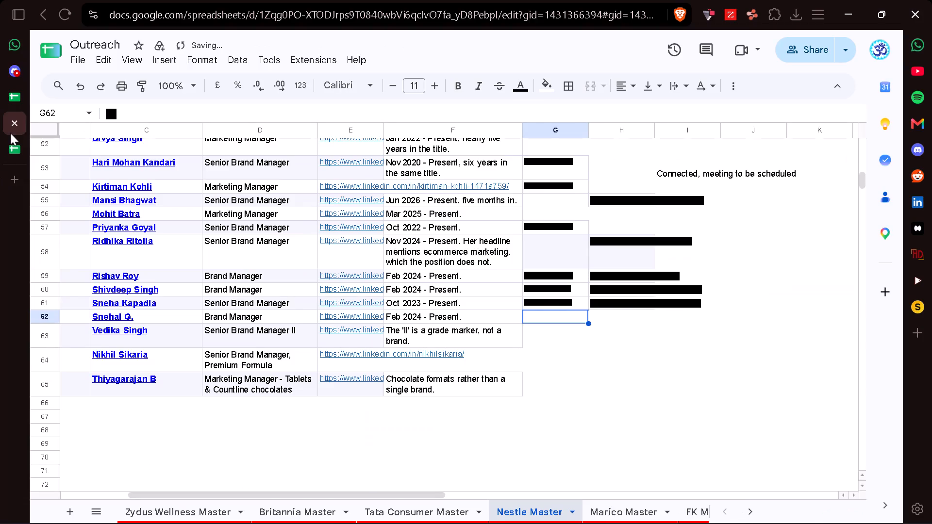
Copy the row 63 Senior Brand Manager II's number and email from F61:G61 of the Pepper_Outreach_2_0 Nestle sheet into Outreach cells G63:H63.
{"action": "left_click", "coordinate": [10, 146]}
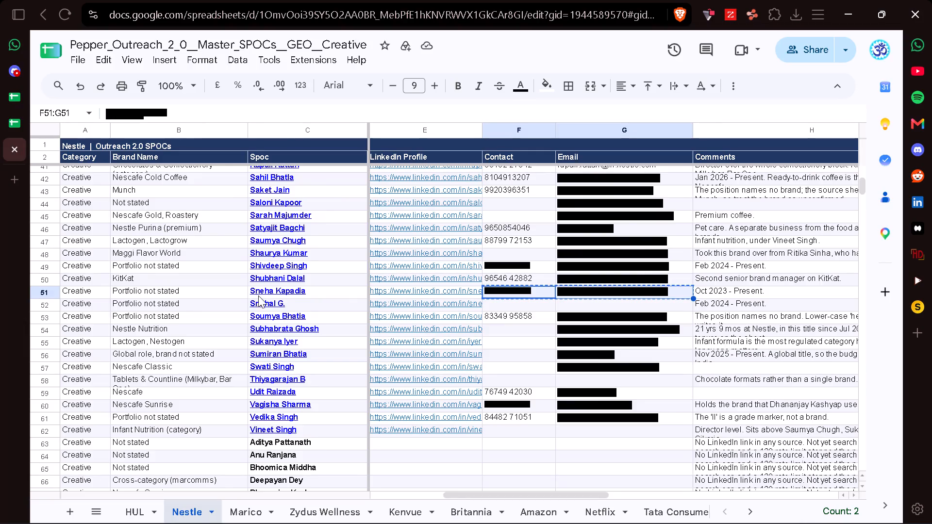
{"action": "left_click", "coordinate": [13, 121]}
{"action": "key", "text": "Down"}
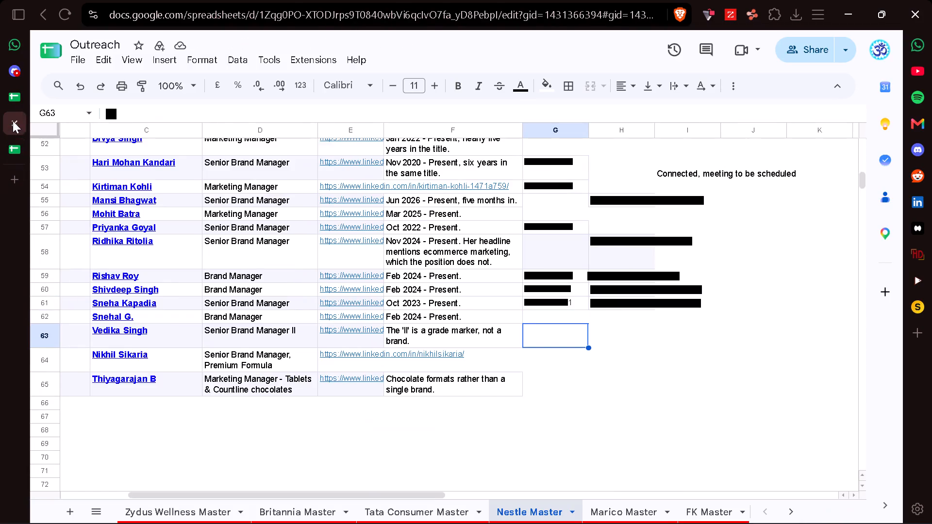
{"action": "left_click", "coordinate": [14, 140]}
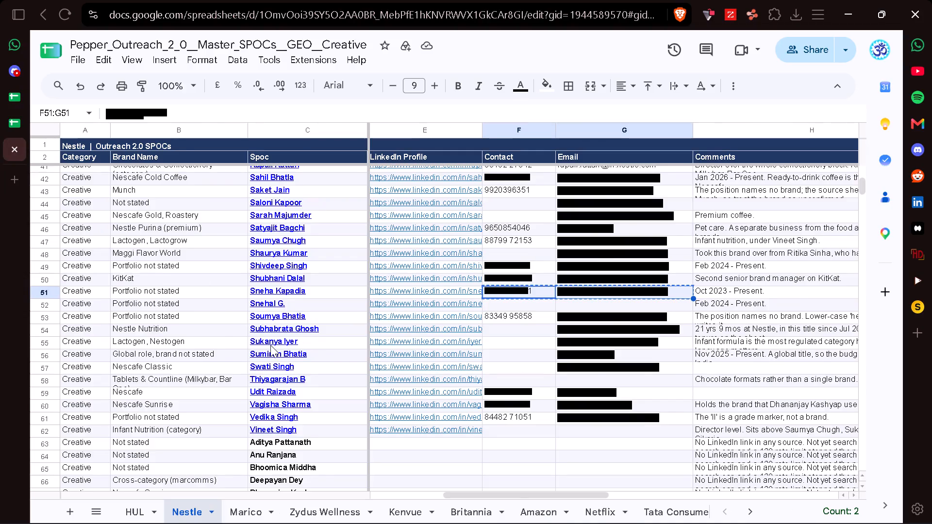
{"action": "scroll", "coordinate": [270, 345], "scroll_direction": "down", "scroll_amount": 1}
{"action": "left_click", "coordinate": [504, 318]}
{"action": "key", "text": "shift+Right"}
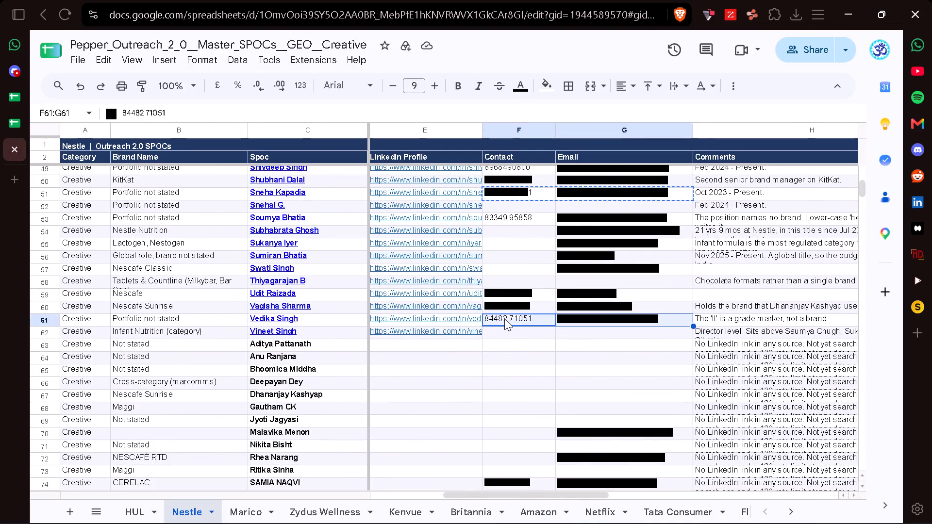
{"action": "key", "text": "ctrl+c"}
{"action": "left_click", "coordinate": [12, 119]}
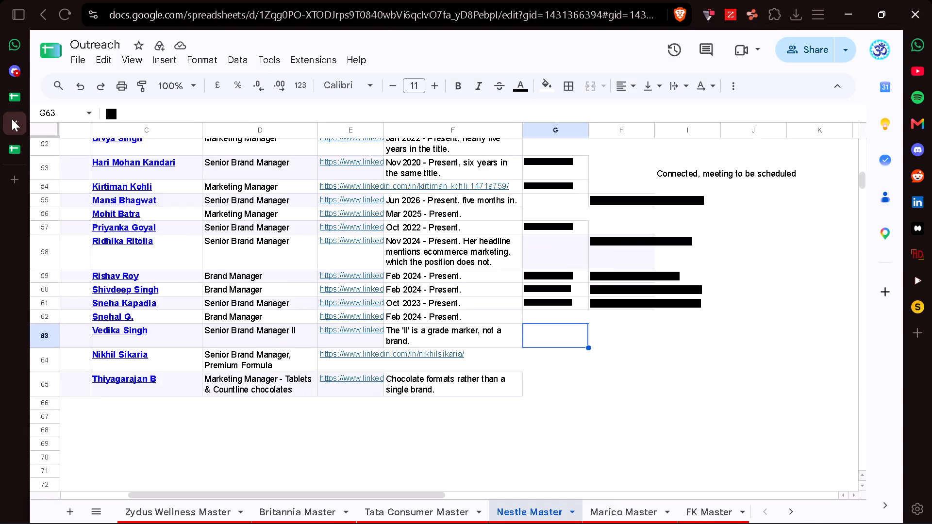
{"action": "key", "text": "ctrl+v"}
{"action": "key", "text": "Down"}
{"action": "scroll", "coordinate": [12, 119], "scroll_direction": "down", "scroll_amount": 1}
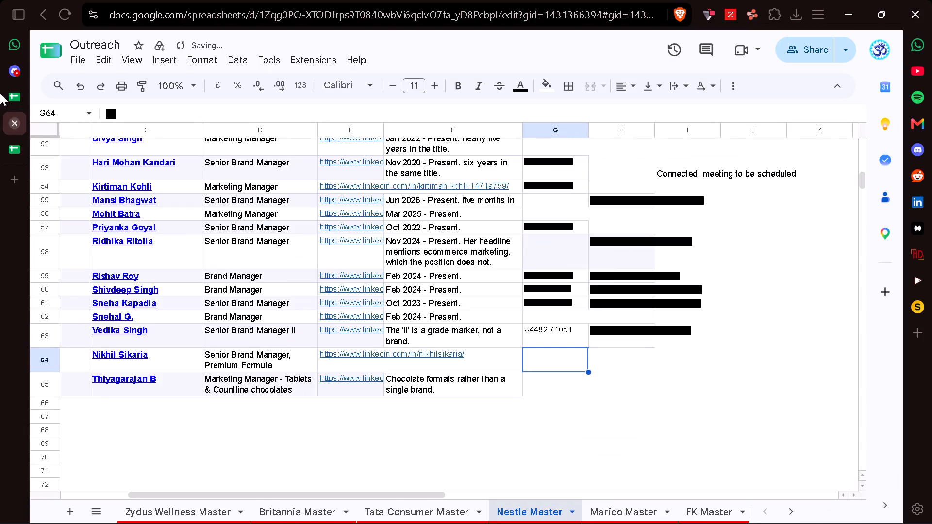
{"action": "left_click", "coordinate": [12, 140]}
{"action": "scroll", "coordinate": [277, 249], "scroll_direction": "up", "scroll_amount": 2}
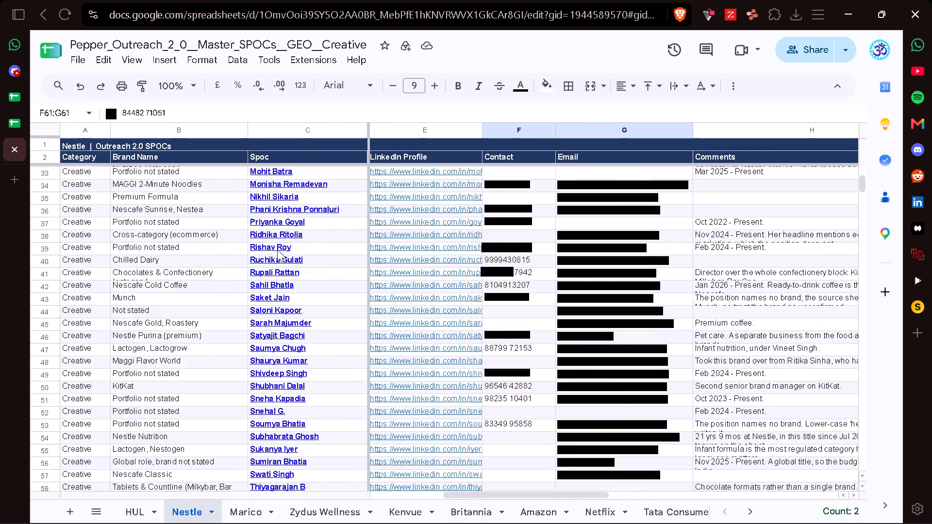
{"action": "scroll", "coordinate": [277, 249], "scroll_direction": "up", "scroll_amount": 2}
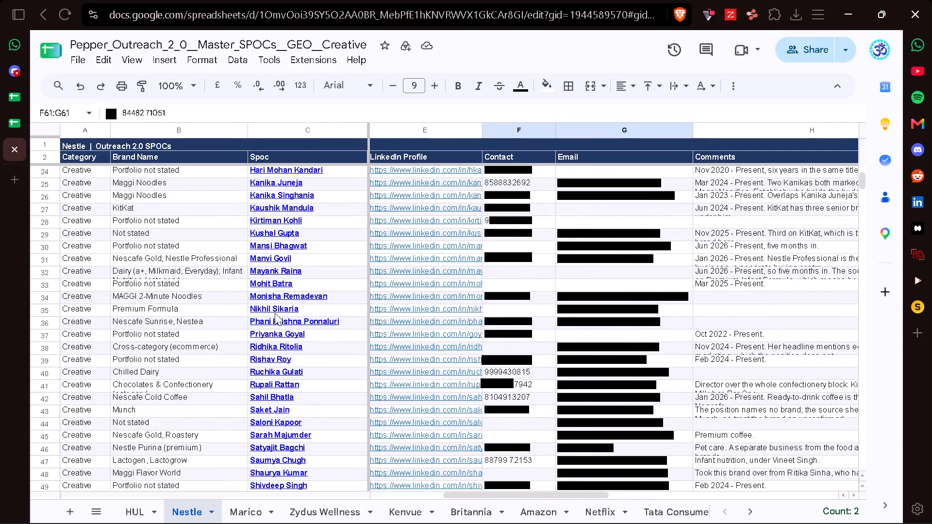
{"action": "left_click", "coordinate": [565, 311]}
{"action": "key", "text": "ctrl+c"}
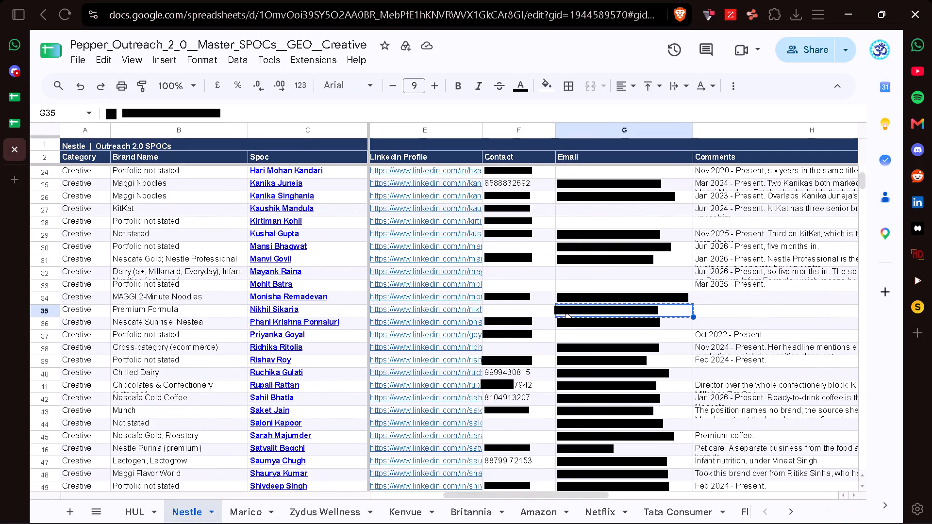
{"action": "left_click", "coordinate": [19, 125]}
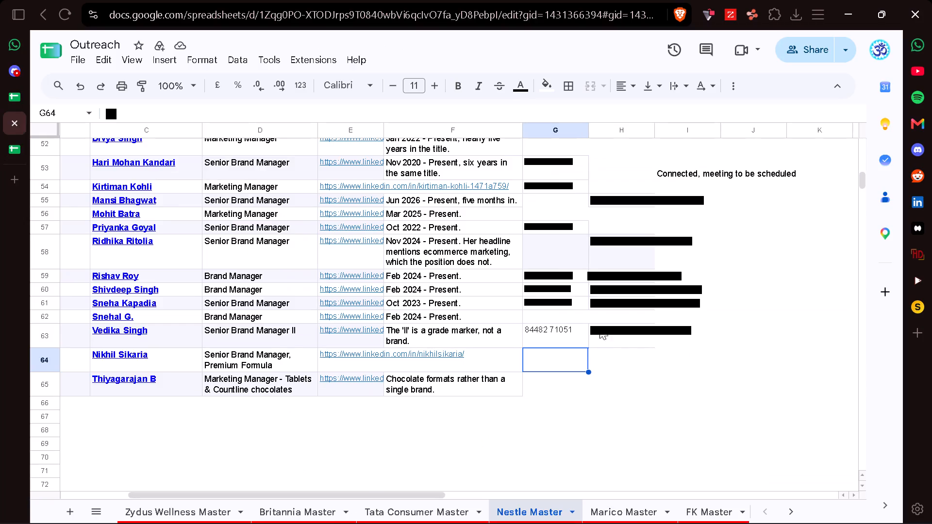
{"action": "left_click", "coordinate": [616, 353]}
{"action": "key", "text": "ctrl+v"}
{"action": "key", "text": "Down"}
{"action": "key", "text": "Left"}
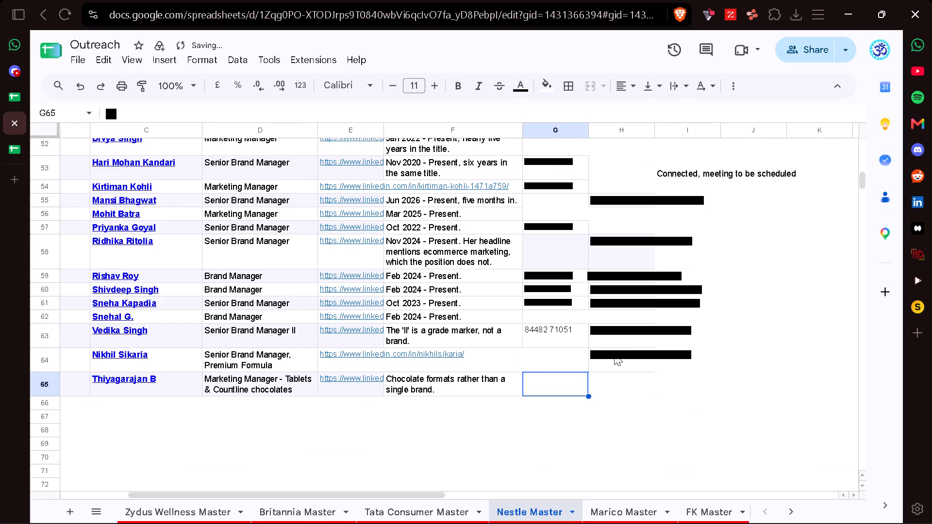
Check the Pepper_Outreach_2_0 Nestle sheet for contact details of the row 65 Marketing Manager for Tablets & Countline chocolates.
{"action": "left_click", "coordinate": [12, 156]}
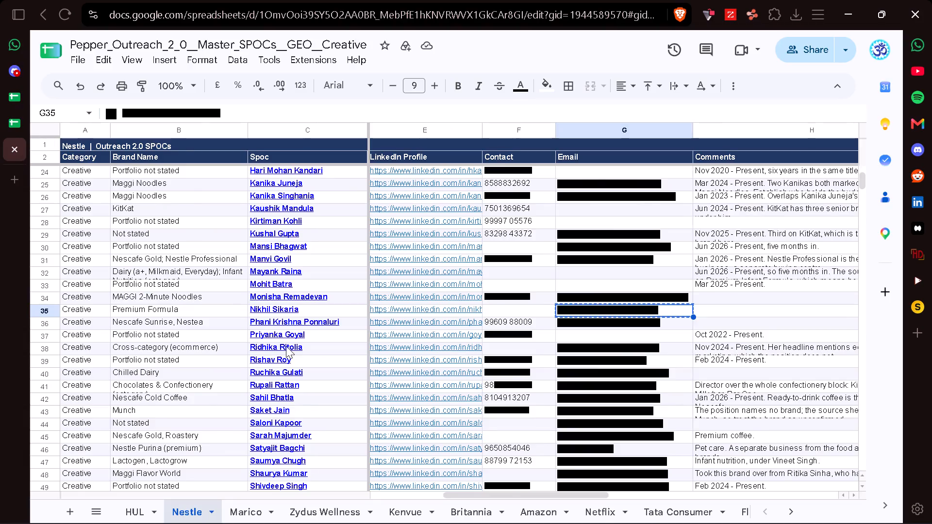
{"action": "scroll", "coordinate": [286, 346], "scroll_direction": "down", "scroll_amount": 3}
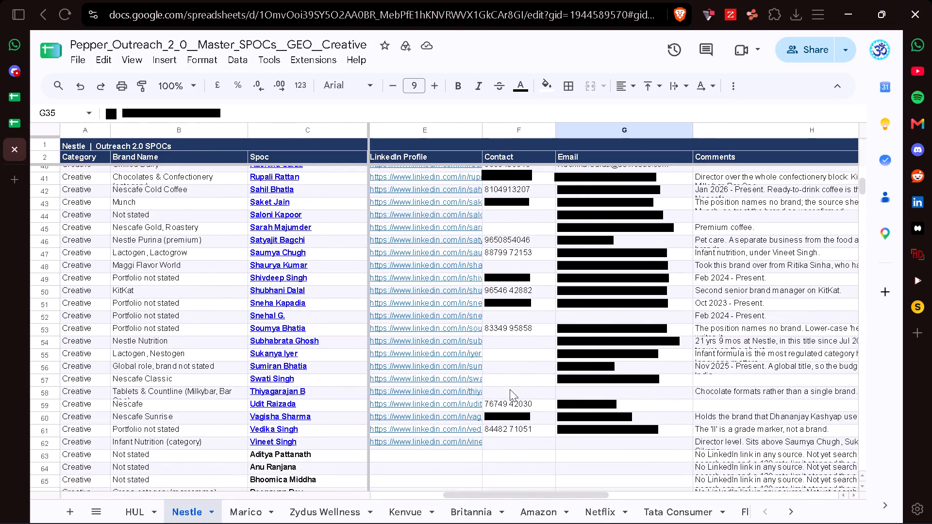
Format the Contact and Email range G9:H65 of the Outreach Nestle Master sheet in Calibri, size 11.
{"action": "left_click", "coordinate": [17, 131]}
{"action": "scroll", "coordinate": [484, 252], "scroll_direction": "up", "scroll_amount": 4}
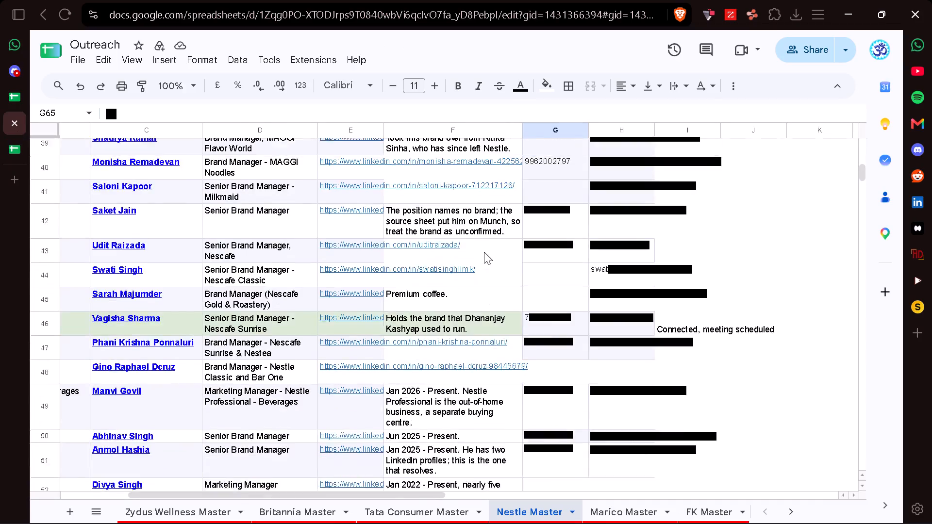
{"action": "scroll", "coordinate": [484, 252], "scroll_direction": "up", "scroll_amount": 5}
{"action": "left_click", "coordinate": [551, 303]}
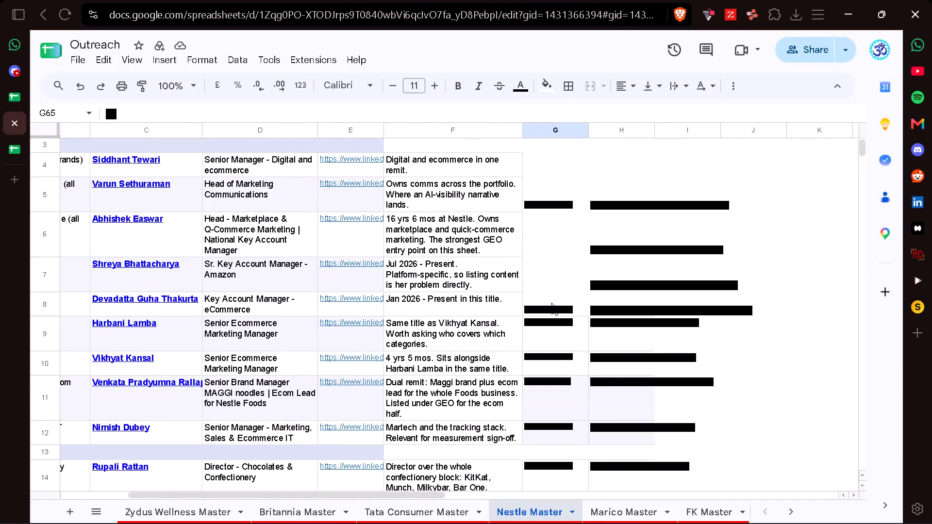
{"action": "left_click", "coordinate": [612, 303]}
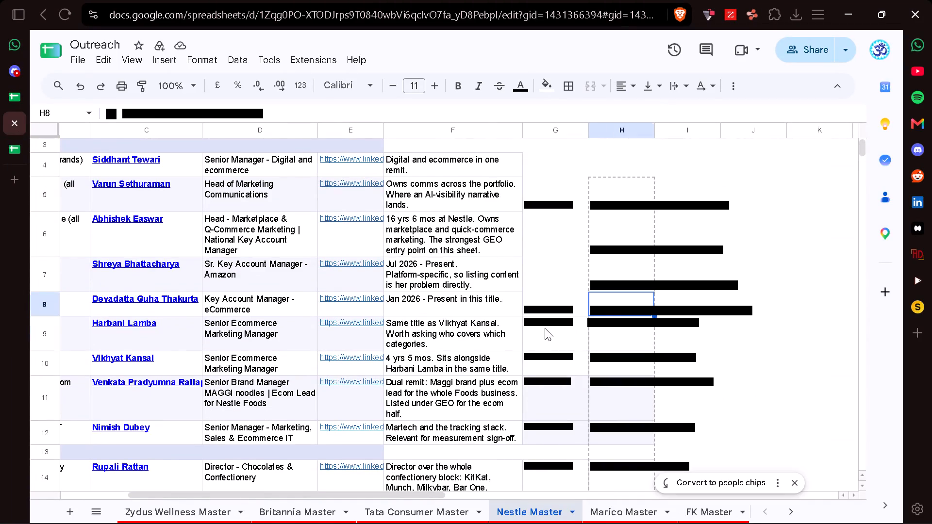
{"action": "left_click", "coordinate": [545, 328]}
{"action": "key", "text": "shift+Right"}
{"action": "key", "text": "ctrl+shift+Down"}
{"action": "key", "text": "ctrl+shift+Down"}
{"action": "key", "text": "ctrl+shift+Down"}
{"action": "key", "text": "ctrl+shift+Down"}
{"action": "key", "text": "ctrl+shift+Down"}
{"action": "key", "text": "ctrl+shift+Down"}
{"action": "key", "text": "ctrl+shift+Down"}
{"action": "key", "text": "ctrl+shift+Down"}
{"action": "key", "text": "ctrl+shift+Down"}
{"action": "key", "text": "ctrl+shift+Down"}
{"action": "key", "text": "ctrl+shift+Down"}
{"action": "key", "text": "ctrl+shift+Down"}
{"action": "key", "text": "ctrl+shift+Down"}
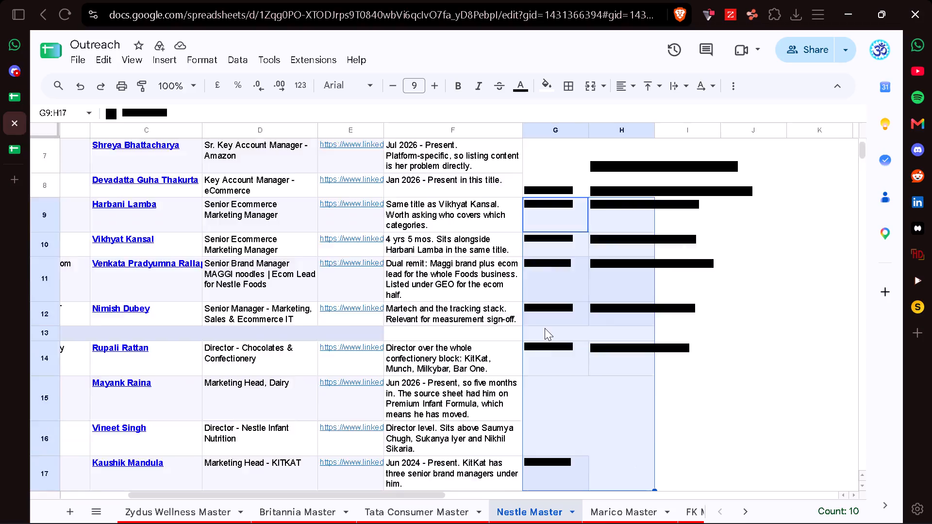
{"action": "key", "text": "ctrl+shift+Down"}
{"action": "key", "text": "ctrl+shift+Down"}
{"action": "key", "text": "ctrl+shift+Down"}
{"action": "key", "text": "ctrl+shift+Down"}
{"action": "key", "text": "ctrl+shift+Down"}
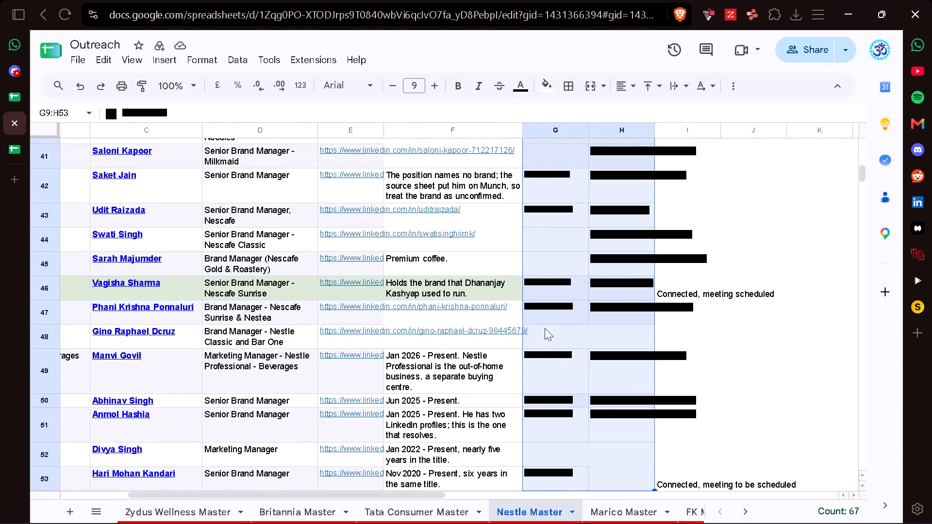
{"action": "key", "text": "ctrl+shift+Down"}
{"action": "key", "text": "ctrl+shift+Down"}
{"action": "key", "text": "ctrl+shift+Down"}
{"action": "key", "text": "ctrl+shift+Down"}
{"action": "key", "text": "ctrl+shift+Down"}
{"action": "key", "text": "ctrl+shift+Down"}
{"action": "key", "text": "ctrl+shift+Up"}
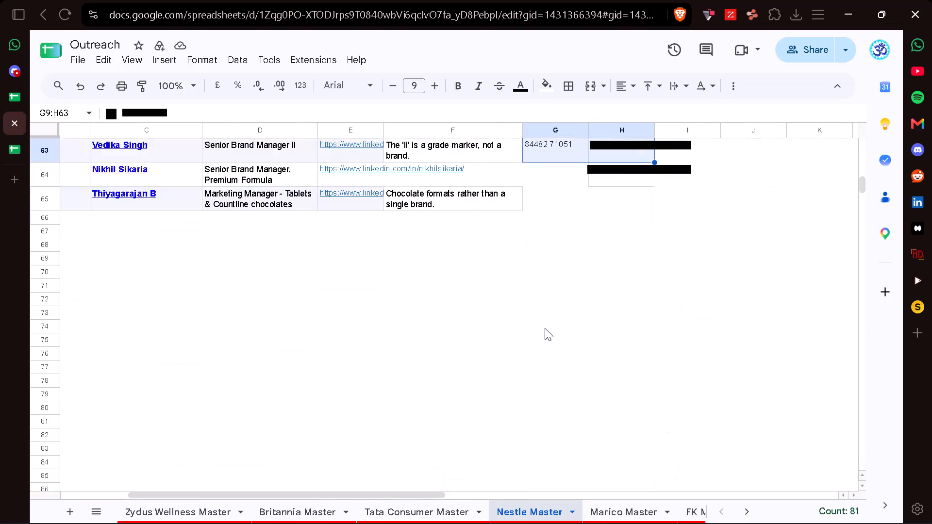
{"action": "key", "text": "shift+Down"}
{"action": "key", "text": "shift+Down"}
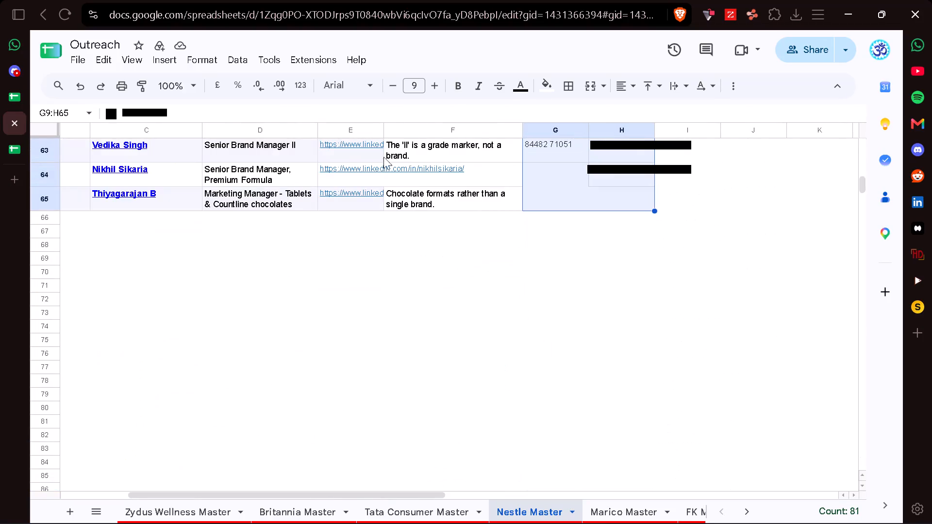
{"action": "double_click", "coordinate": [434, 85]}
{"action": "left_click", "coordinate": [374, 80]}
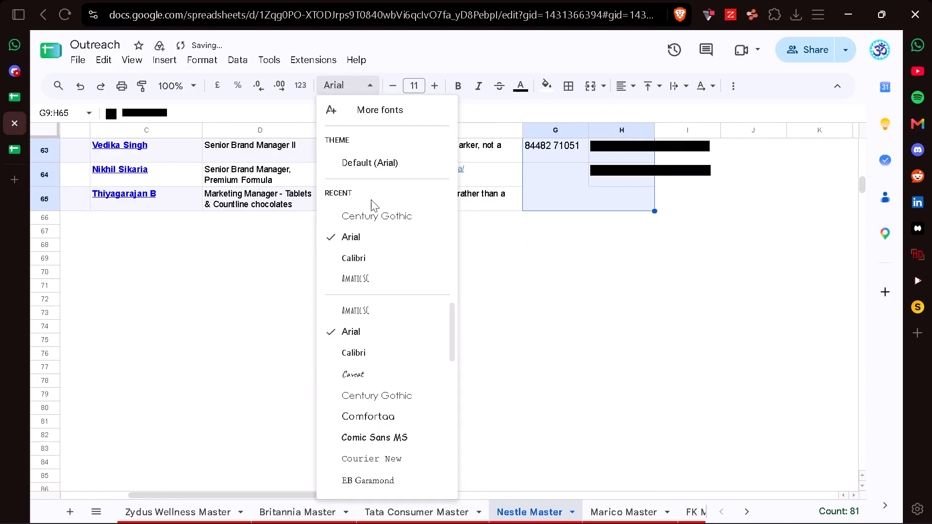
{"action": "left_click", "coordinate": [356, 254]}
{"action": "left_click", "coordinate": [553, 199]}
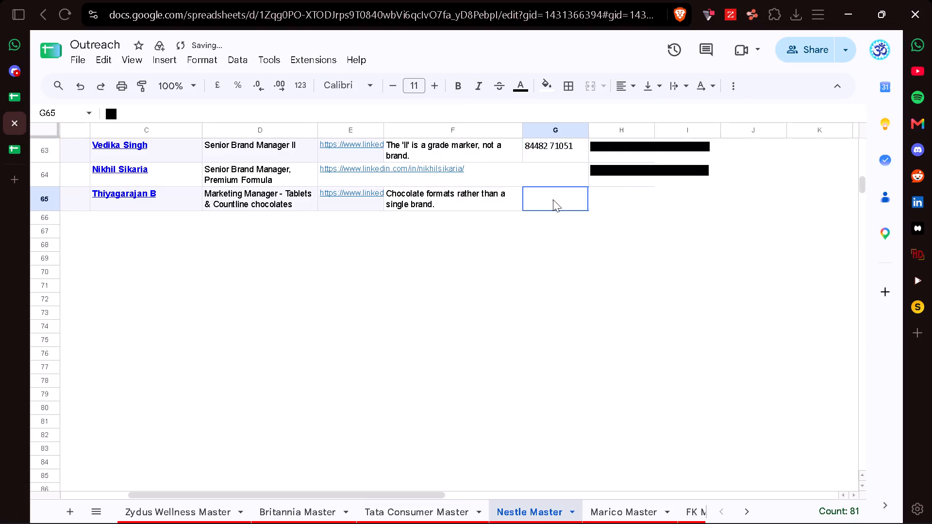
{"action": "scroll", "coordinate": [553, 199], "scroll_direction": "up", "scroll_amount": 10}
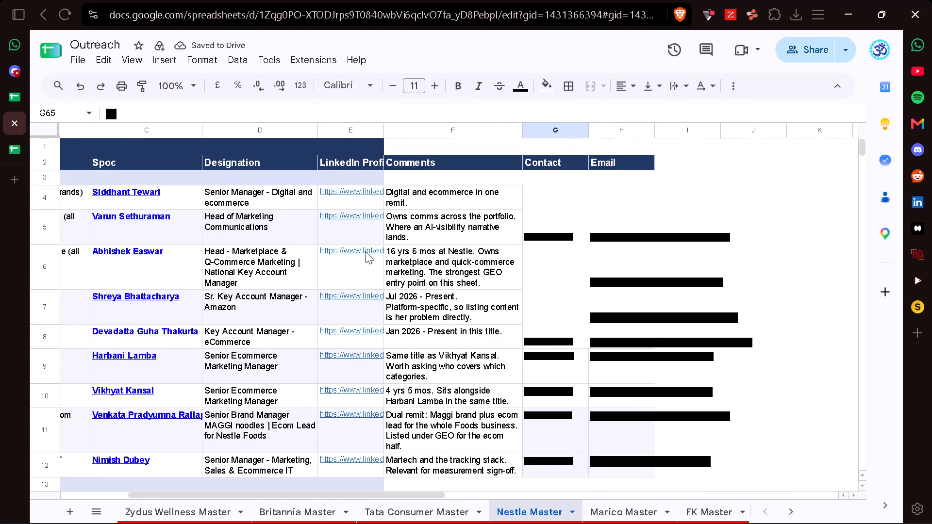
Examine the Marico sheet of Pepper_Outreach_2_0 for the Spoc, Designation, Contact, Email and Comments details it holds.
{"action": "left_click", "coordinate": [19, 154]}
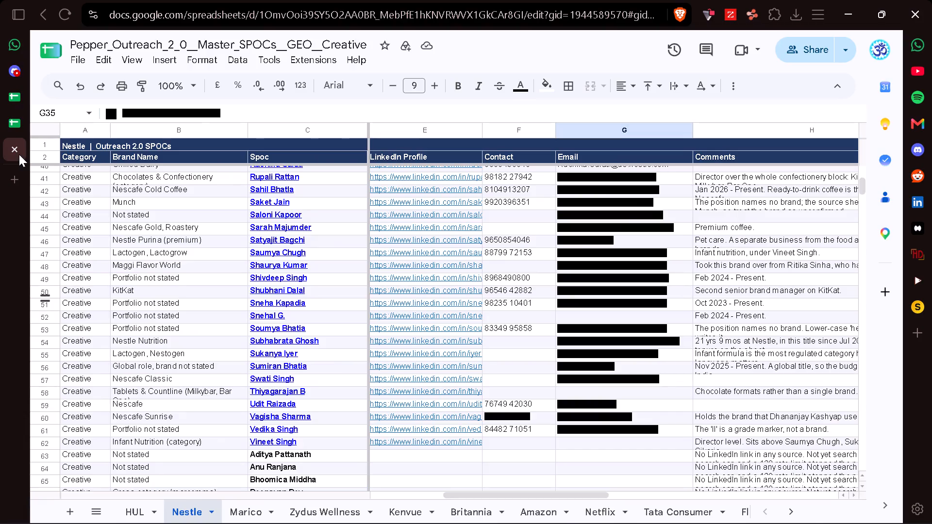
{"action": "left_click", "coordinate": [243, 509]}
{"action": "scroll", "coordinate": [539, 286], "scroll_direction": "left", "scroll_amount": 3}
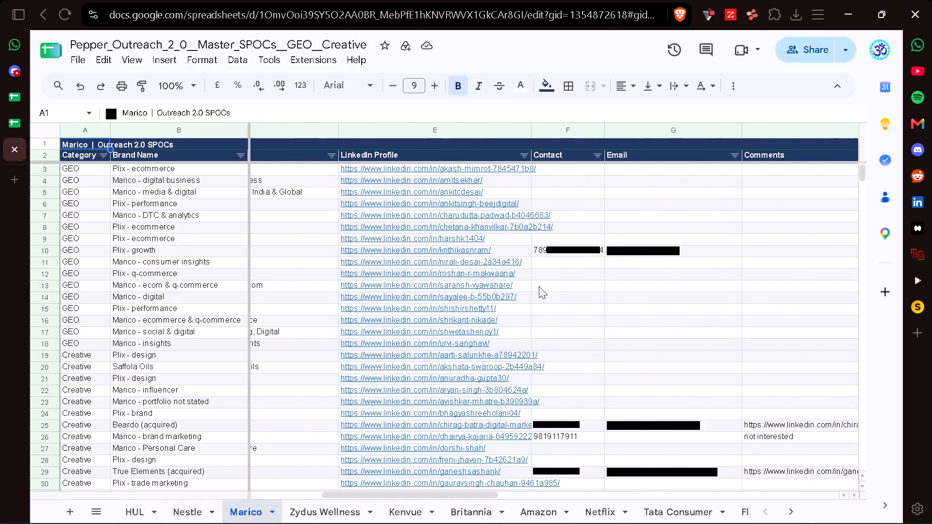
{"action": "scroll", "coordinate": [539, 286], "scroll_direction": "down", "scroll_amount": 7}
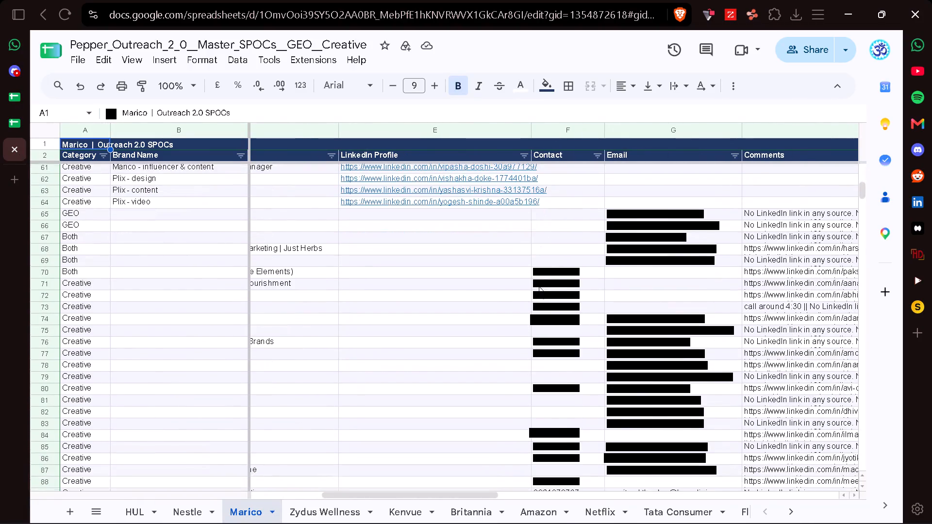
{"action": "scroll", "coordinate": [539, 286], "scroll_direction": "down", "scroll_amount": 2}
{"action": "scroll", "coordinate": [539, 286], "scroll_direction": "up", "scroll_amount": 1}
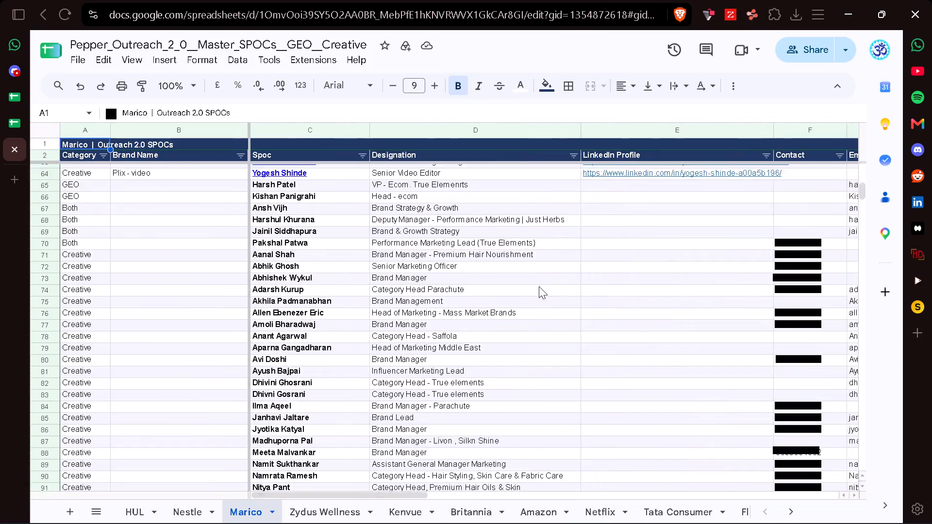
{"action": "scroll", "coordinate": [539, 286], "scroll_direction": "up", "scroll_amount": 1}
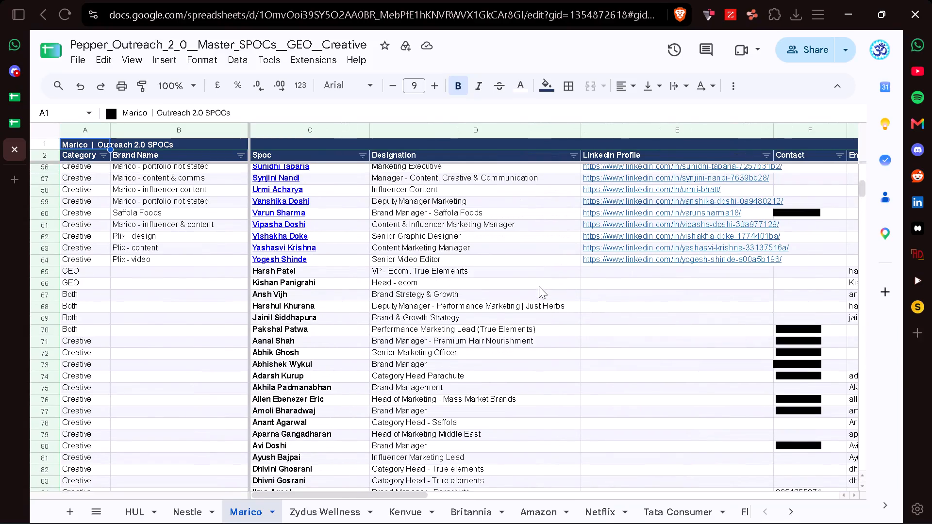
{"action": "scroll", "coordinate": [539, 286], "scroll_direction": "left", "scroll_amount": 5}
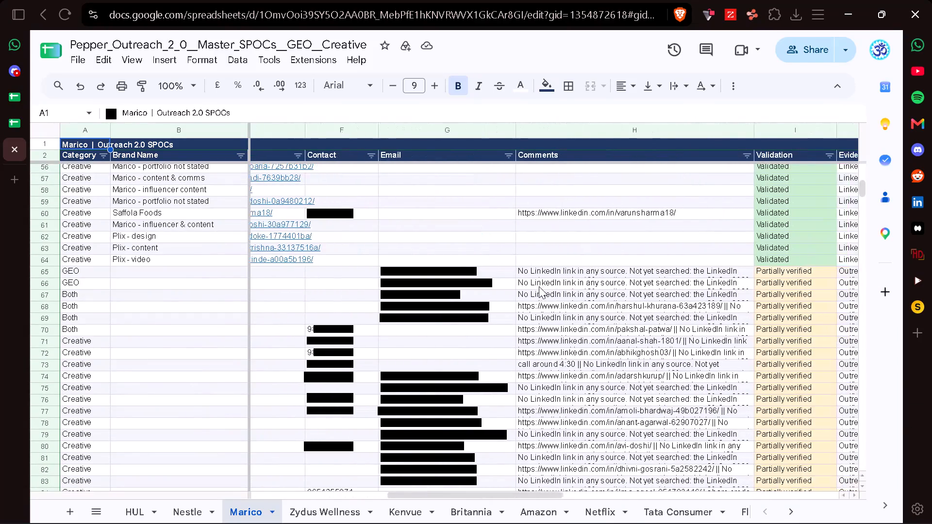
{"action": "scroll", "coordinate": [539, 286], "scroll_direction": "left", "scroll_amount": 1}
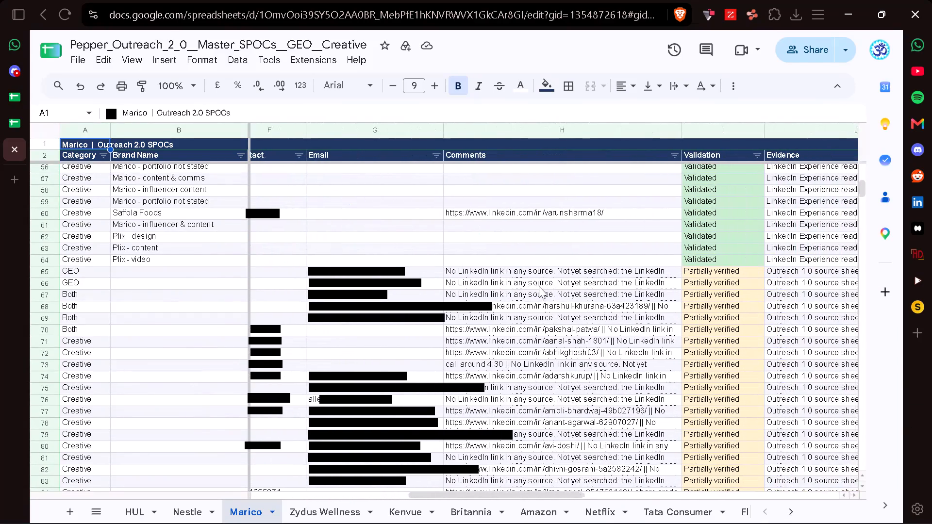
{"action": "scroll", "coordinate": [539, 286], "scroll_direction": "up", "scroll_amount": 8}
{"action": "scroll", "coordinate": [539, 286], "scroll_direction": "right", "scroll_amount": 4}
{"action": "scroll", "coordinate": [539, 286], "scroll_direction": "down", "scroll_amount": 2}
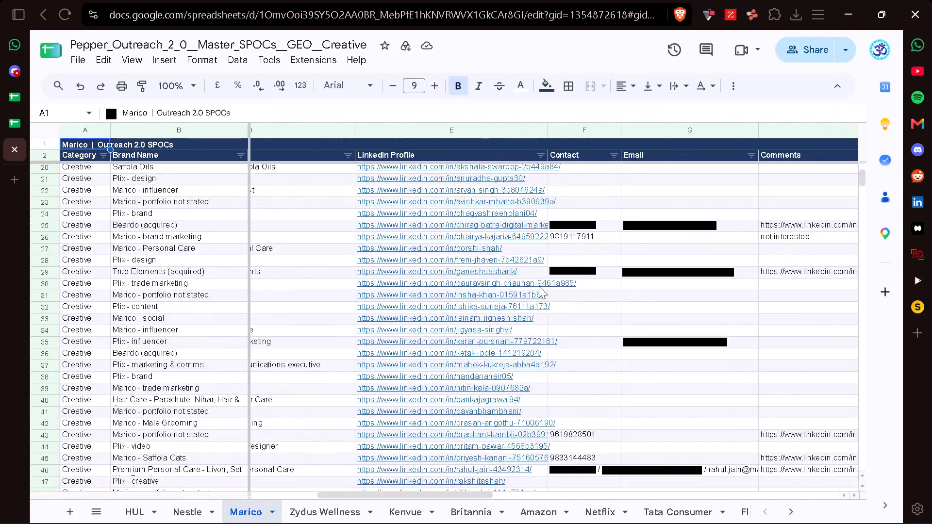
{"action": "scroll", "coordinate": [539, 286], "scroll_direction": "down", "scroll_amount": 7}
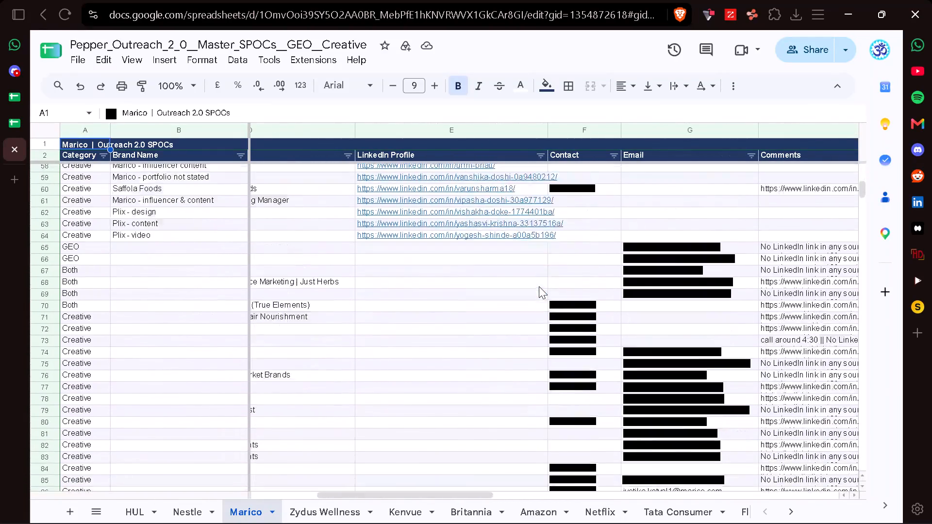
{"action": "scroll", "coordinate": [539, 286], "scroll_direction": "down", "scroll_amount": 1}
{"action": "scroll", "coordinate": [483, 288], "scroll_direction": "up", "scroll_amount": 1}
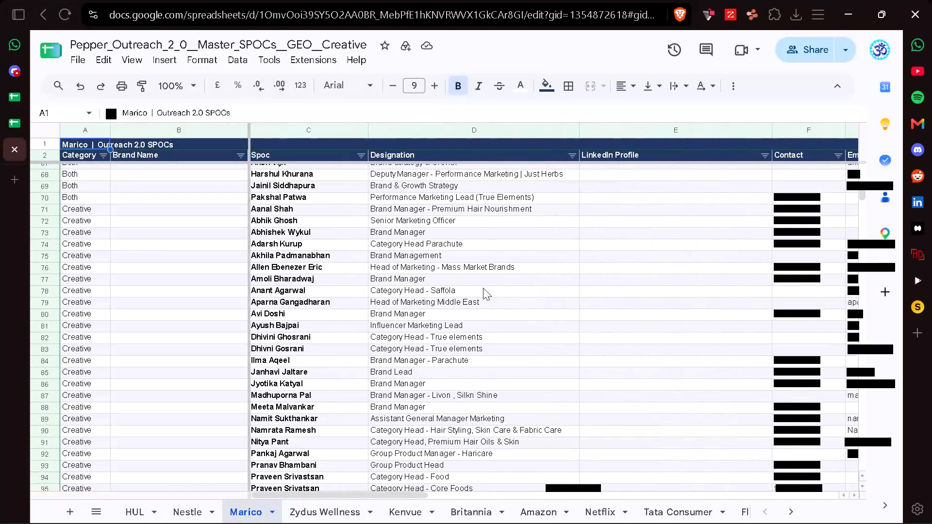
{"action": "scroll", "coordinate": [483, 288], "scroll_direction": "up", "scroll_amount": 1}
{"action": "scroll", "coordinate": [483, 288], "scroll_direction": "left", "scroll_amount": 1}
{"action": "scroll", "coordinate": [483, 288], "scroll_direction": "up", "scroll_amount": 1}
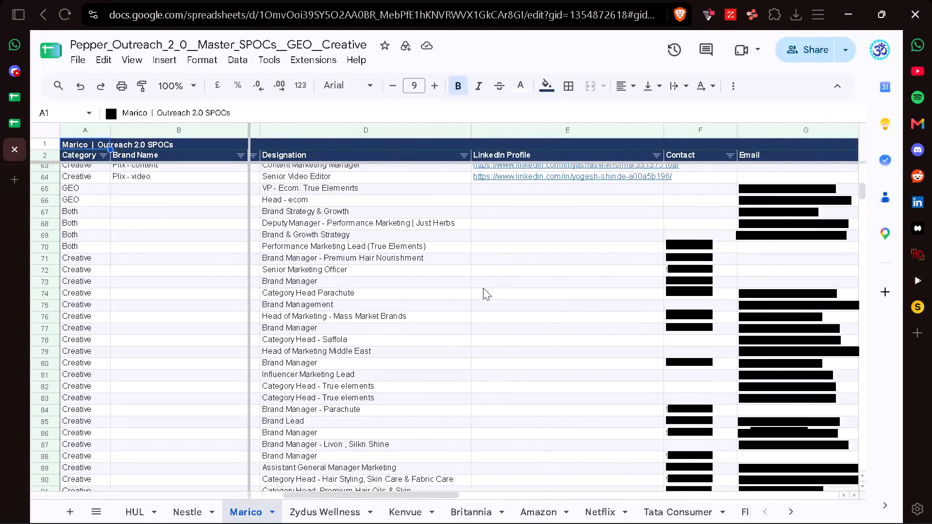
{"action": "scroll", "coordinate": [483, 288], "scroll_direction": "up", "scroll_amount": 1}
{"action": "scroll", "coordinate": [483, 288], "scroll_direction": "right", "scroll_amount": 3}
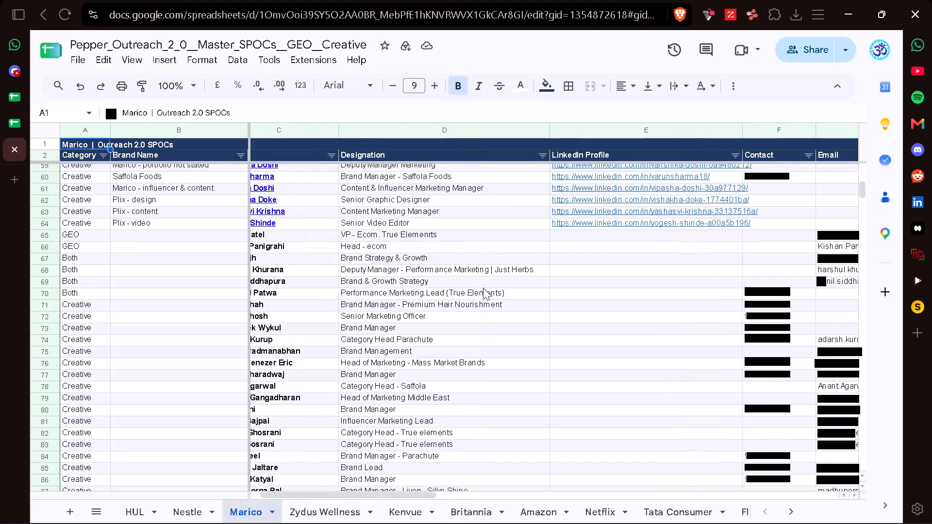
Examine the Contact and Email columns of the Pepper_Outreach_2_0 Marico sheet through row 115 and the Outreach Nestle Master sheet.
{"action": "scroll", "coordinate": [483, 288], "scroll_direction": "down", "scroll_amount": 1}
{"action": "scroll", "coordinate": [483, 288], "scroll_direction": "left", "scroll_amount": 2}
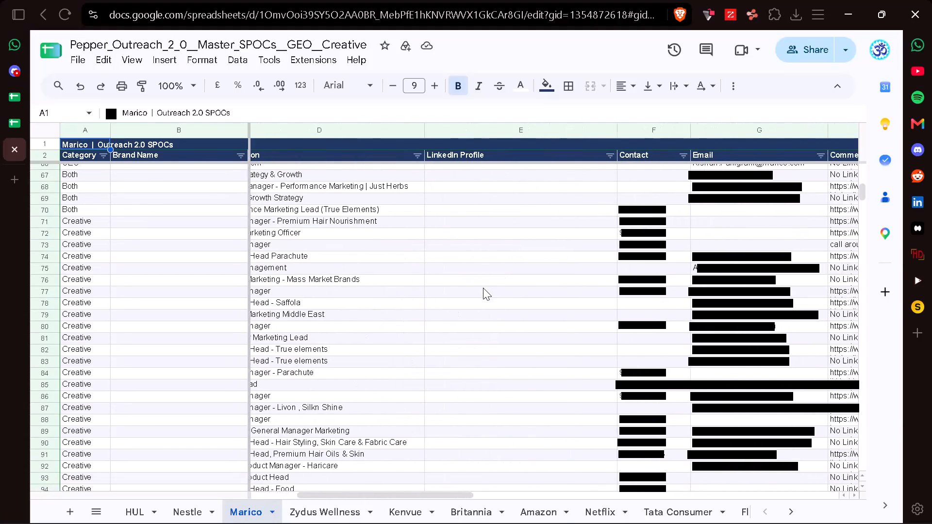
{"action": "scroll", "coordinate": [483, 288], "scroll_direction": "left", "scroll_amount": 1}
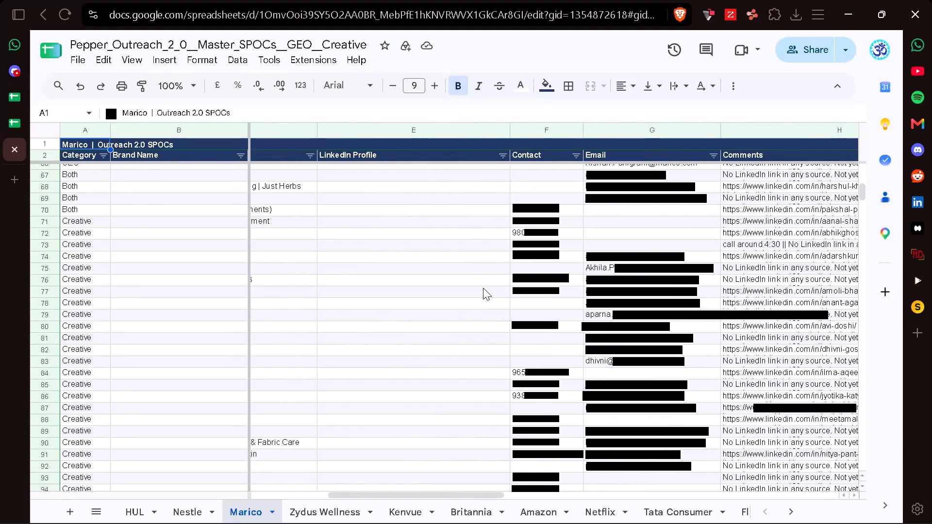
{"action": "scroll", "coordinate": [483, 288], "scroll_direction": "down", "scroll_amount": 4}
{"action": "scroll", "coordinate": [478, 293], "scroll_direction": "right", "scroll_amount": 1}
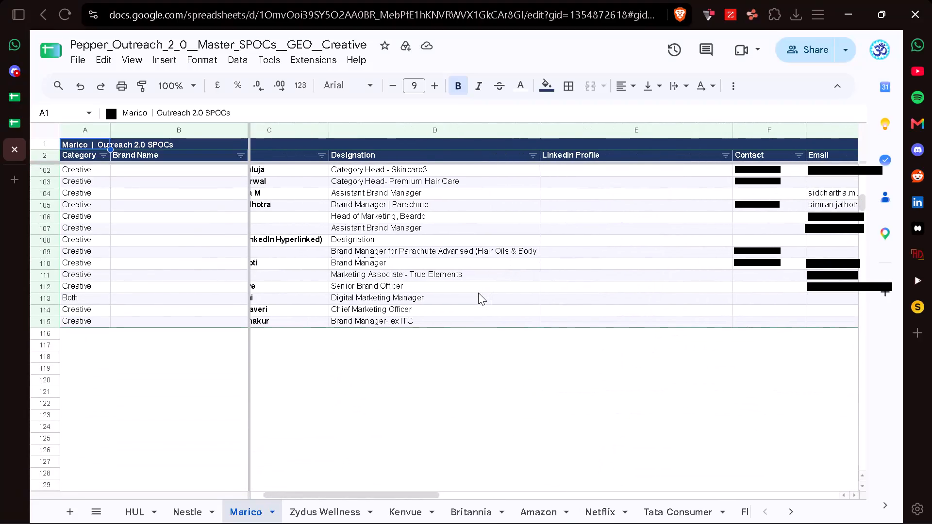
{"action": "left_click", "coordinate": [18, 127]}
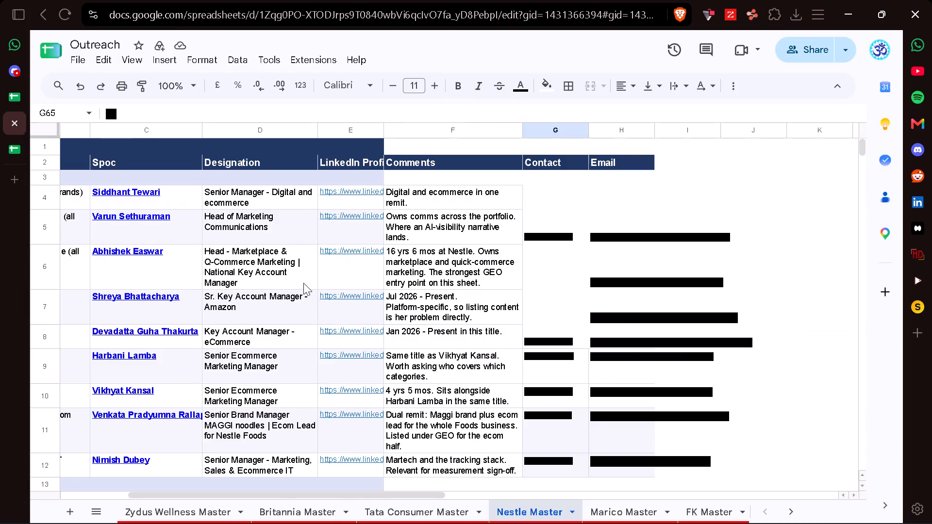
{"action": "scroll", "coordinate": [303, 283], "scroll_direction": "right", "scroll_amount": 2}
{"action": "scroll", "coordinate": [303, 283], "scroll_direction": "up", "scroll_amount": 3}
{"action": "scroll", "coordinate": [303, 283], "scroll_direction": "right", "scroll_amount": 2}
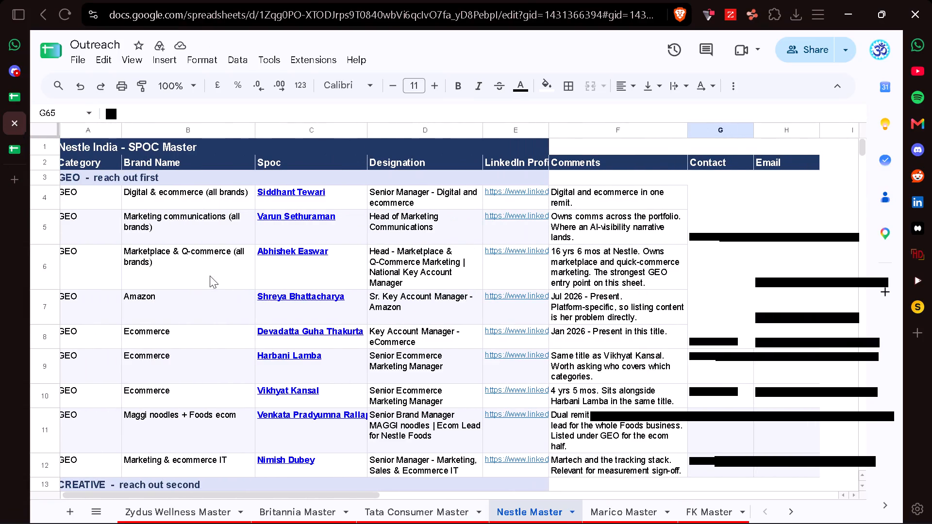
Search the browsing history for India in a new tab and open the India - Account Research Directory Drive folder.
{"action": "left_click", "coordinate": [16, 186]}
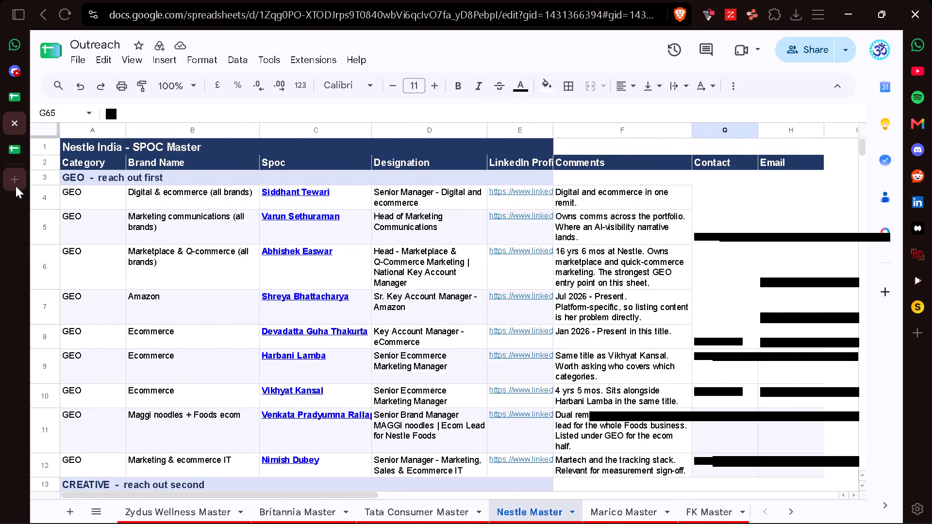
{"action": "key", "text": "ctrl+h"}
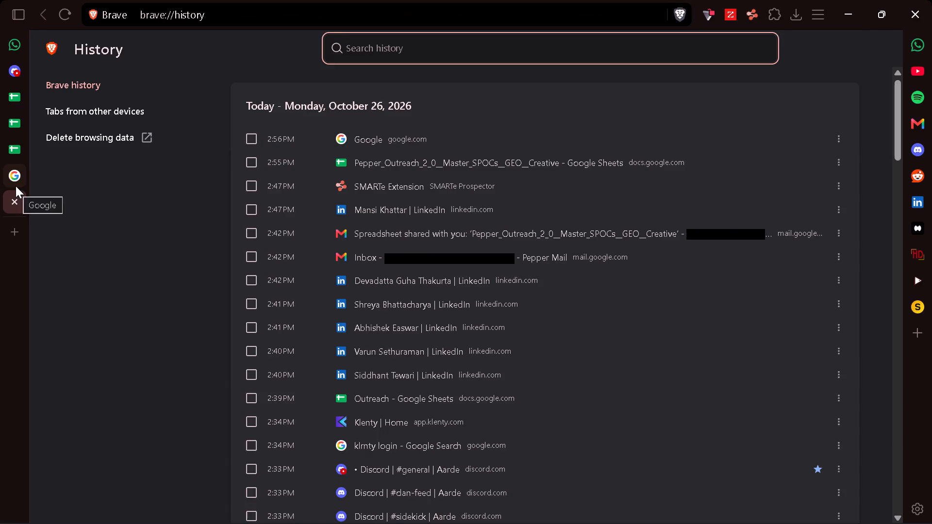
{"action": "type", "text": "Indis"}
{"action": "key", "text": "BackSpace"}
{"action": "key", "text": "a"}
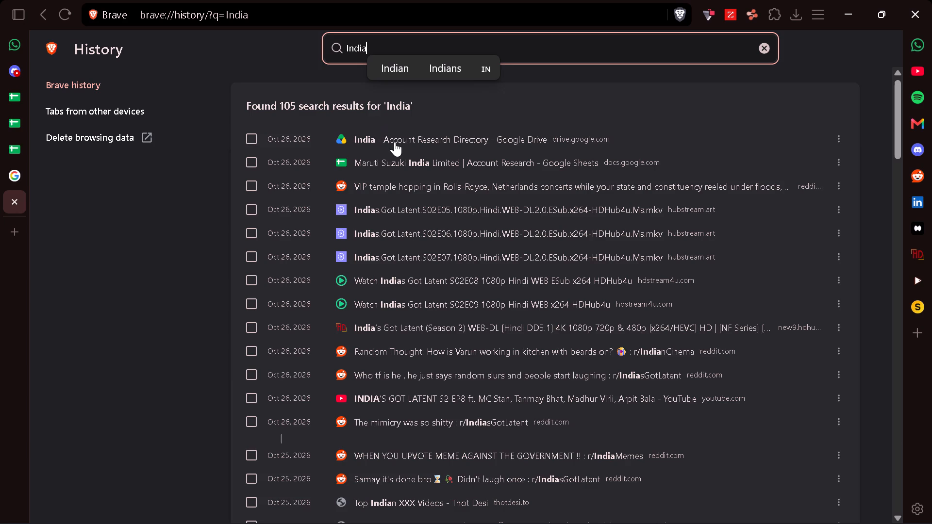
{"action": "left_click", "coordinate": [395, 142]}
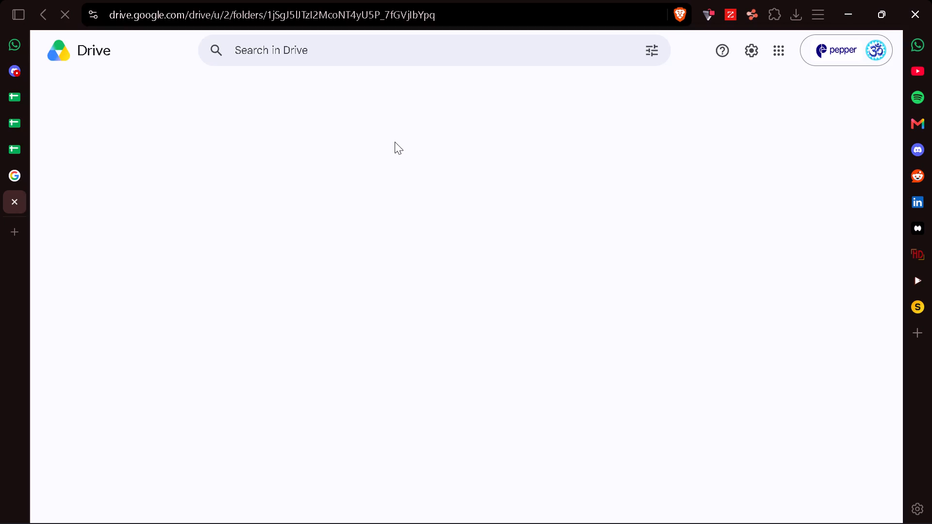
Search Drive for nestle and open the Nestle | Account Research spreadsheet dated 23 Oct.
{"action": "left_click", "coordinate": [342, 52]}
{"action": "type", "text": "nestl"}
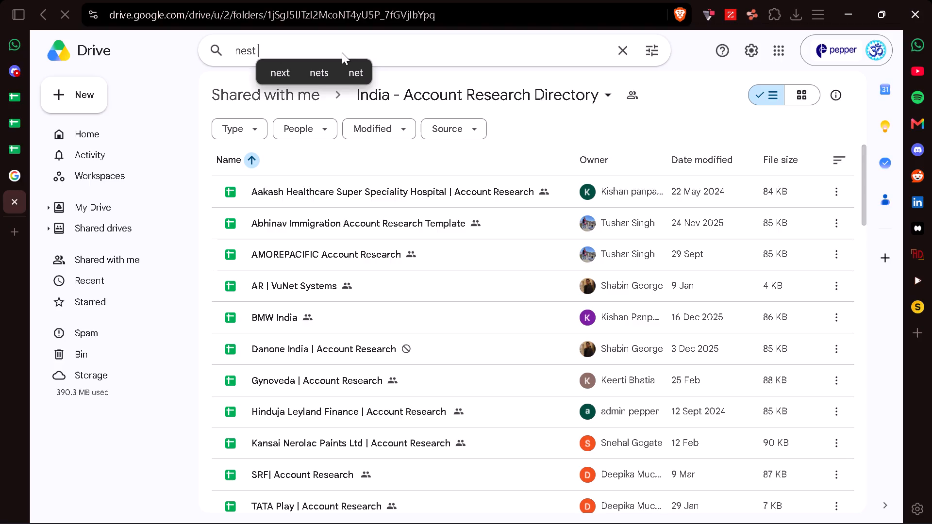
{"action": "key", "text": "e"}
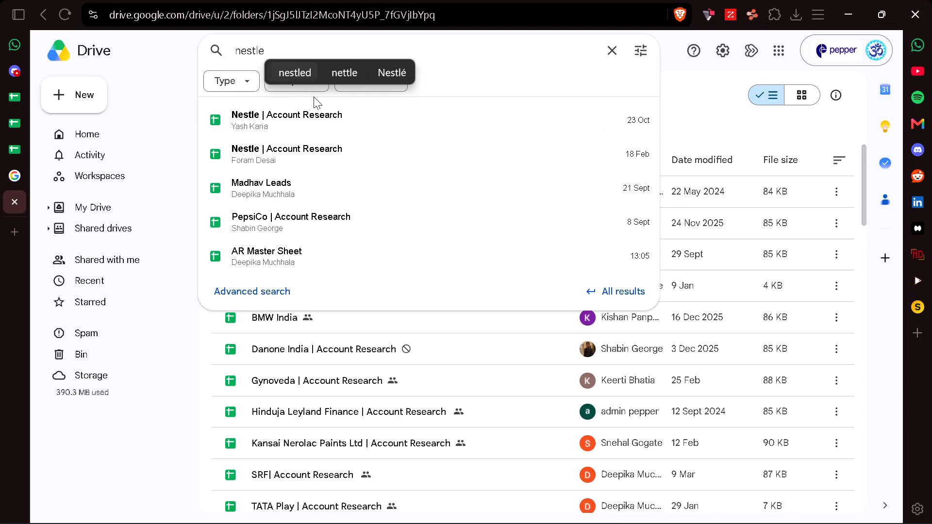
{"action": "left_click", "coordinate": [313, 128]}
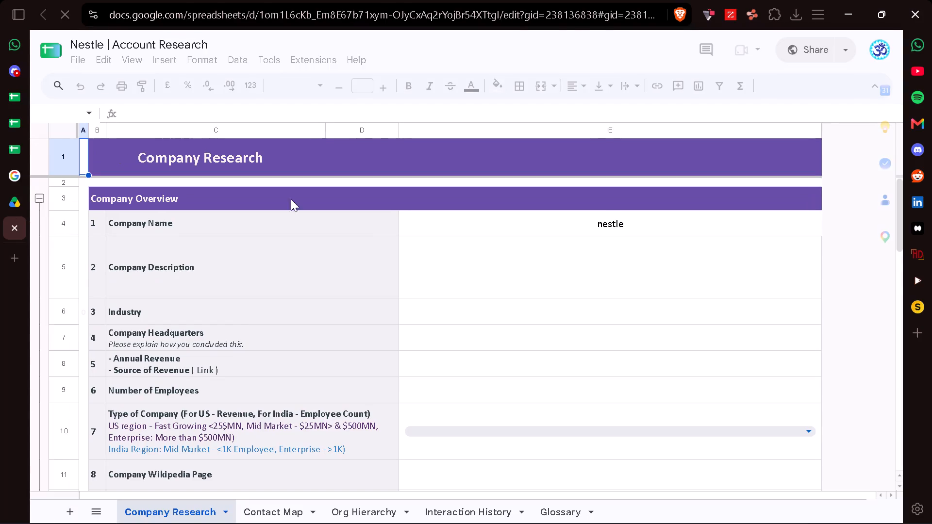
Examine the names, titles, emails and phones in the Contact Map sheet of Nestle | Account Research.
{"action": "left_click", "coordinate": [275, 522]}
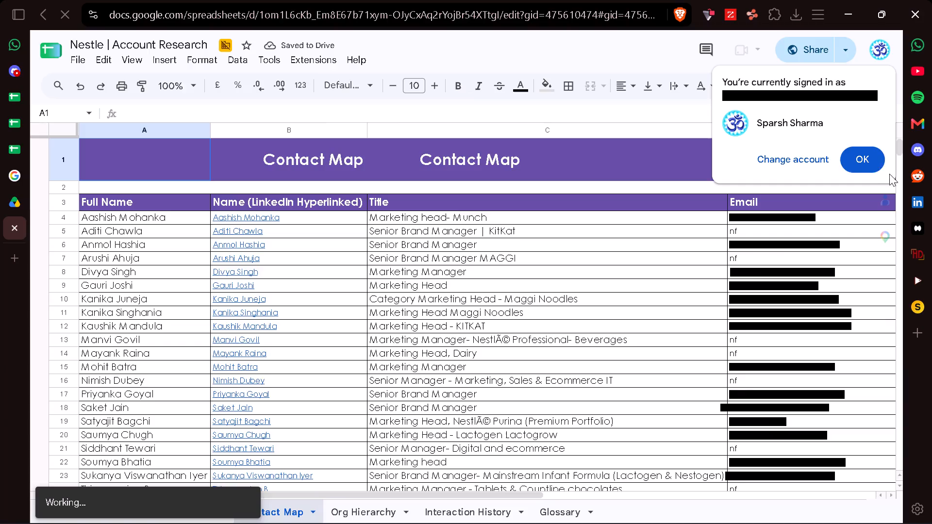
{"action": "left_click", "coordinate": [869, 160]}
{"action": "scroll", "coordinate": [560, 284], "scroll_direction": "down", "scroll_amount": 3}
{"action": "scroll", "coordinate": [560, 284], "scroll_direction": "up", "scroll_amount": 1}
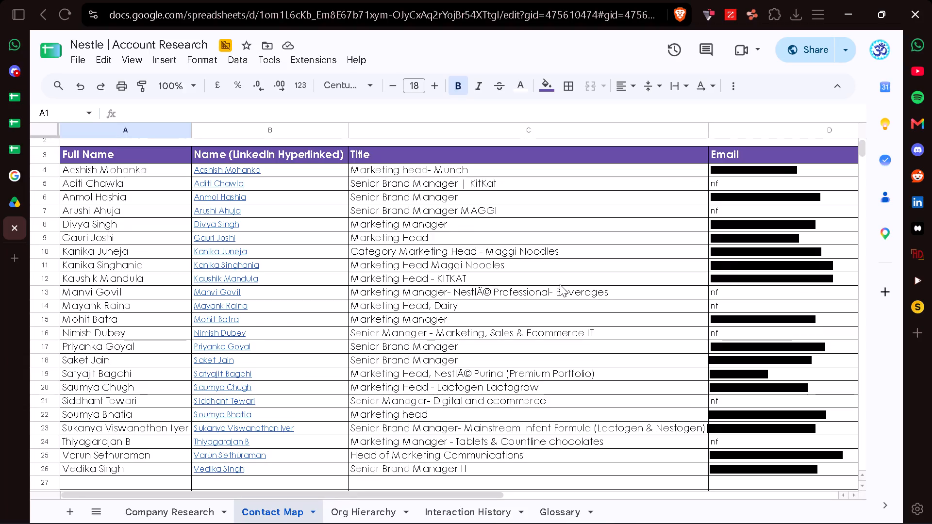
{"action": "scroll", "coordinate": [560, 284], "scroll_direction": "up", "scroll_amount": 1}
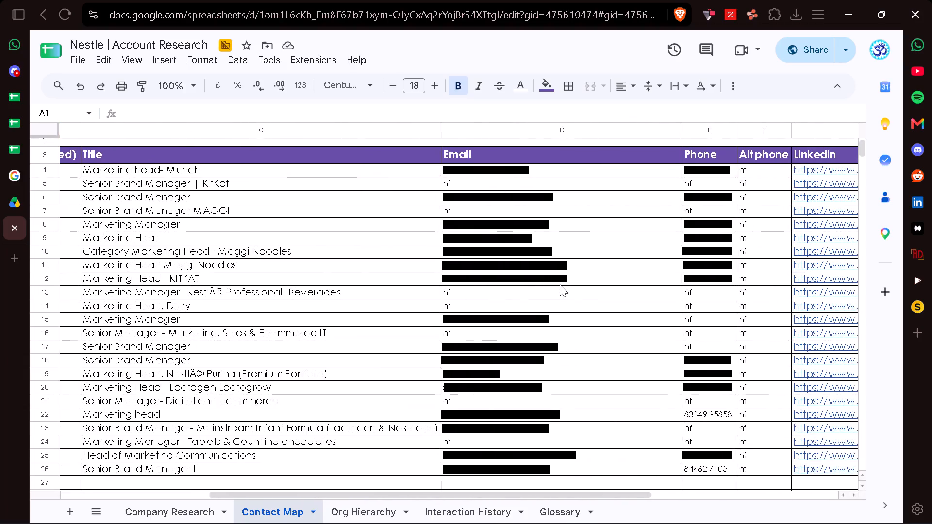
{"action": "scroll", "coordinate": [560, 284], "scroll_direction": "up", "scroll_amount": 1}
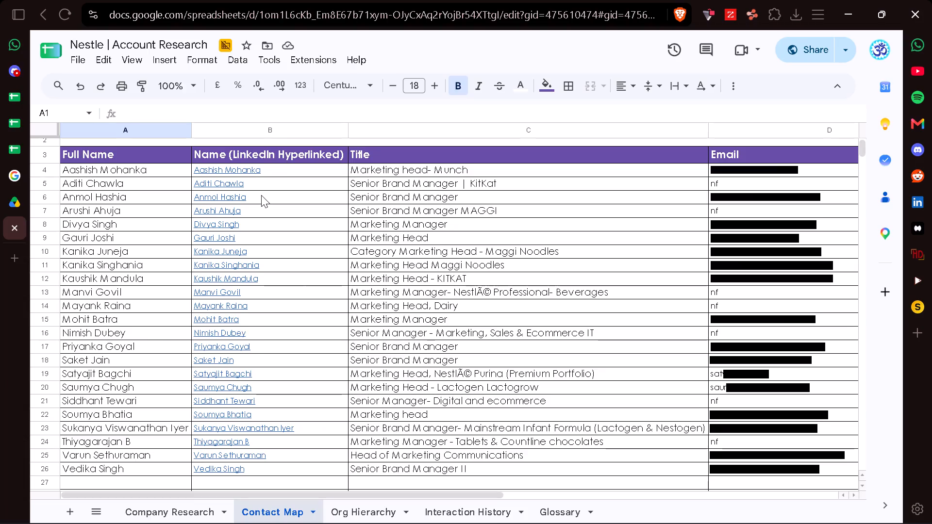
Close the Drive and Google tabs, leaving Nestle | Account Research in its own window side by side with Pepper_Outreach_2_0.
{"action": "left_click", "coordinate": [14, 206]}
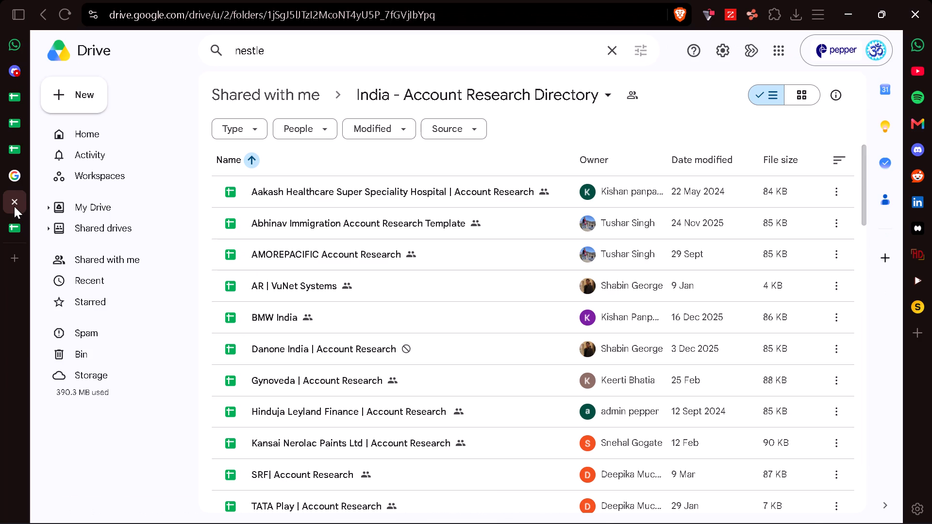
{"action": "left_click", "coordinate": [14, 204]}
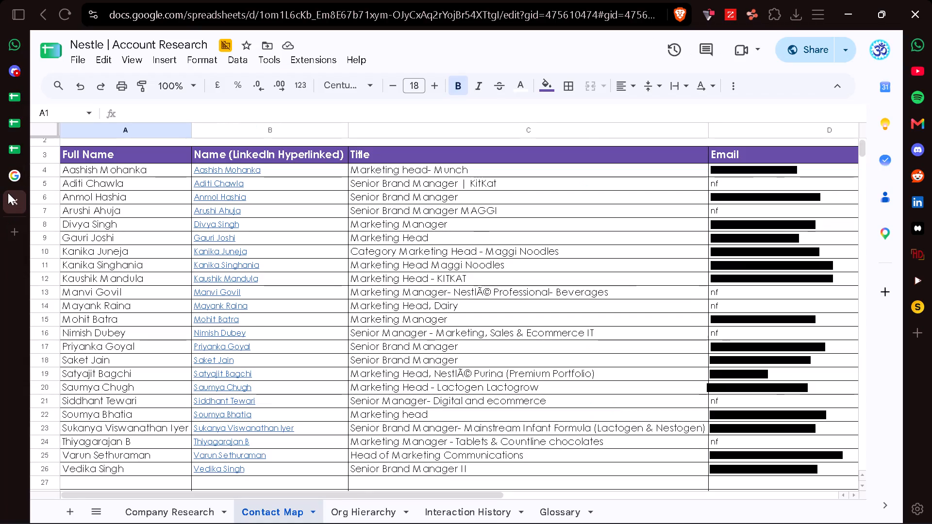
{"action": "double_click", "coordinate": [15, 178]}
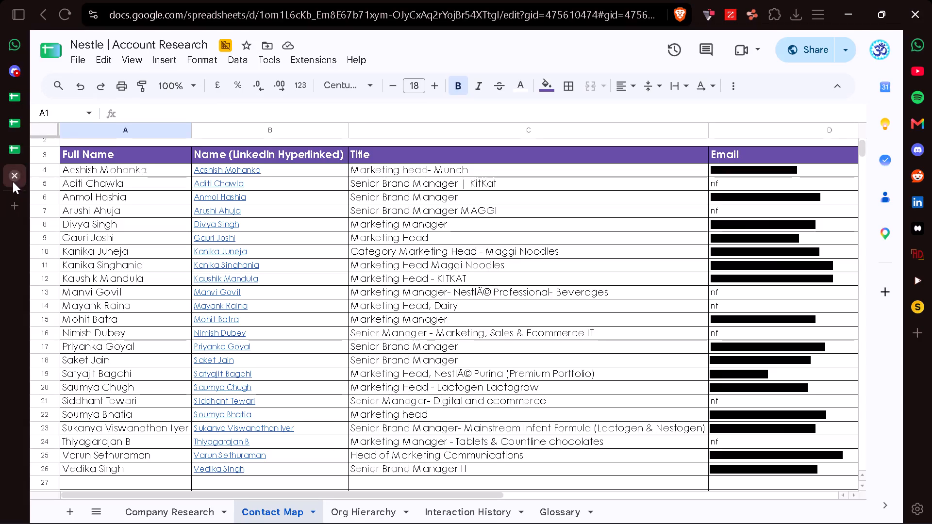
{"action": "left_click_drag", "start_coordinate": [6, 180], "coordinate": [375, 197]}
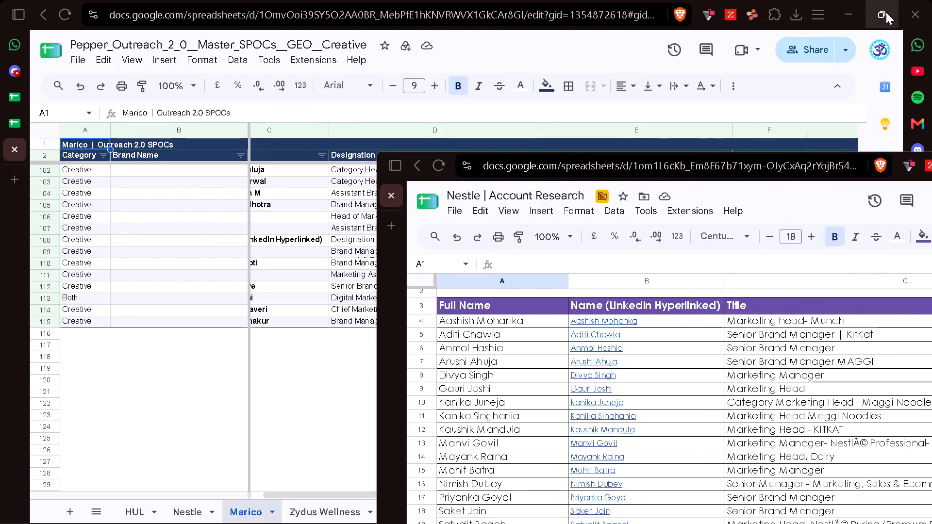
{"action": "left_click", "coordinate": [792, 61]}
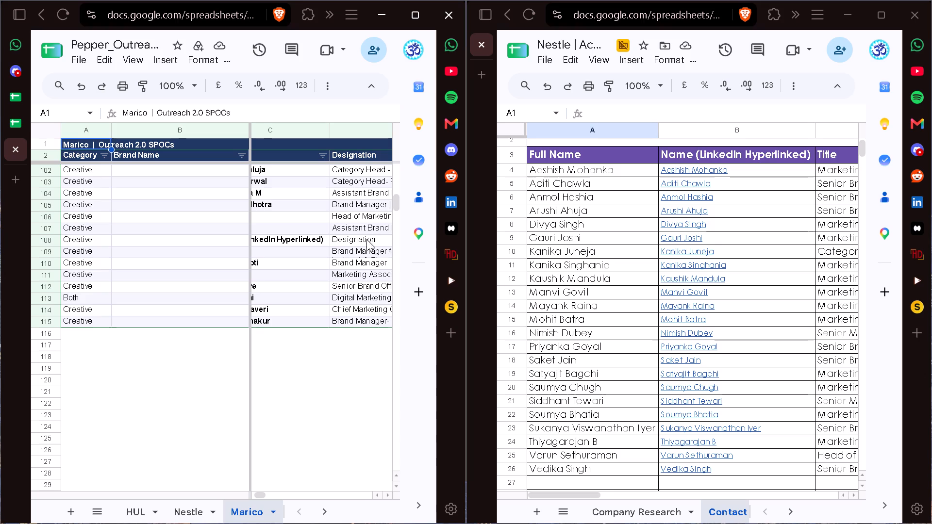
Compare the Spoc rows of the Pepper_Outreach_2_0 Marico sheet with the names in the Nestle Contact Map.
{"action": "scroll", "coordinate": [319, 241], "scroll_direction": "up", "scroll_amount": 2}
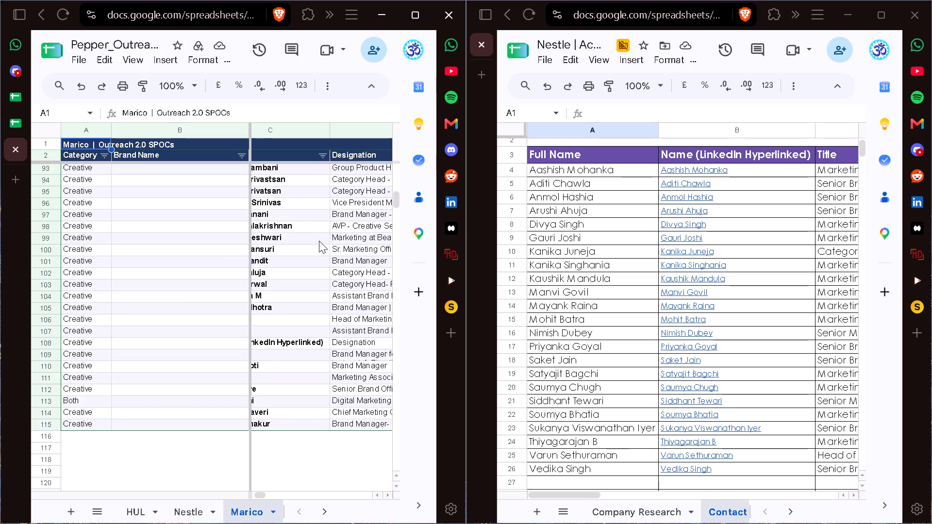
{"action": "scroll", "coordinate": [319, 241], "scroll_direction": "up", "scroll_amount": 5}
{"action": "scroll", "coordinate": [319, 241], "scroll_direction": "right", "scroll_amount": 1}
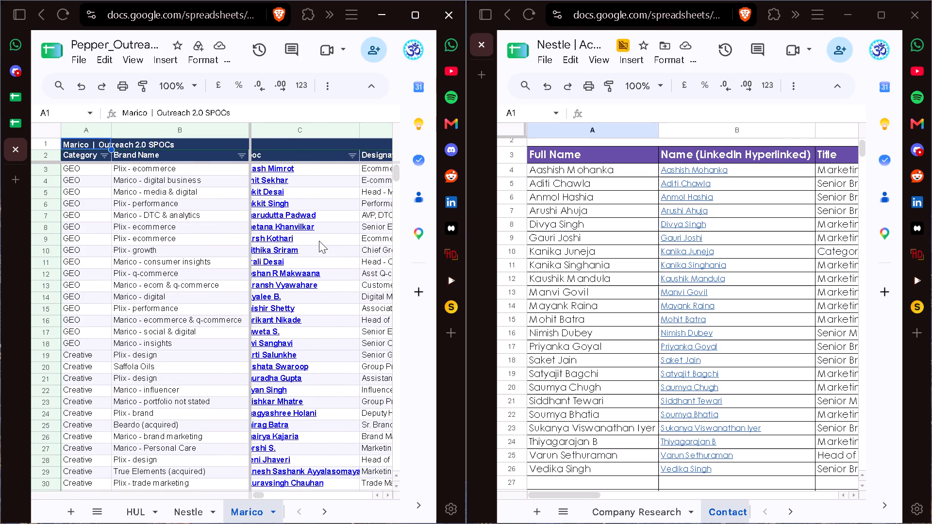
{"action": "scroll", "coordinate": [319, 241], "scroll_direction": "right", "scroll_amount": 1}
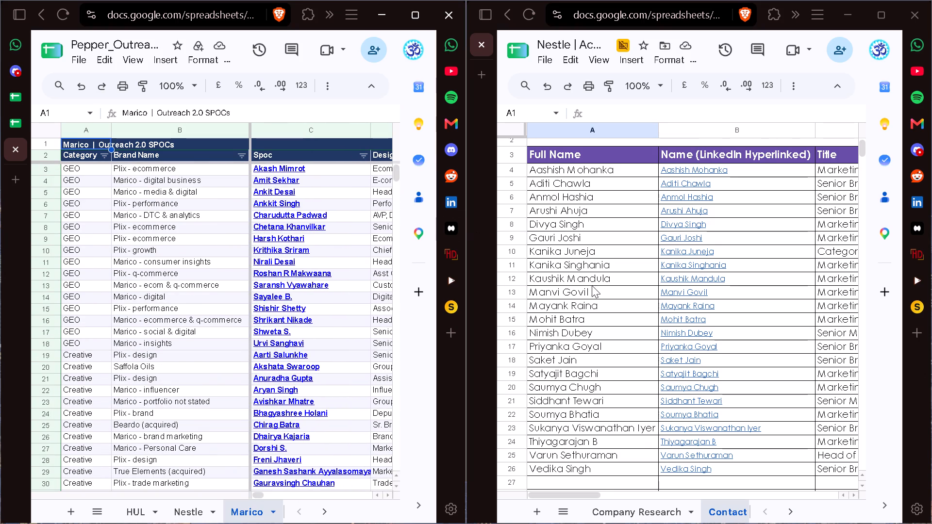
{"action": "scroll", "coordinate": [592, 285], "scroll_direction": "down", "scroll_amount": 2}
{"action": "scroll", "coordinate": [592, 285], "scroll_direction": "up", "scroll_amount": 5}
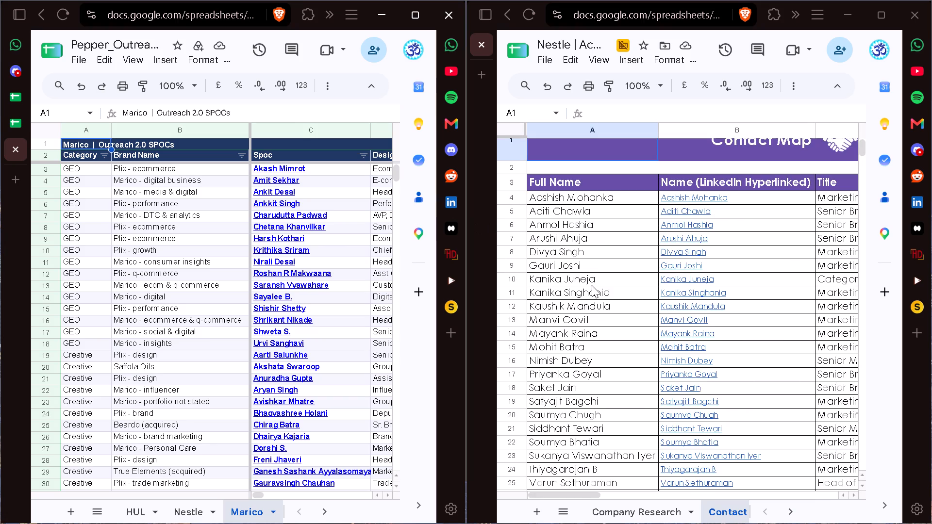
Clear the title in cell A1 of the Pepper_Outreach_2_0 Marico sheet and undo the last change.
{"action": "key", "text": "BackSpace"}
{"action": "key", "text": "BackSpace"}
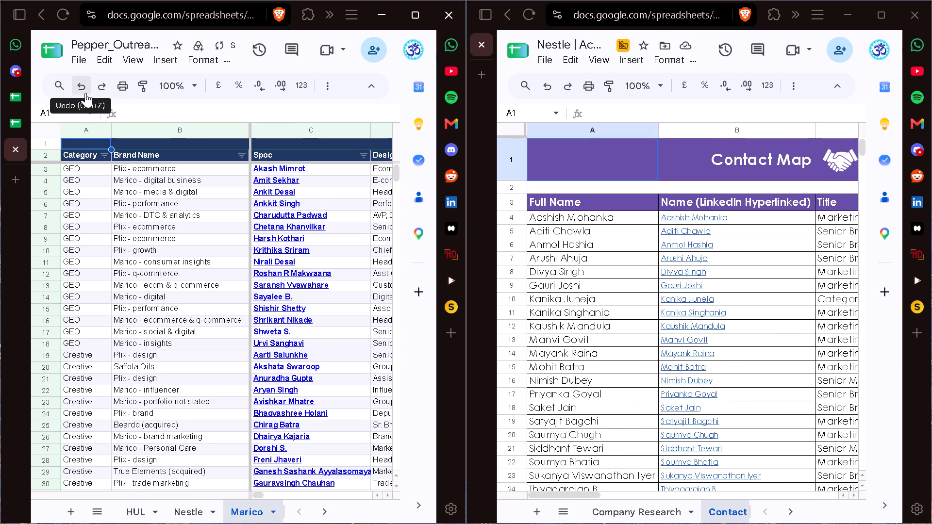
{"action": "left_click", "coordinate": [85, 93]}
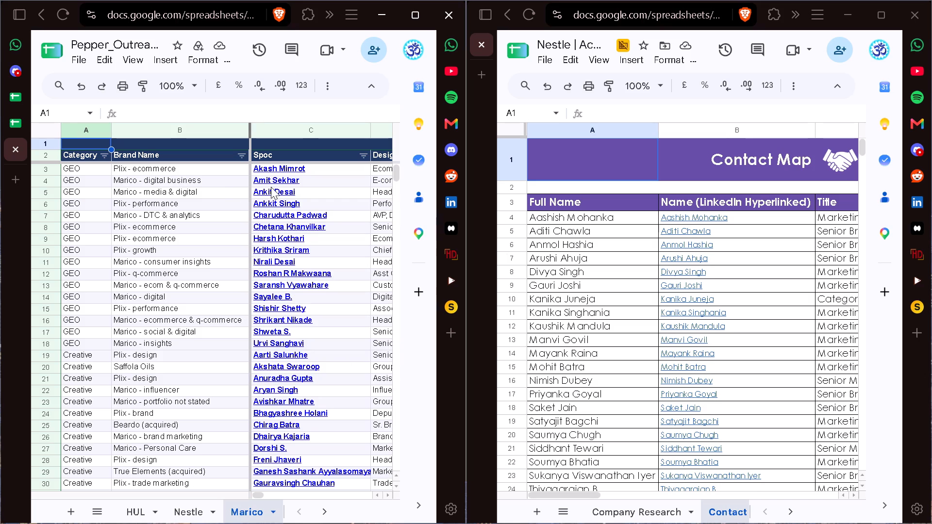
Remove the filter from the Pepper_Outreach_2_0 Marico sheet.
{"action": "scroll", "coordinate": [200, 163], "scroll_direction": "left", "scroll_amount": 3}
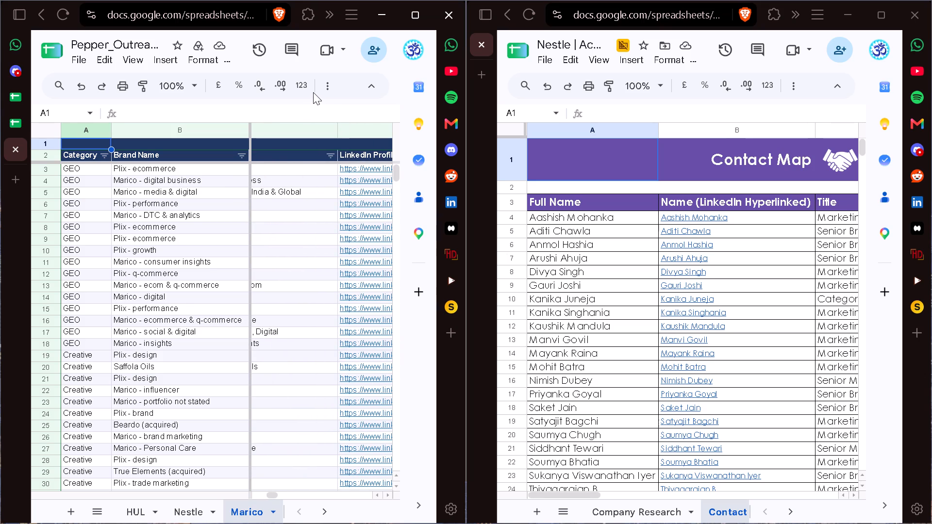
{"action": "left_click", "coordinate": [323, 89]}
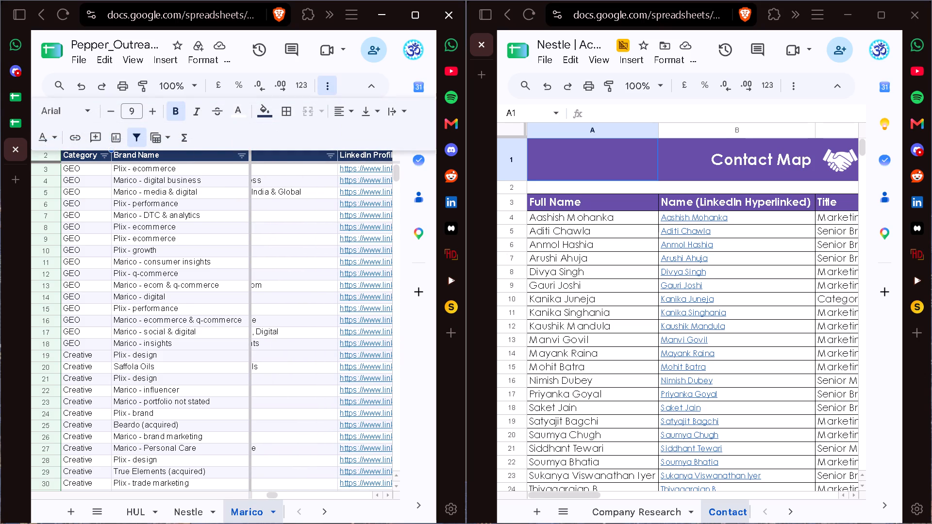
{"action": "left_click", "coordinate": [137, 140]}
{"action": "scroll", "coordinate": [294, 267], "scroll_direction": "right", "scroll_amount": 5}
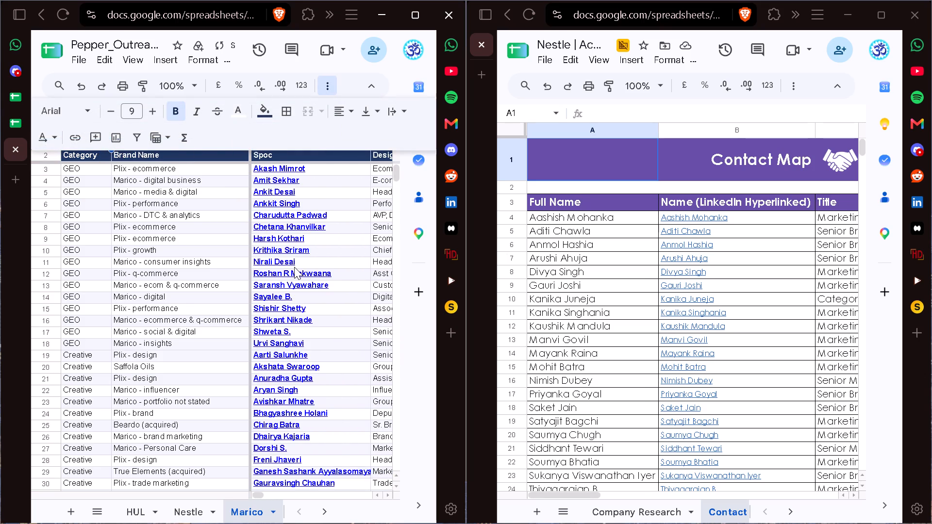
Compare the GEO Spoc rows of the Pepper_Outreach_2_0 Marico sheet with the names in the Nestle Contact Map.
{"action": "scroll", "coordinate": [267, 201], "scroll_direction": "up", "scroll_amount": 3}
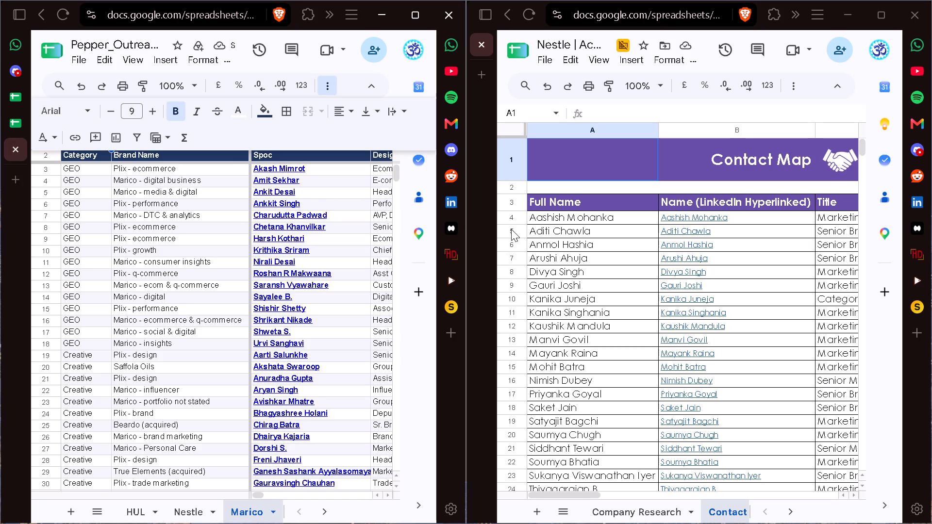
{"action": "scroll", "coordinate": [511, 229], "scroll_direction": "down", "scroll_amount": 1}
{"action": "scroll", "coordinate": [548, 246], "scroll_direction": "down", "scroll_amount": 1}
{"action": "scroll", "coordinate": [548, 246], "scroll_direction": "up", "scroll_amount": 3}
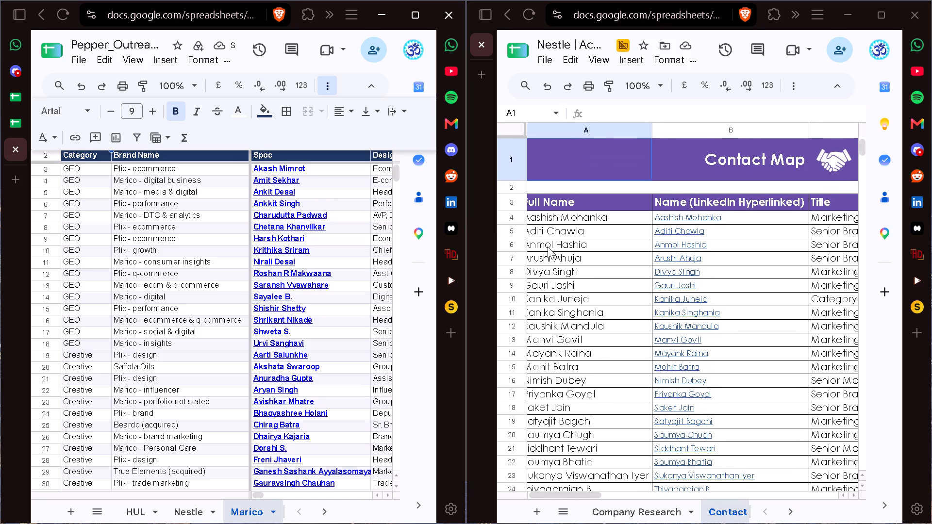
{"action": "scroll", "coordinate": [548, 246], "scroll_direction": "right", "scroll_amount": 1}
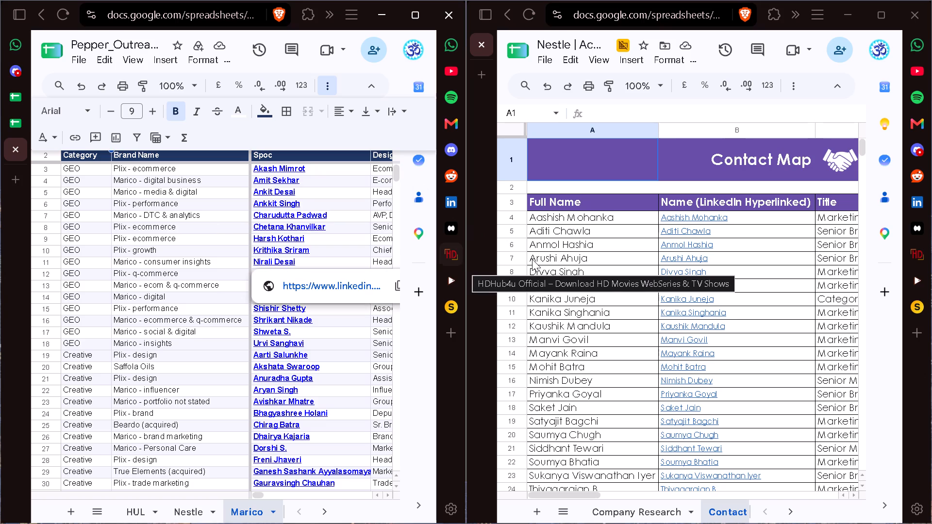
{"action": "scroll", "coordinate": [532, 259], "scroll_direction": "right", "scroll_amount": 2}
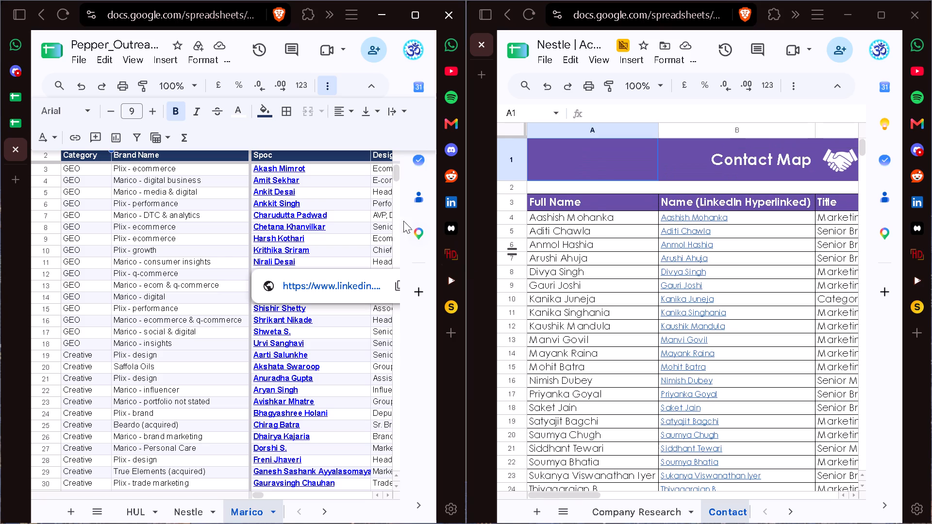
{"action": "left_click", "coordinate": [352, 216]}
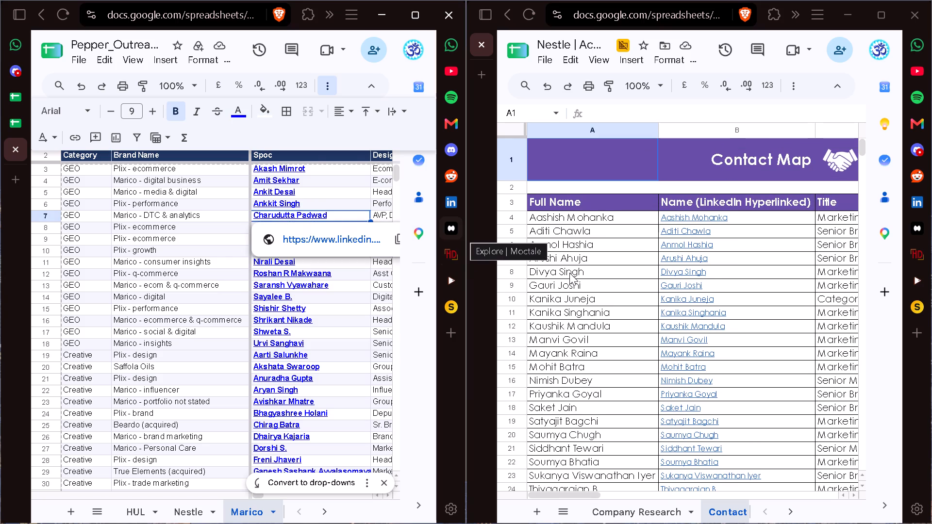
{"action": "key", "text": "Down"}
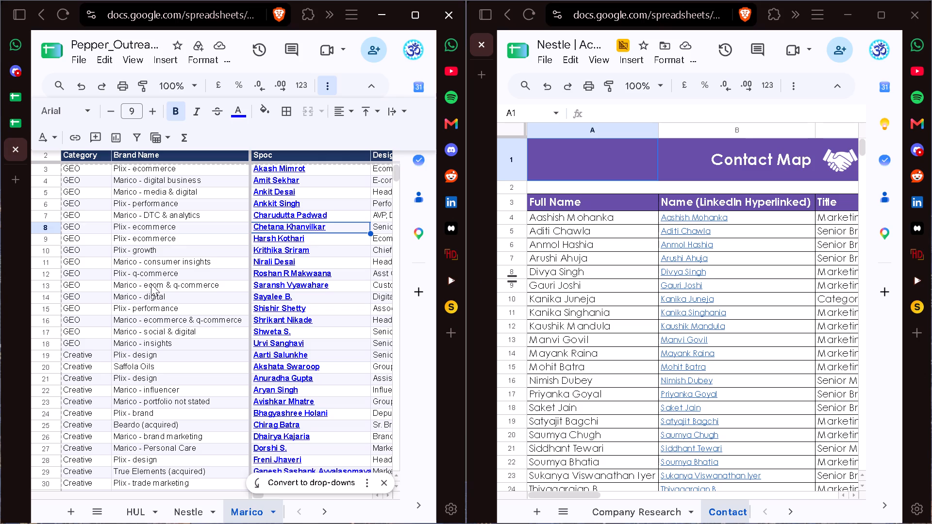
Close the Pepper_Outreach_2_0 spreadsheet, leaving the Outreach spreadsheet beside Nestle | Account Research.
{"action": "left_click", "coordinate": [17, 144]}
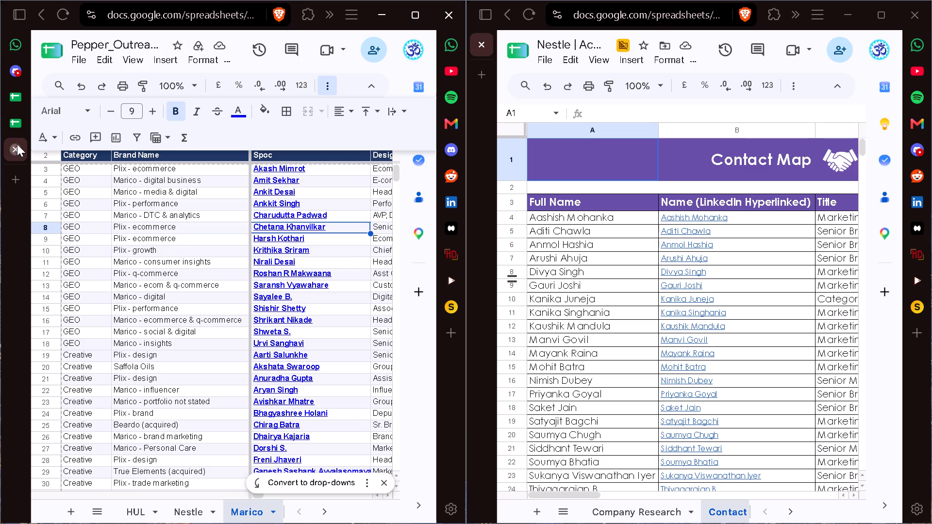
Check the Nestle Contact Map for the GEO spocs of Outreach's Nestle India - SPOC Master, starting with the Digital & ecommerce (all brands) spoc.
{"action": "scroll", "coordinate": [176, 244], "scroll_direction": "up", "scroll_amount": 4}
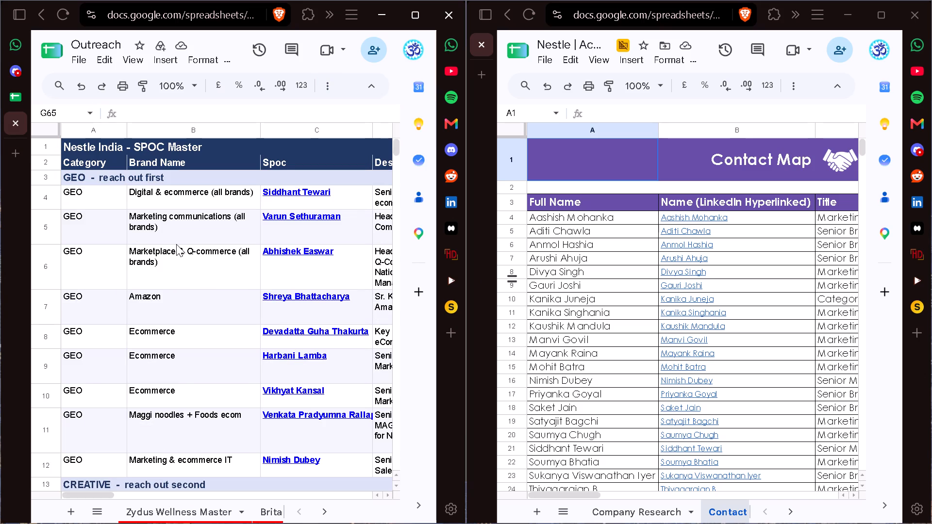
{"action": "scroll", "coordinate": [555, 258], "scroll_direction": "down", "scroll_amount": 3}
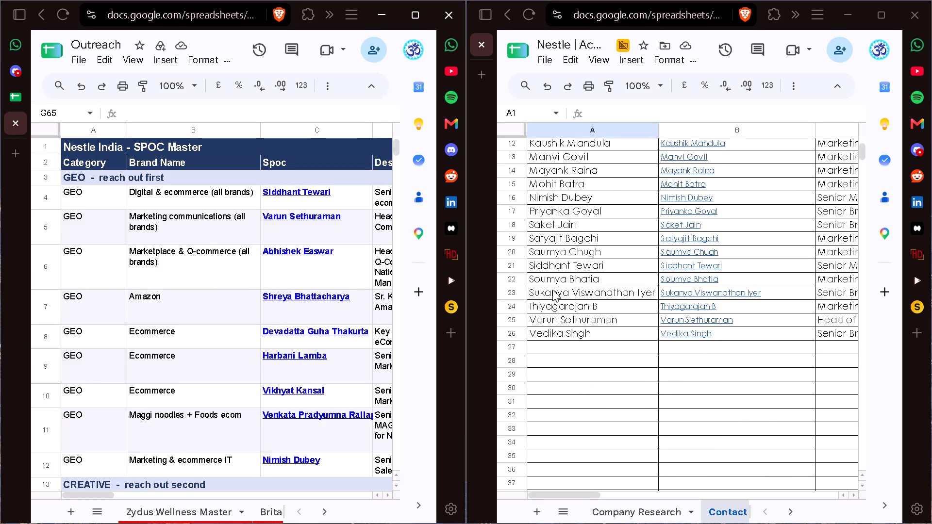
{"action": "scroll", "coordinate": [568, 254], "scroll_direction": "up", "scroll_amount": 1}
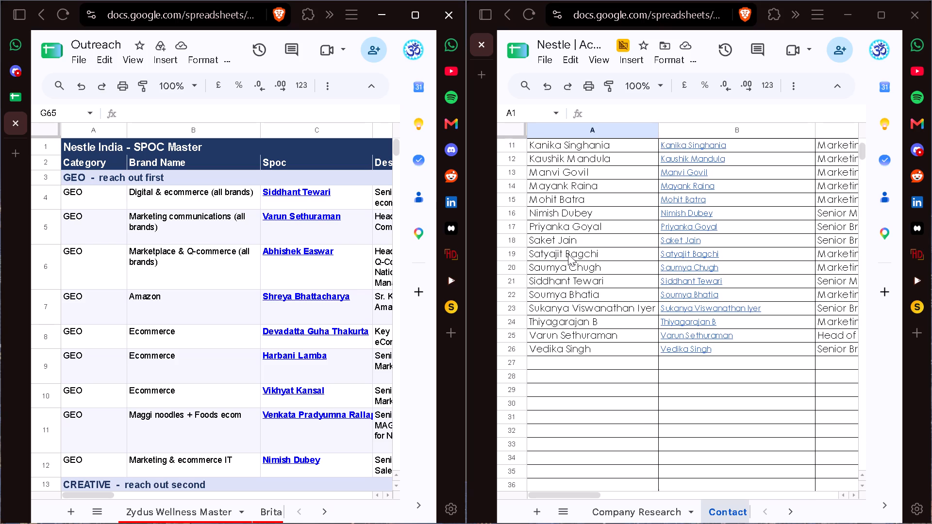
{"action": "scroll", "coordinate": [568, 254], "scroll_direction": "up", "scroll_amount": 1}
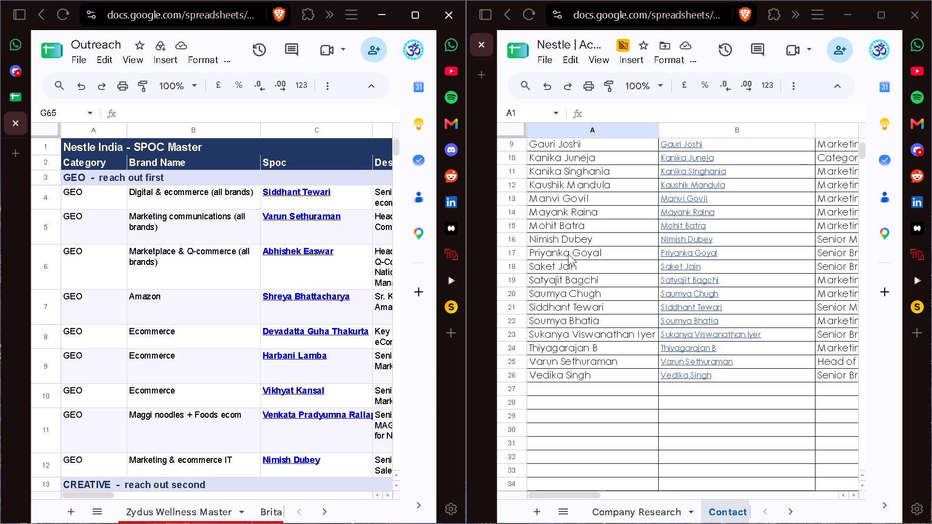
{"action": "left_click", "coordinate": [355, 194]}
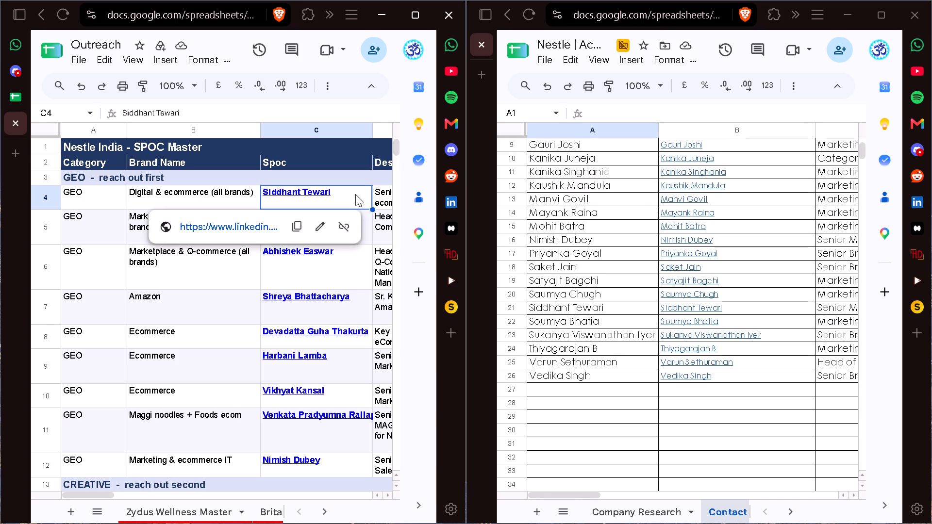
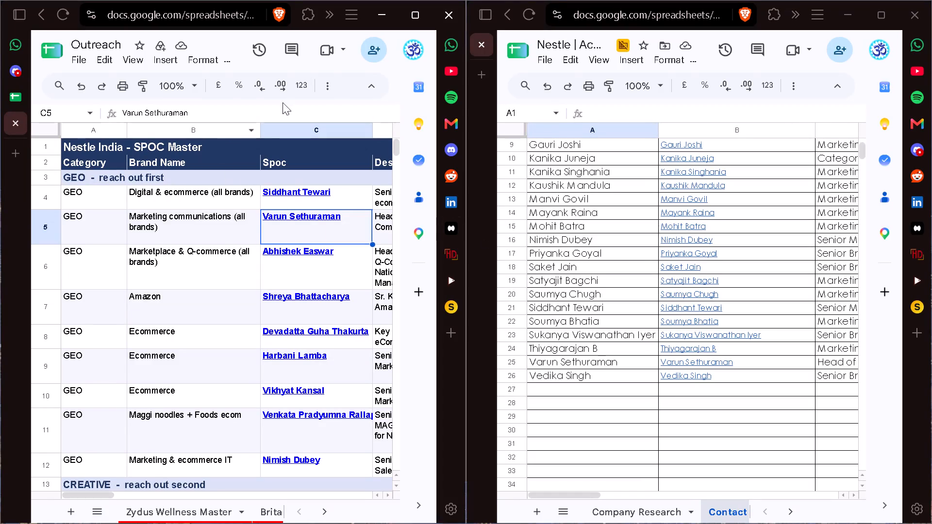
Highlight the Marketing communications (all brands) spoc cell in Outreach's Nestle India - SPOC Master with a yellow fill.
{"action": "left_click", "coordinate": [327, 80]}
{"action": "left_click", "coordinate": [257, 107]}
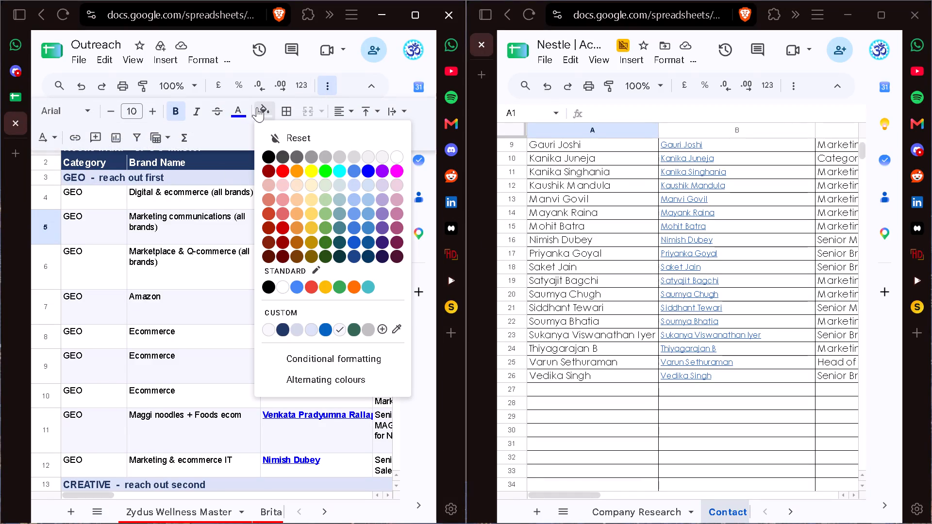
{"action": "left_click", "coordinate": [314, 172]}
{"action": "key", "text": "Down"}
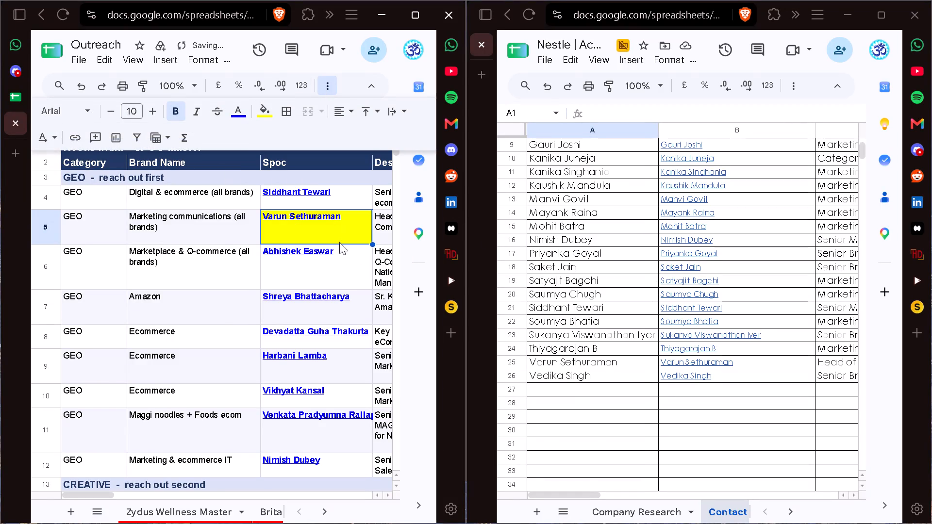
Check the Nestle Contact Map for the GEO spocs of Marketplace & Q-commerce, Amazon and the three Ecommerce rows.
{"action": "scroll", "coordinate": [528, 275], "scroll_direction": "up", "scroll_amount": 5}
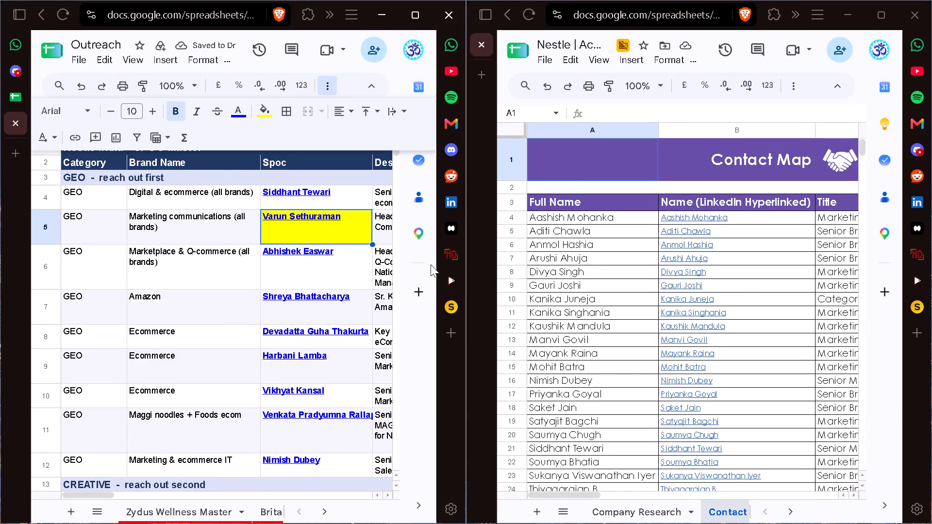
{"action": "left_click", "coordinate": [331, 266]}
{"action": "key", "text": "Down"}
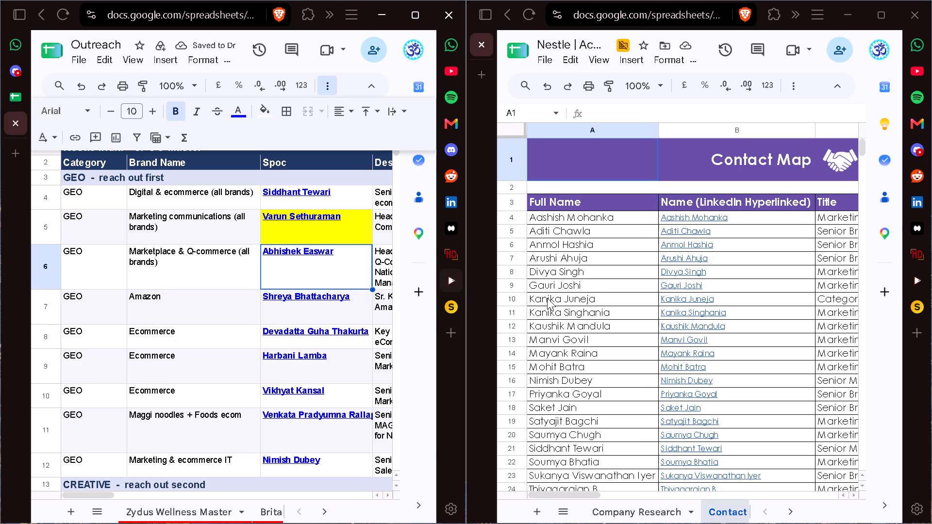
{"action": "scroll", "coordinate": [547, 298], "scroll_direction": "down", "scroll_amount": 2}
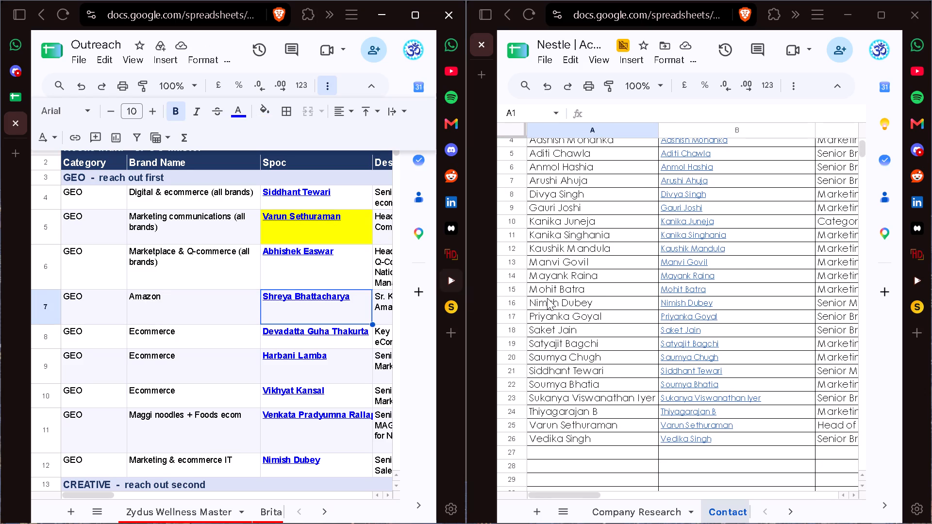
{"action": "key", "text": "Down"}
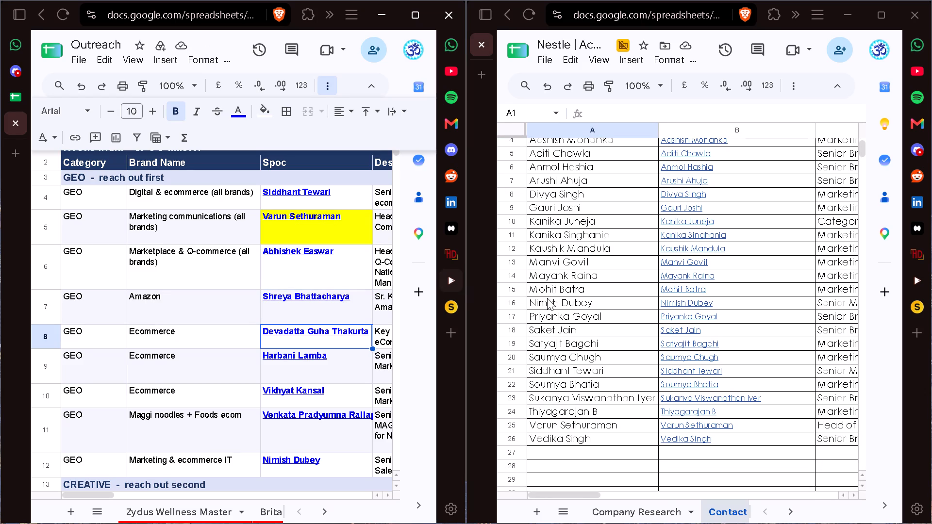
{"action": "scroll", "coordinate": [547, 298], "scroll_direction": "down", "scroll_amount": 1}
{"action": "scroll", "coordinate": [547, 298], "scroll_direction": "up", "scroll_amount": 1}
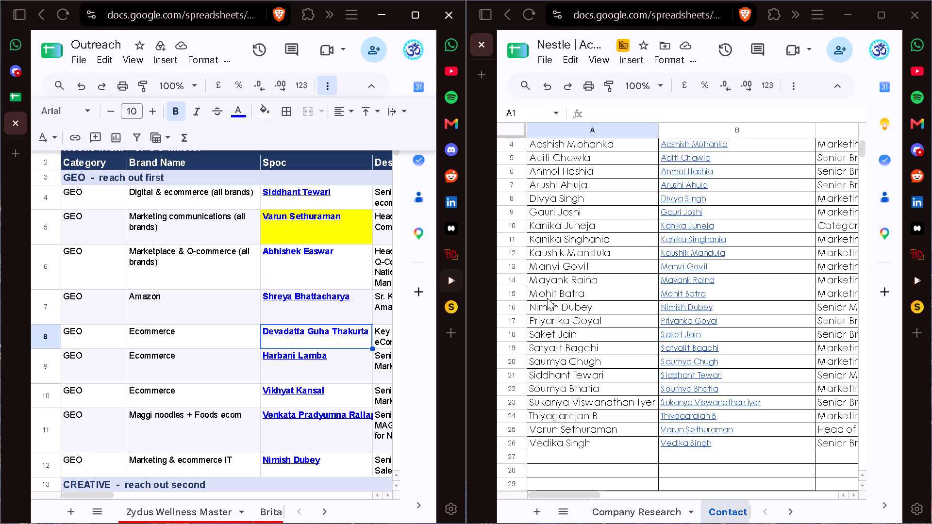
{"action": "scroll", "coordinate": [547, 298], "scroll_direction": "up", "scroll_amount": 1}
{"action": "key", "text": "Down"}
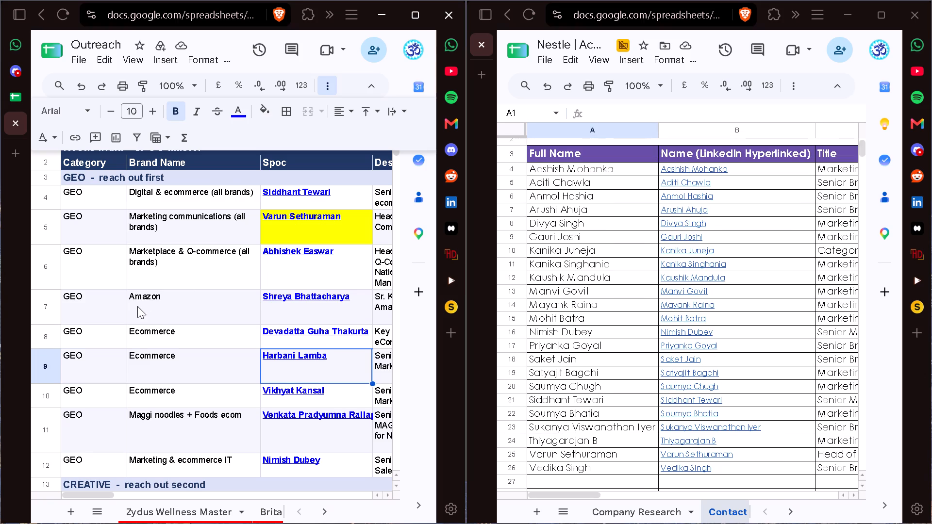
{"action": "scroll", "coordinate": [137, 306], "scroll_direction": "down", "scroll_amount": 3}
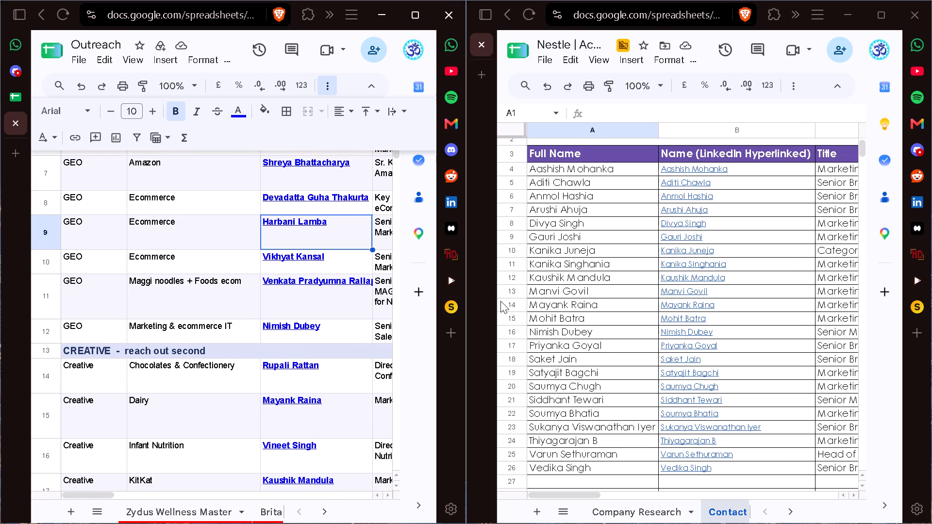
{"action": "scroll", "coordinate": [553, 284], "scroll_direction": "down", "scroll_amount": 1}
{"action": "key", "text": "Down"}
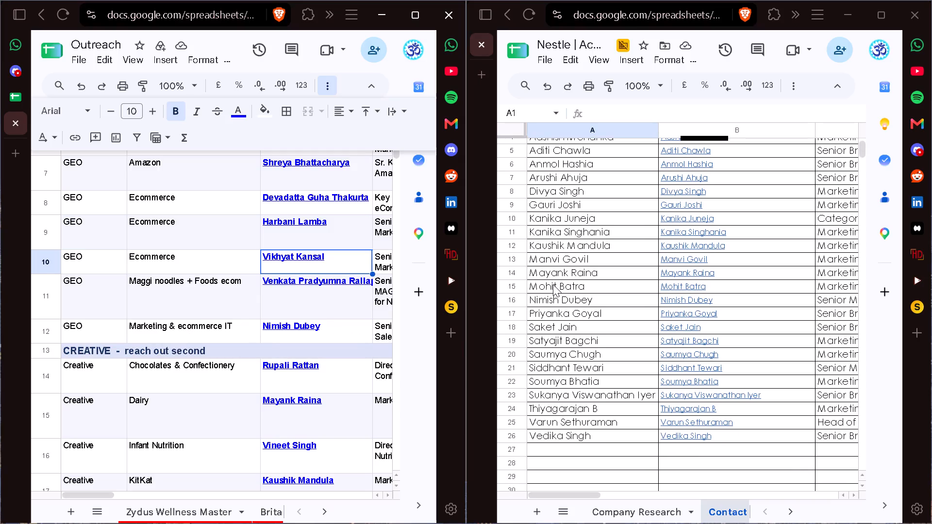
Continue through the GEO rows and fill the Marketing & ecommerce IT spoc cell yellow.
{"action": "key", "text": "Down"}
{"action": "key", "text": "Down"}
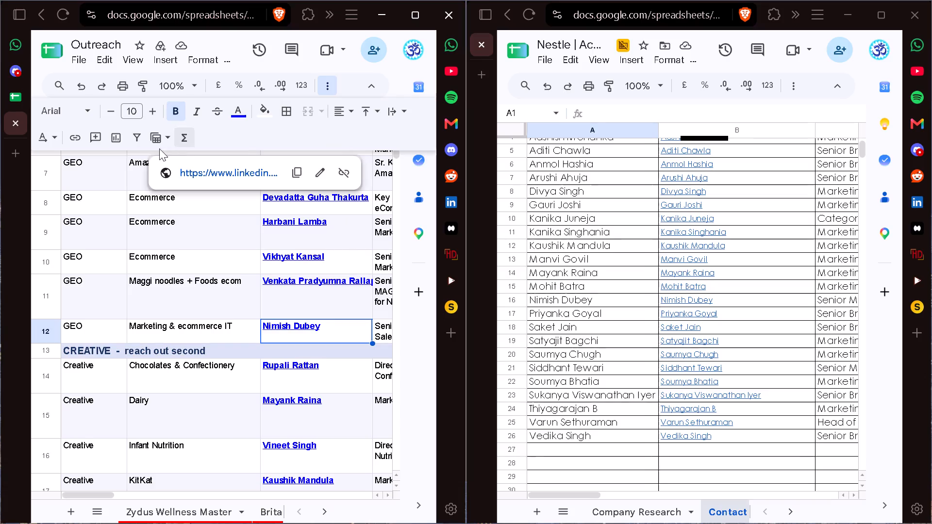
{"action": "left_click", "coordinate": [266, 112]}
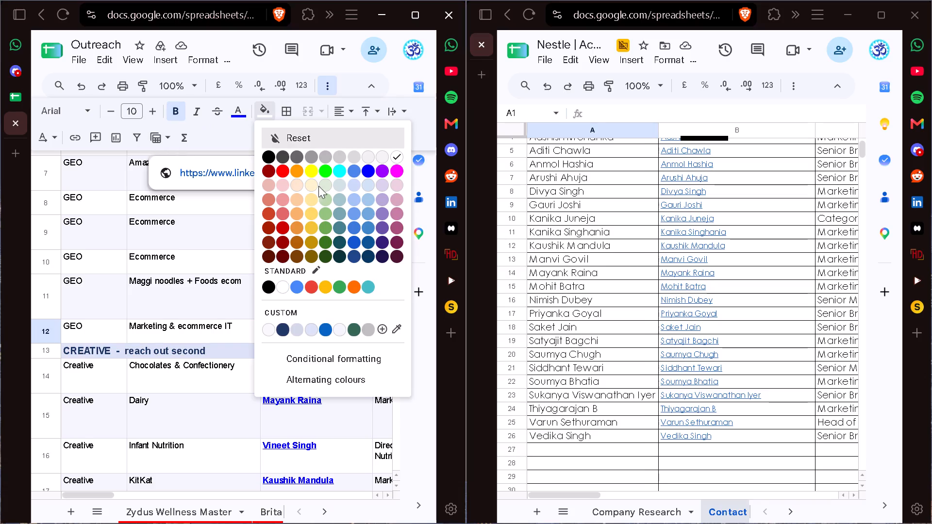
{"action": "left_click", "coordinate": [311, 173]}
{"action": "key", "text": "Down"}
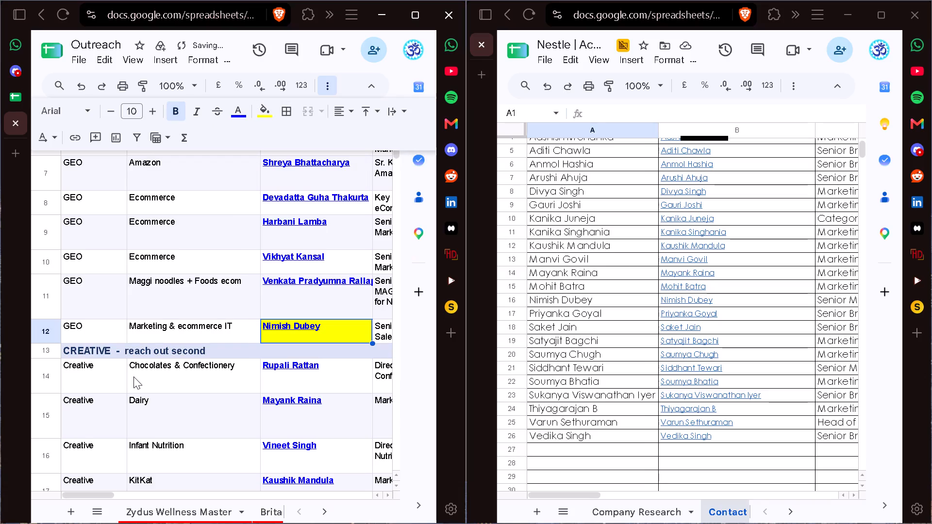
Compare the first Creative spocs with the Contact Map and fill the Dairy spoc cell yellow.
{"action": "left_click", "coordinate": [285, 377]}
{"action": "scroll", "coordinate": [180, 377], "scroll_direction": "down", "scroll_amount": 2}
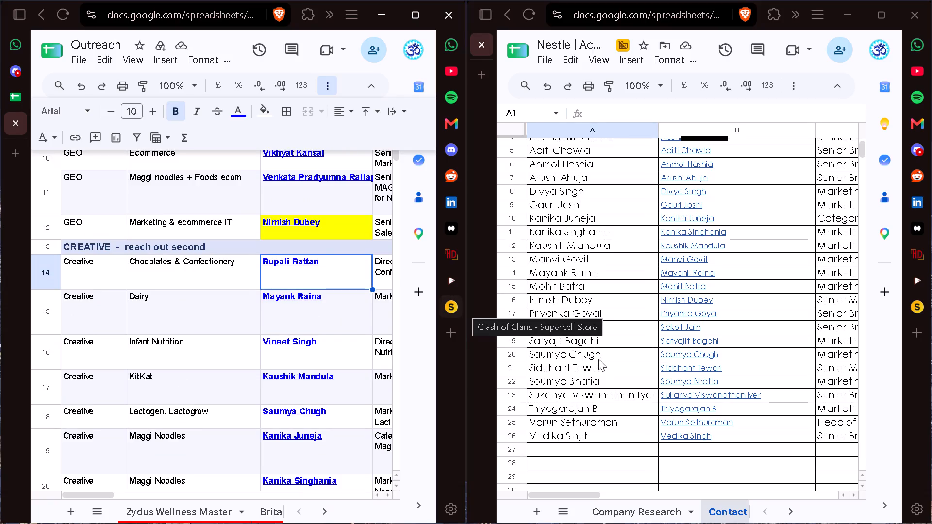
{"action": "left_click", "coordinate": [579, 349]}
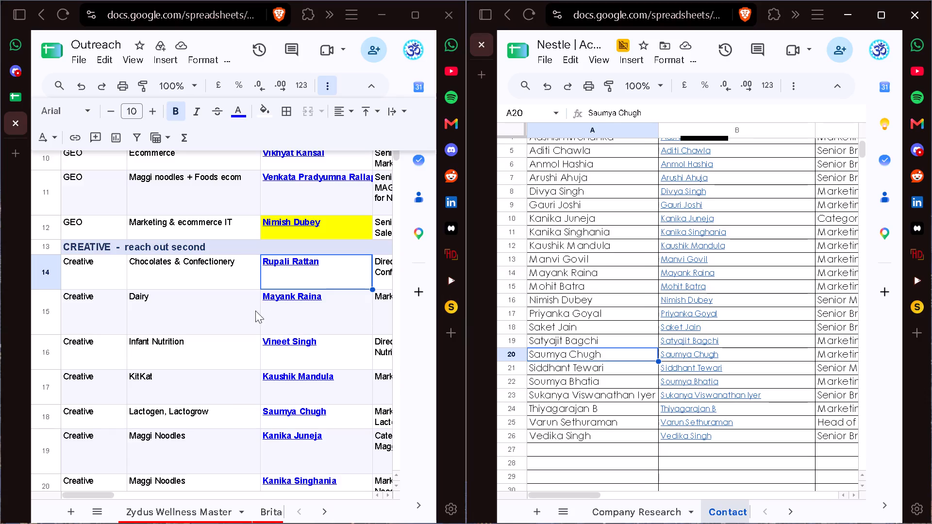
{"action": "key", "text": "Down"}
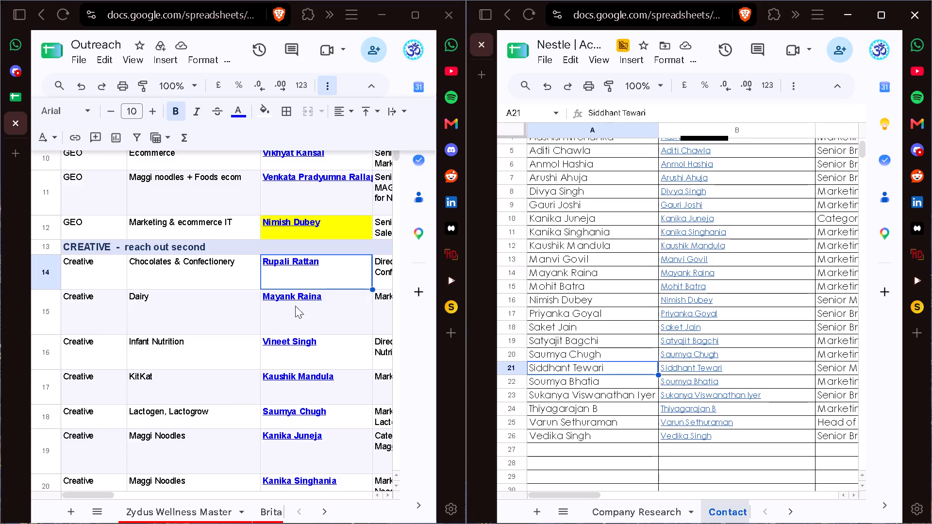
{"action": "left_click", "coordinate": [306, 315]}
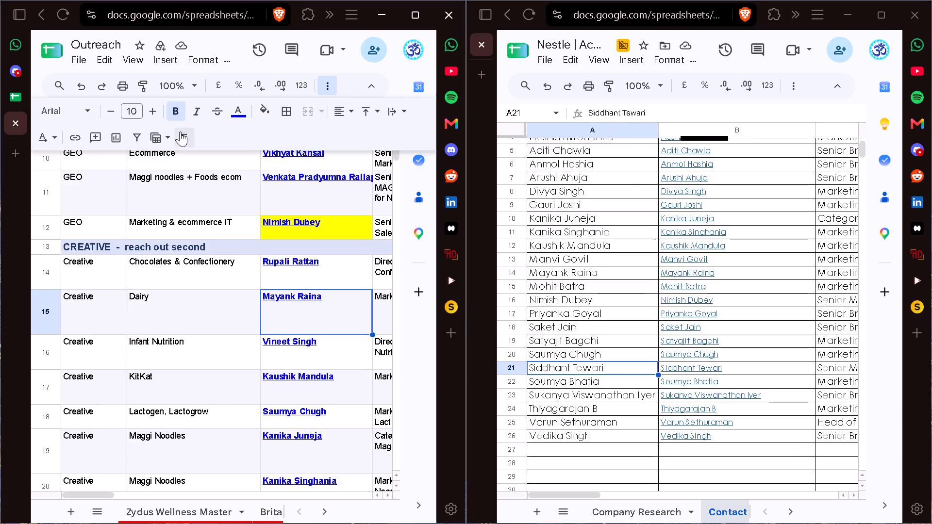
{"action": "left_click", "coordinate": [262, 112]}
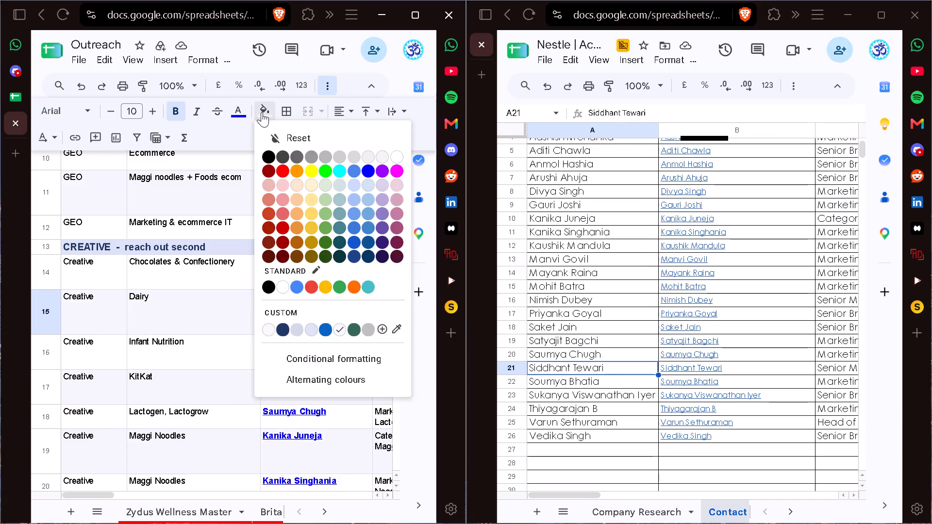
{"action": "left_click", "coordinate": [310, 172]}
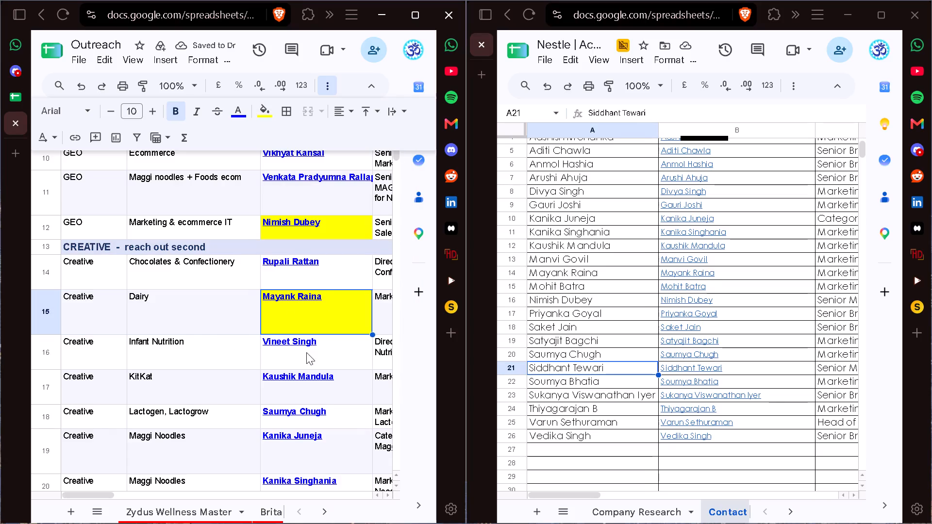
Move past the Infant Nutrition row and fill the KitKat spoc cell yellow.
{"action": "left_click", "coordinate": [227, 358]}
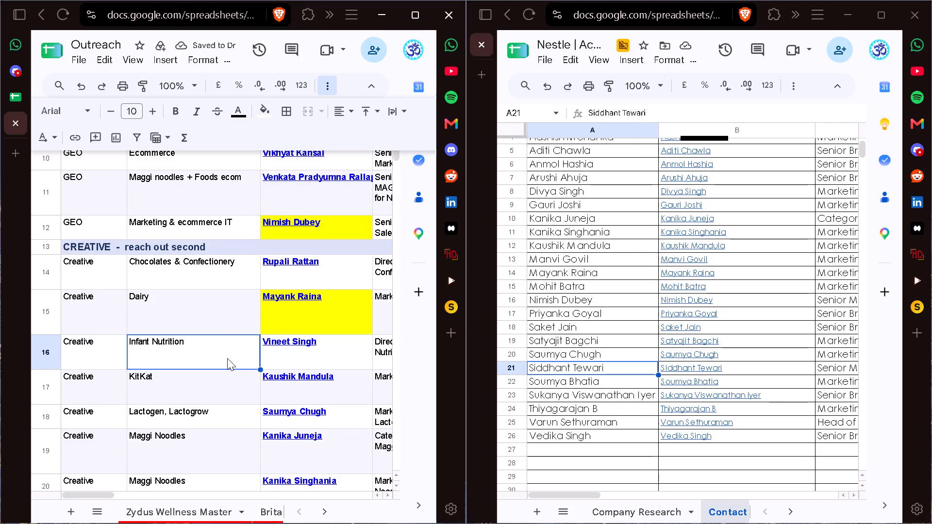
{"action": "scroll", "coordinate": [227, 358], "scroll_direction": "down", "scroll_amount": 3}
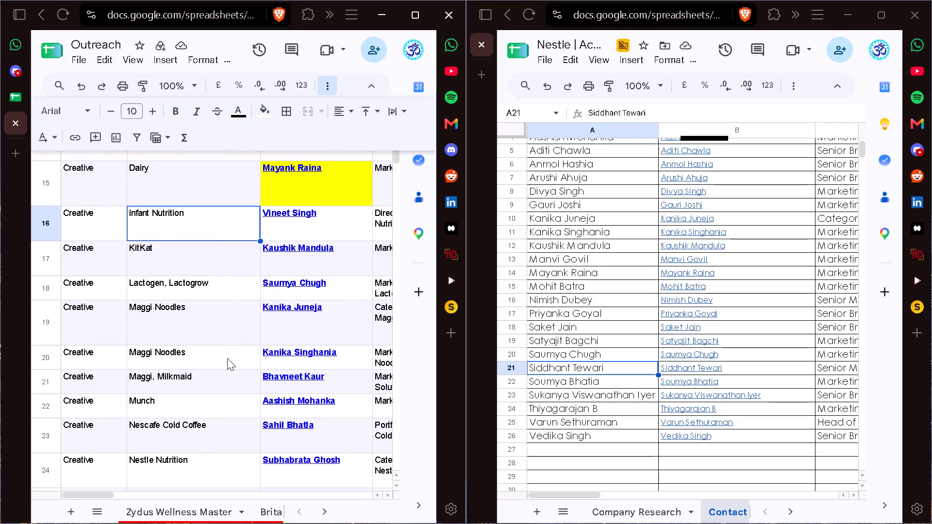
{"action": "key", "text": "Down"}
{"action": "key", "text": "Right"}
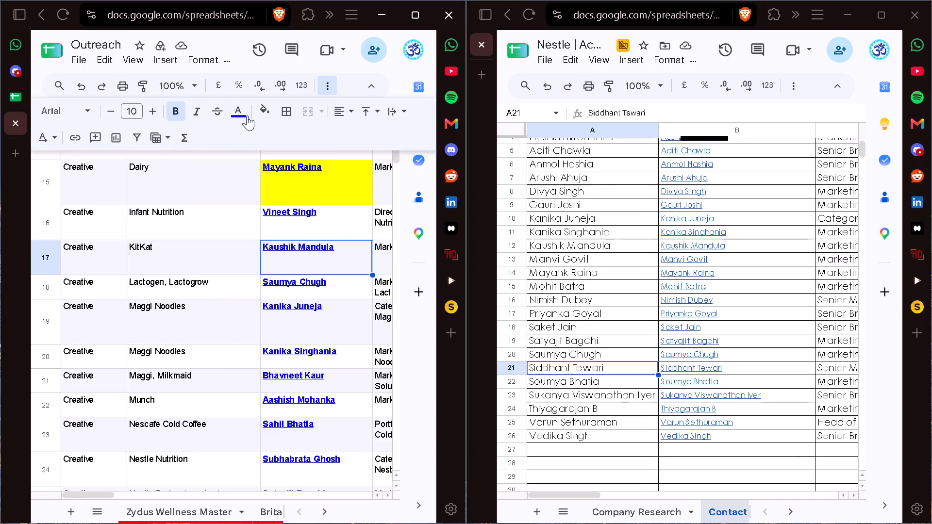
{"action": "left_click", "coordinate": [265, 108]}
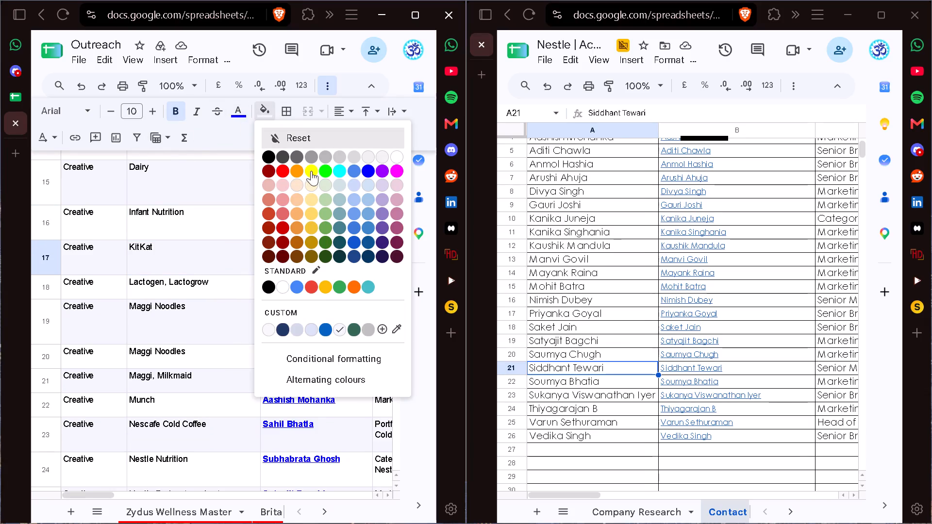
{"action": "left_click", "coordinate": [311, 171]}
Fill the spoc cells of Lactogen, Lactogrow and the two Maggi Noodles rows yellow together.
{"action": "left_click", "coordinate": [213, 290]}
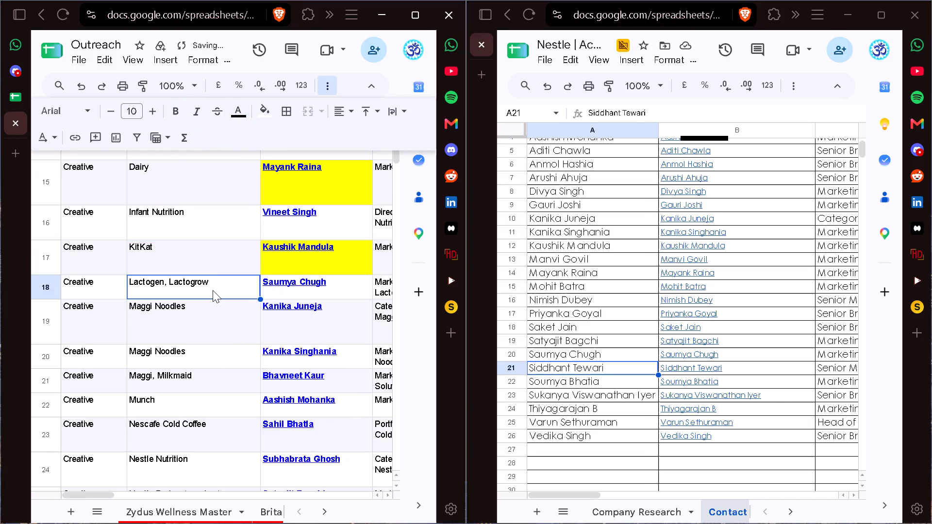
{"action": "left_click", "coordinate": [344, 284]}
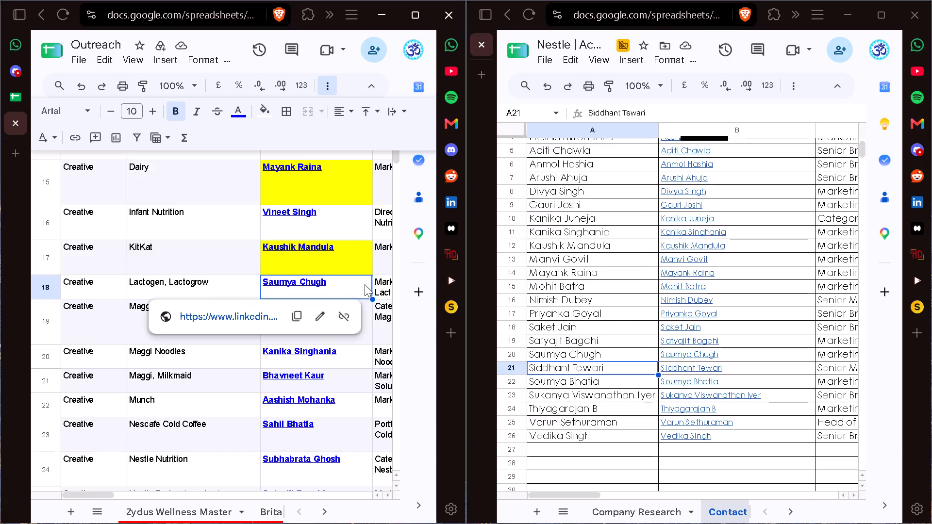
{"action": "key", "text": "shift+Down"}
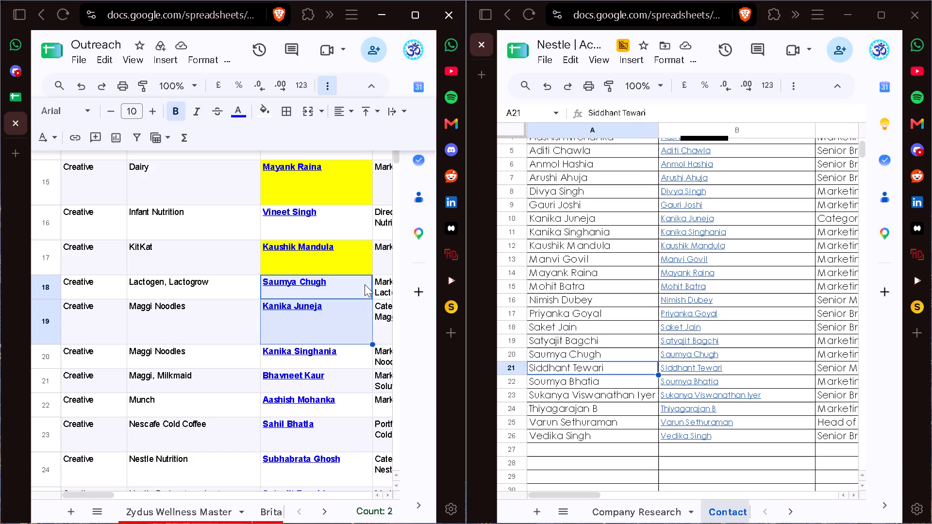
{"action": "key", "text": "shift+Down"}
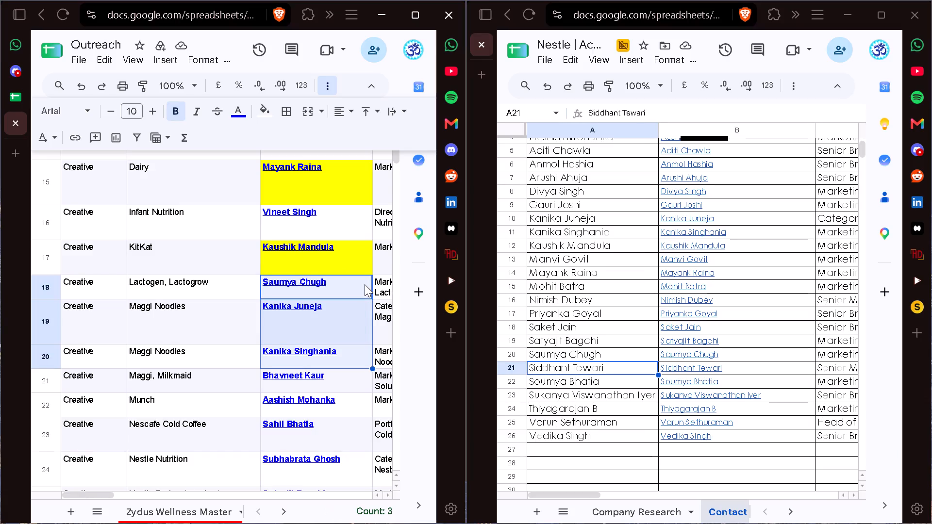
{"action": "left_click", "coordinate": [259, 104]}
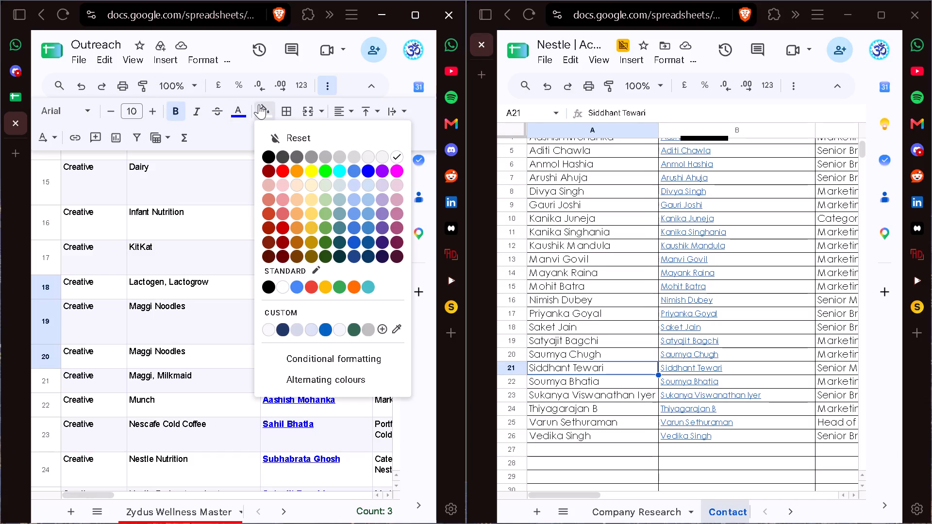
{"action": "left_click", "coordinate": [313, 166]}
Check the following Creative spocs against the start of the Contact Map and fill the Munch spoc cell yellow.
{"action": "scroll", "coordinate": [208, 272], "scroll_direction": "down", "scroll_amount": 1}
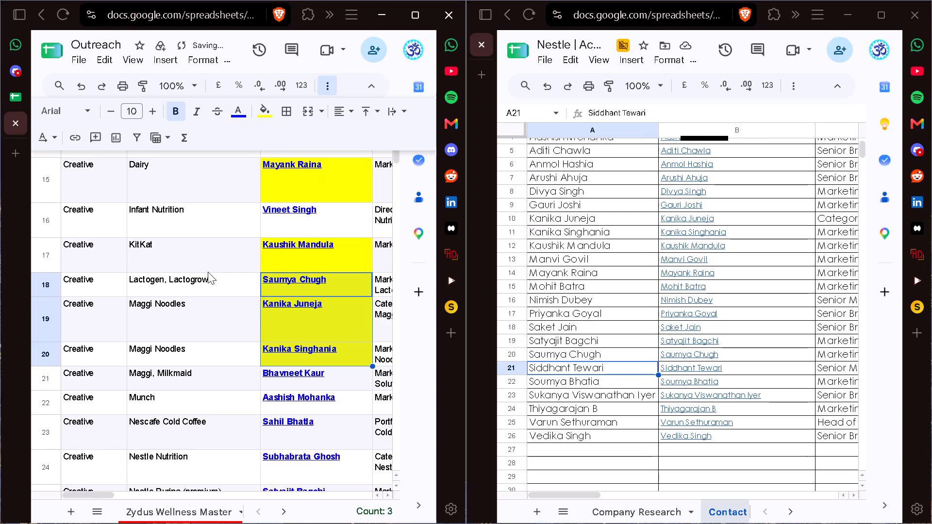
{"action": "scroll", "coordinate": [208, 272], "scroll_direction": "down", "scroll_amount": 1}
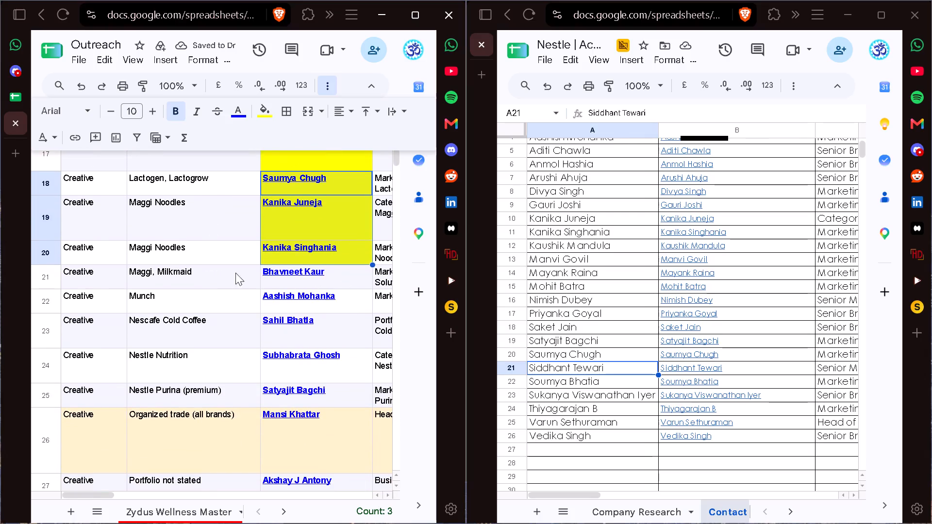
{"action": "scroll", "coordinate": [584, 311], "scroll_direction": "up", "scroll_amount": 1}
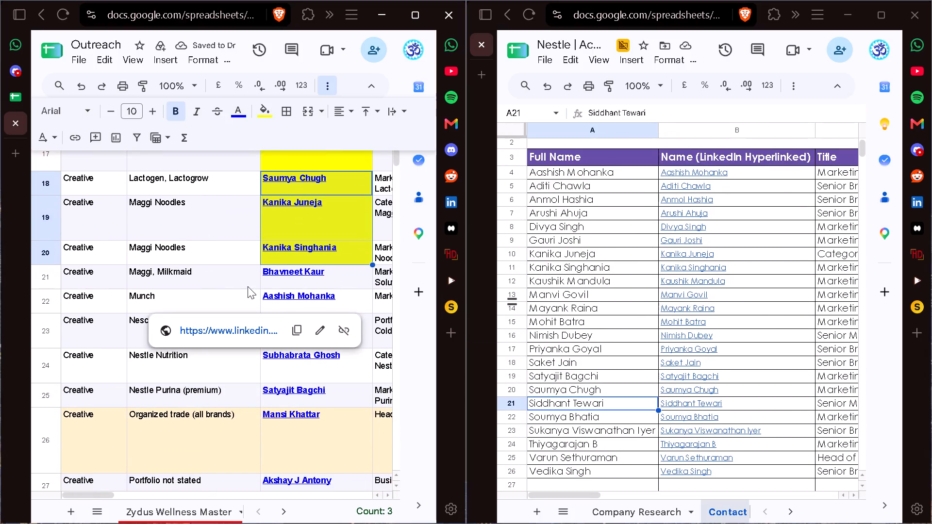
{"action": "left_click", "coordinate": [349, 295]}
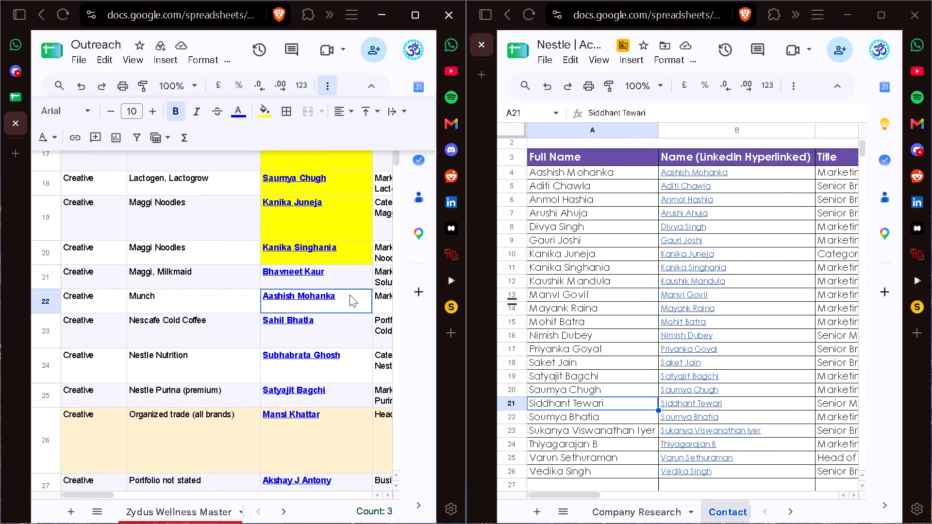
{"action": "left_click", "coordinate": [269, 105]}
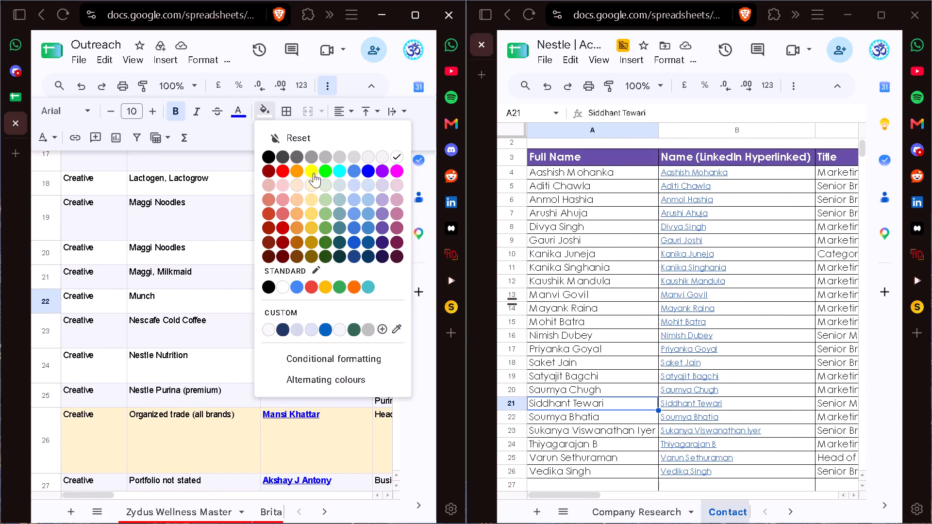
{"action": "left_click", "coordinate": [314, 173]}
Check the Creative spocs from Nescafe Cold Coffee onward against the Contact Map and fill the row 28 spoc cell (Portfolio not stated) yellow.
{"action": "left_click", "coordinate": [229, 323]}
{"action": "scroll", "coordinate": [229, 323], "scroll_direction": "down", "scroll_amount": 1}
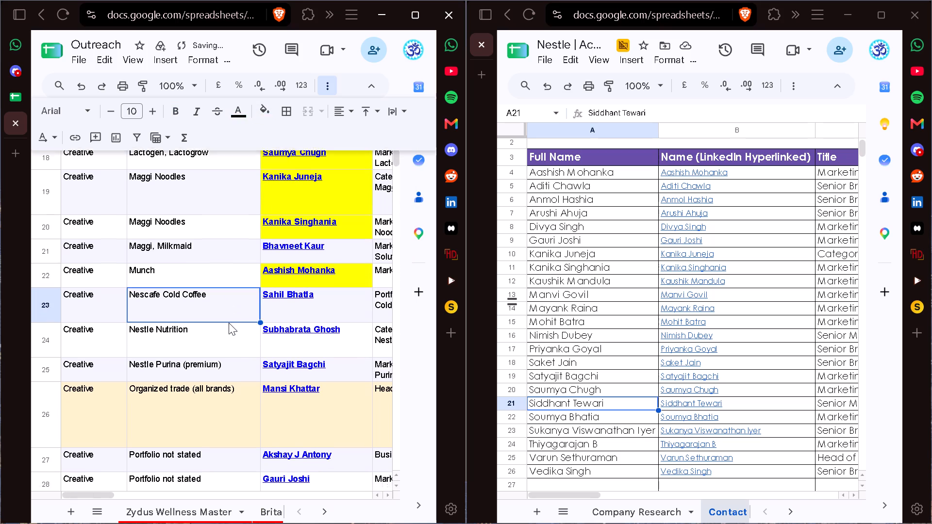
{"action": "scroll", "coordinate": [229, 323], "scroll_direction": "down", "scroll_amount": 1}
{"action": "key", "text": "Down"}
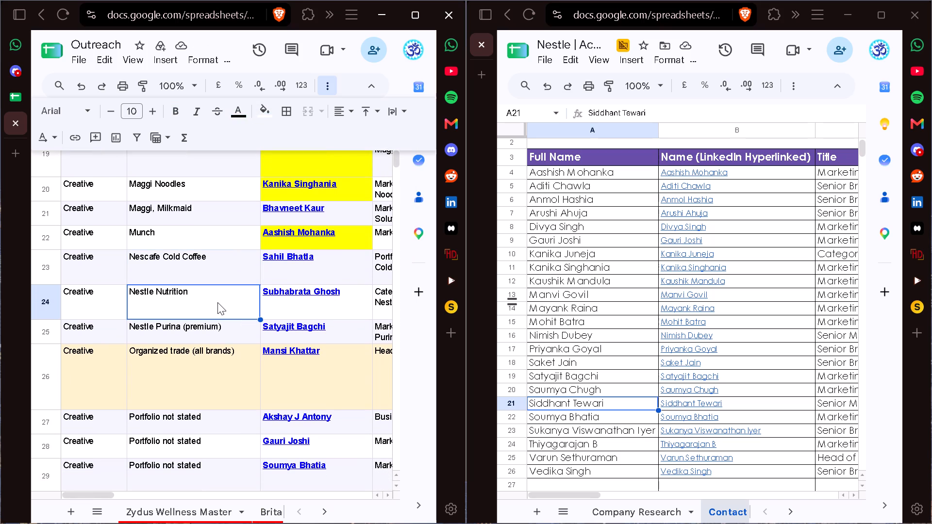
{"action": "key", "text": "Down"}
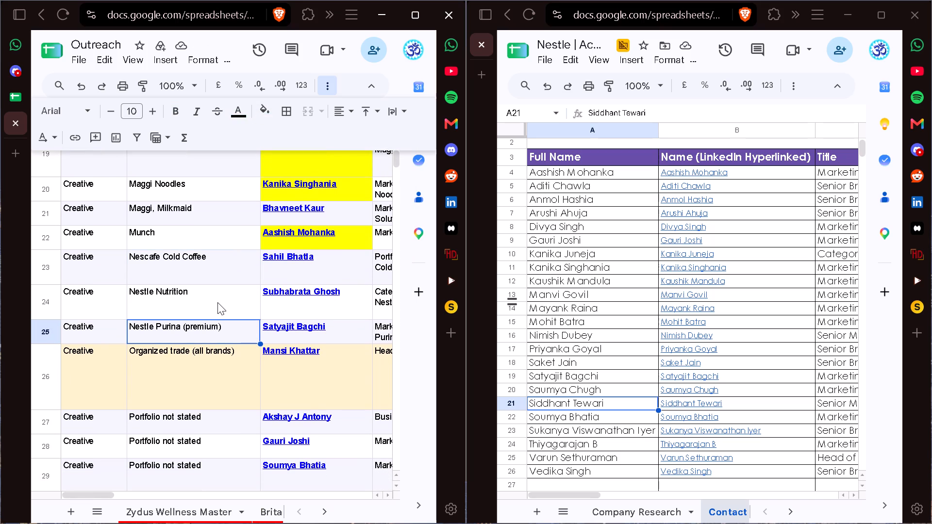
{"action": "scroll", "coordinate": [217, 302], "scroll_direction": "down", "scroll_amount": 1}
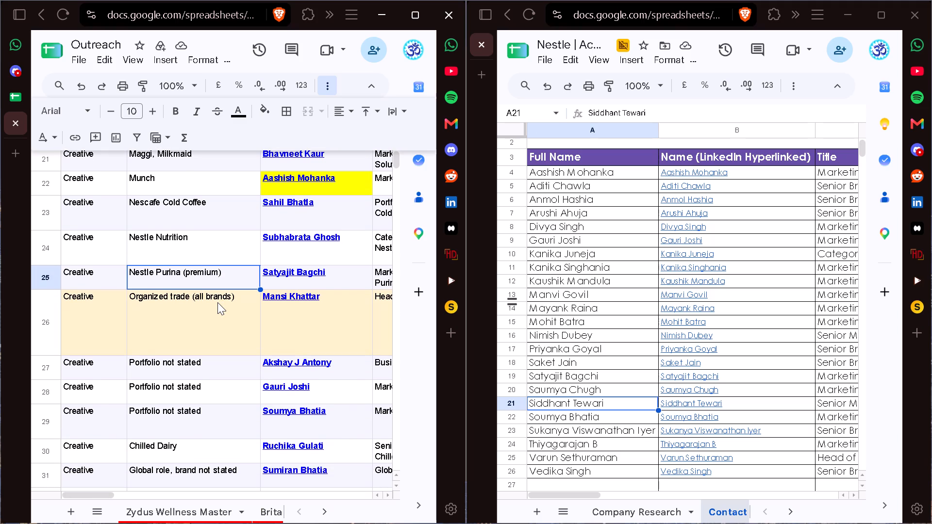
{"action": "key", "text": "Down"}
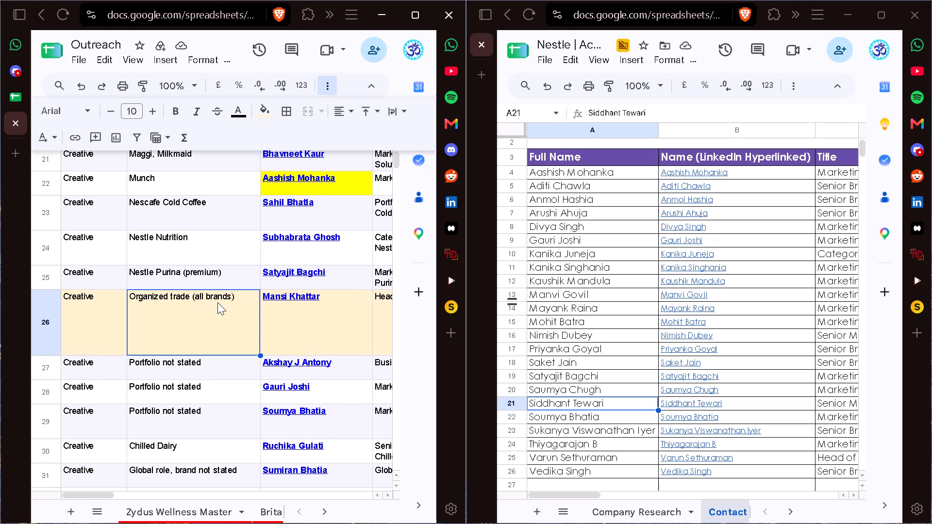
{"action": "key", "text": "Down"}
{"action": "scroll", "coordinate": [217, 302], "scroll_direction": "down", "scroll_amount": 1}
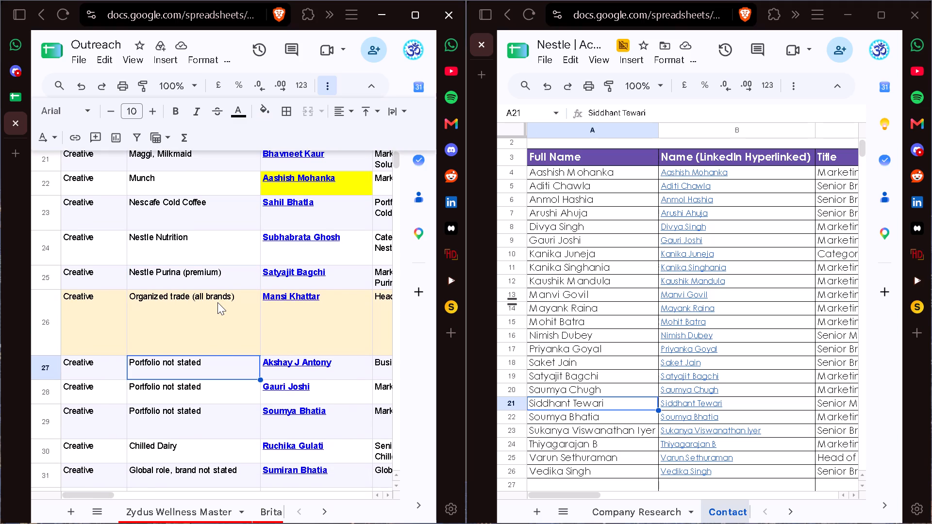
{"action": "scroll", "coordinate": [217, 302], "scroll_direction": "down", "scroll_amount": 1}
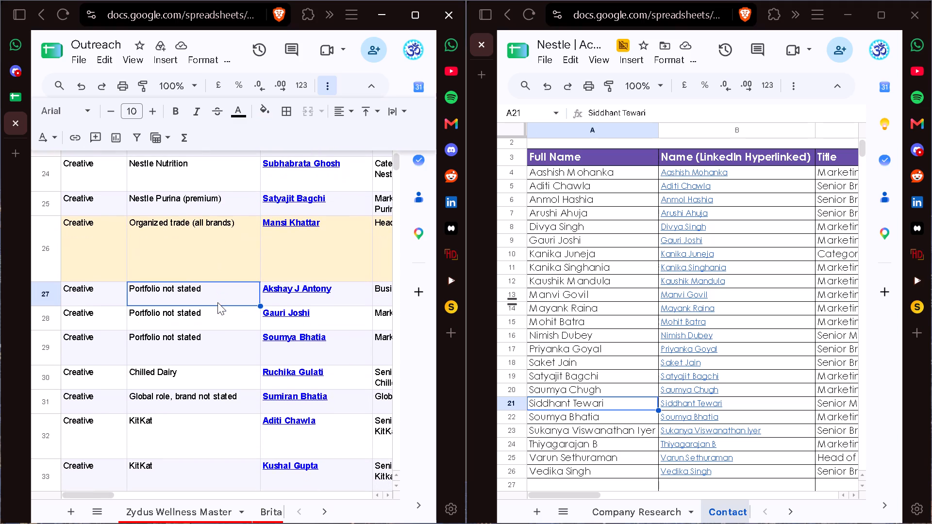
{"action": "key", "text": "Down"}
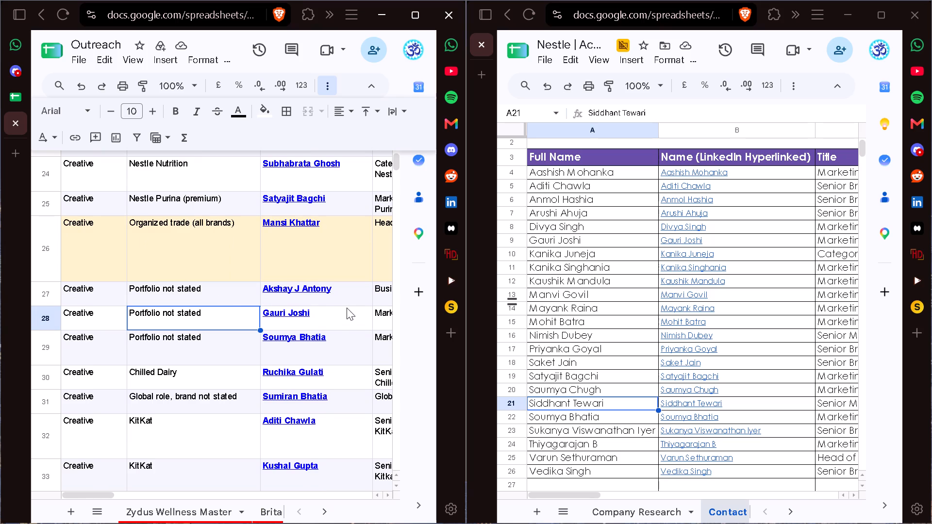
{"action": "left_click", "coordinate": [349, 317]}
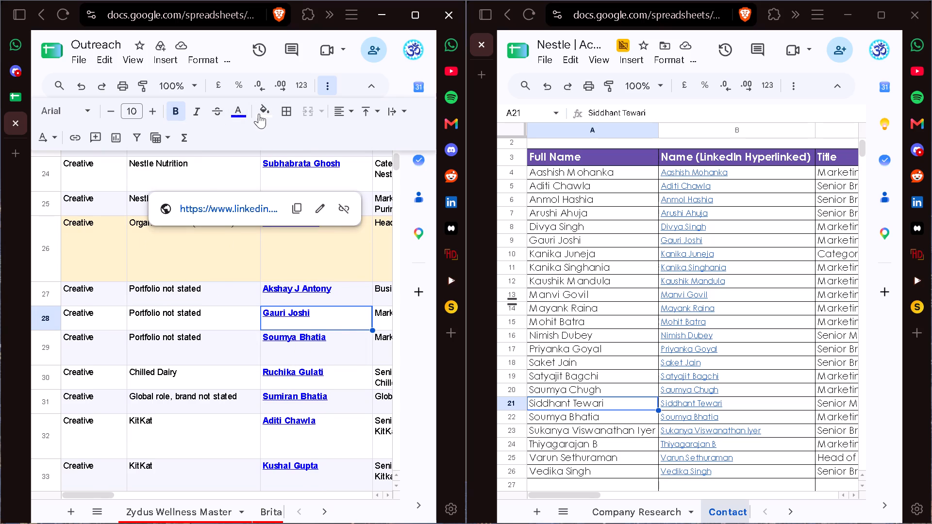
{"action": "left_click", "coordinate": [264, 114]}
{"action": "left_click", "coordinate": [315, 173]}
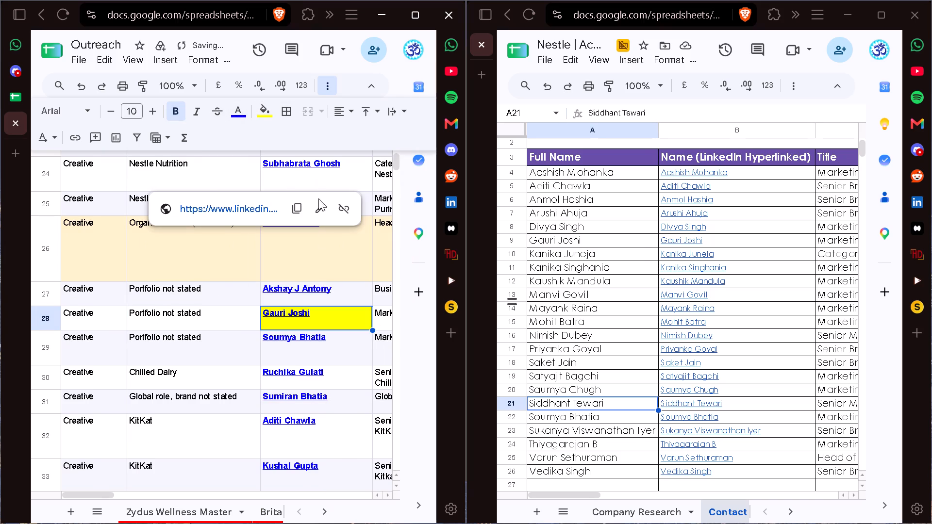
Fill the spoc cell of the Portfolio not stated row 29 yellow.
{"action": "left_click", "coordinate": [215, 354]}
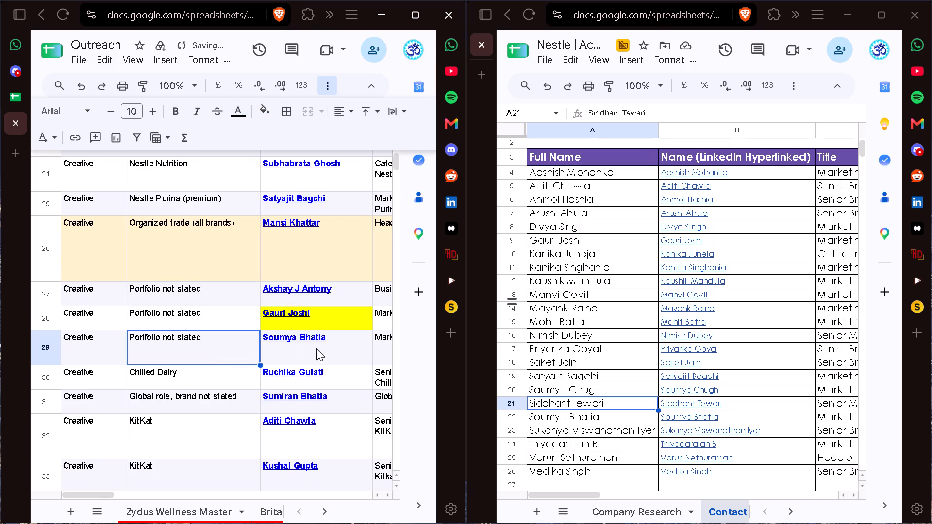
{"action": "left_click", "coordinate": [341, 352]}
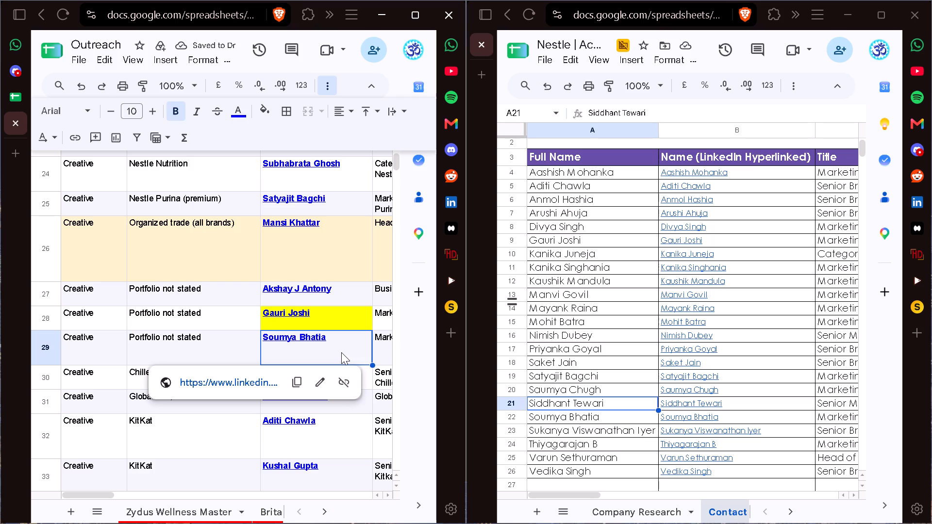
{"action": "left_click", "coordinate": [260, 106]}
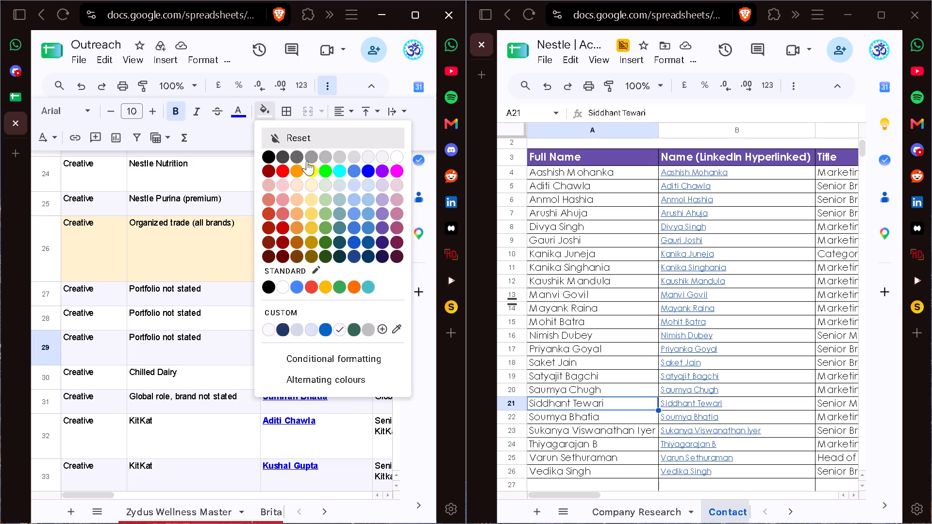
{"action": "left_click", "coordinate": [311, 168]}
{"action": "left_click", "coordinate": [221, 342]}
Check the Chilled Dairy and Global role spocs against the Contact Map and fill the KitKat spoc cell in row 32 yellow.
{"action": "scroll", "coordinate": [221, 342], "scroll_direction": "down", "scroll_amount": 1}
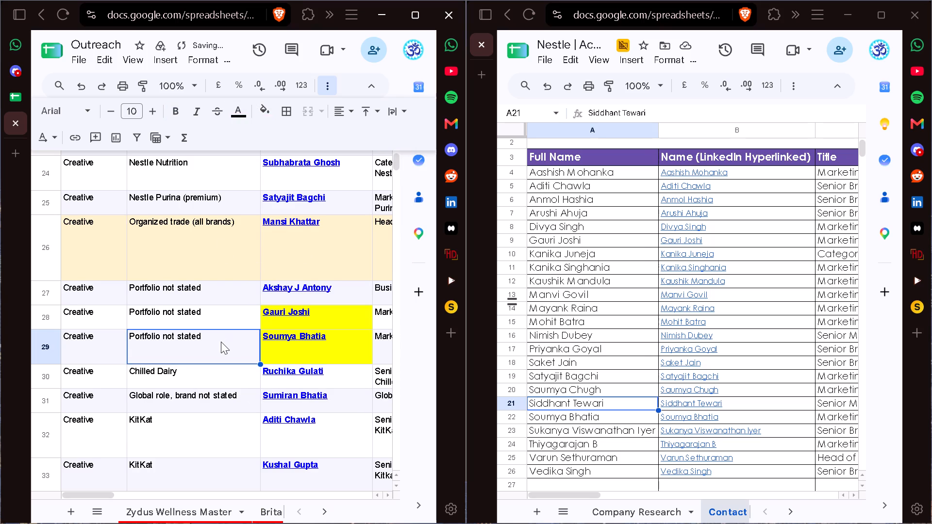
{"action": "scroll", "coordinate": [221, 342], "scroll_direction": "down", "scroll_amount": 1}
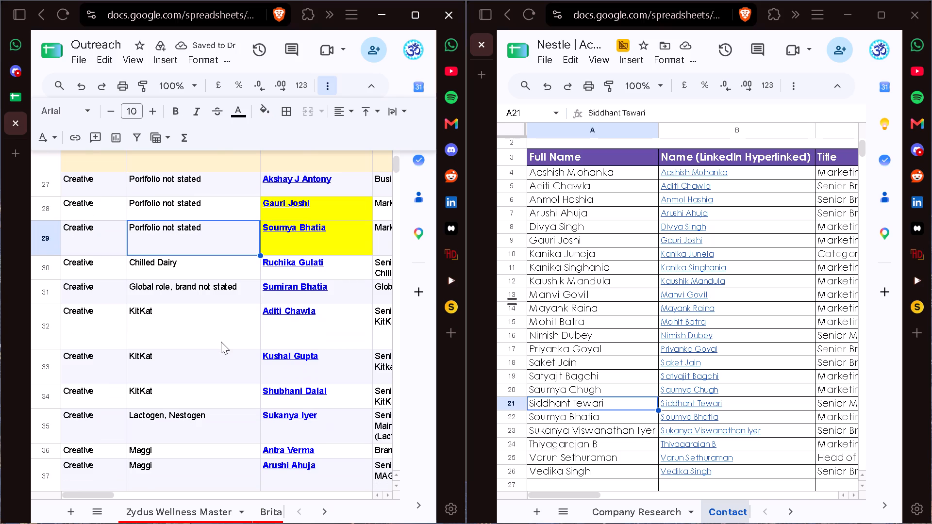
{"action": "key", "text": "Down"}
{"action": "scroll", "coordinate": [221, 342], "scroll_direction": "down", "scroll_amount": 1}
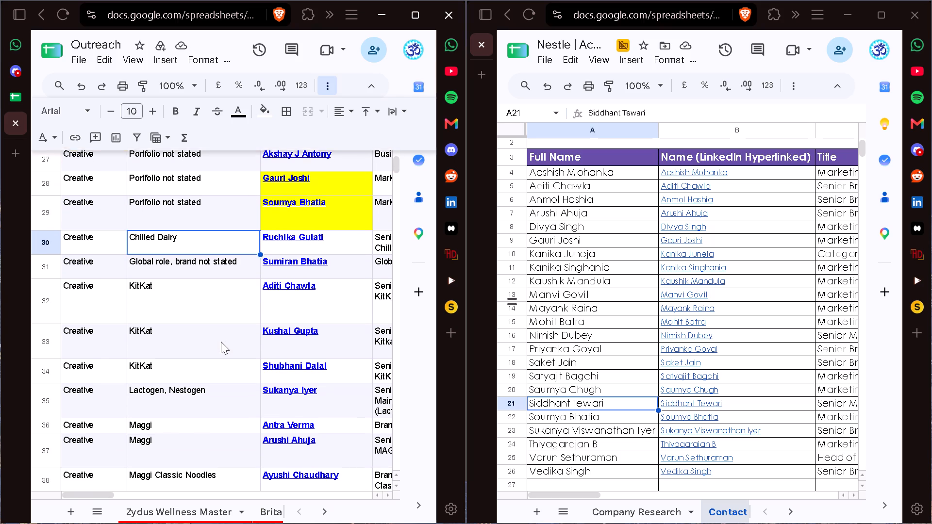
{"action": "scroll", "coordinate": [221, 342], "scroll_direction": "down", "scroll_amount": 1}
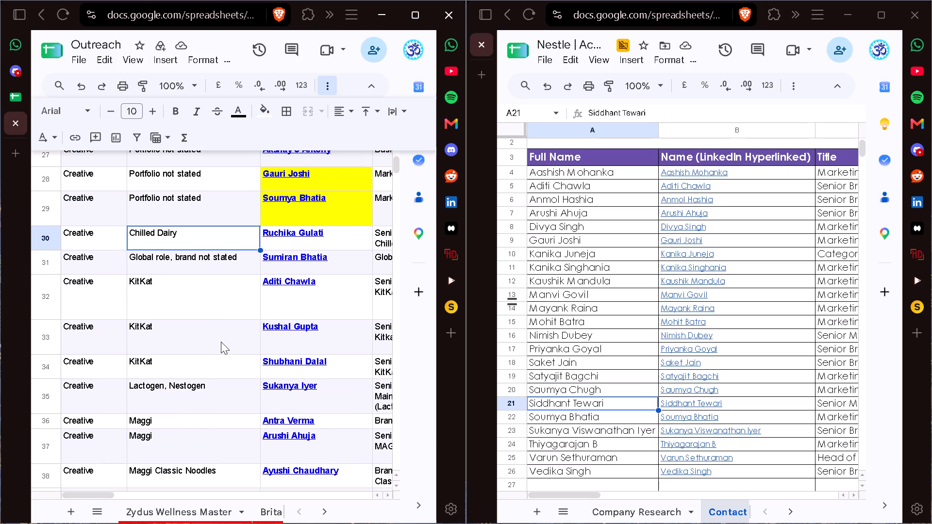
{"action": "key", "text": "Down"}
{"action": "scroll", "coordinate": [221, 342], "scroll_direction": "down", "scroll_amount": 1}
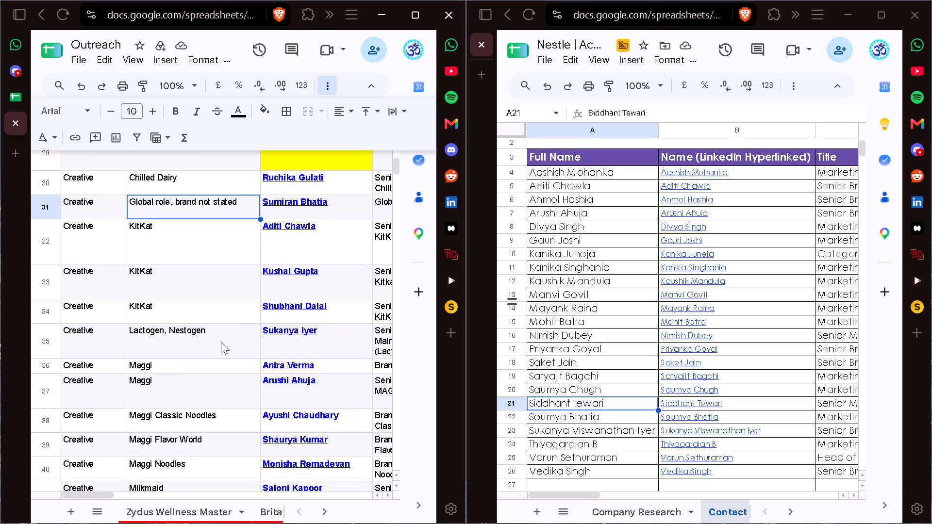
{"action": "left_click", "coordinate": [348, 247]}
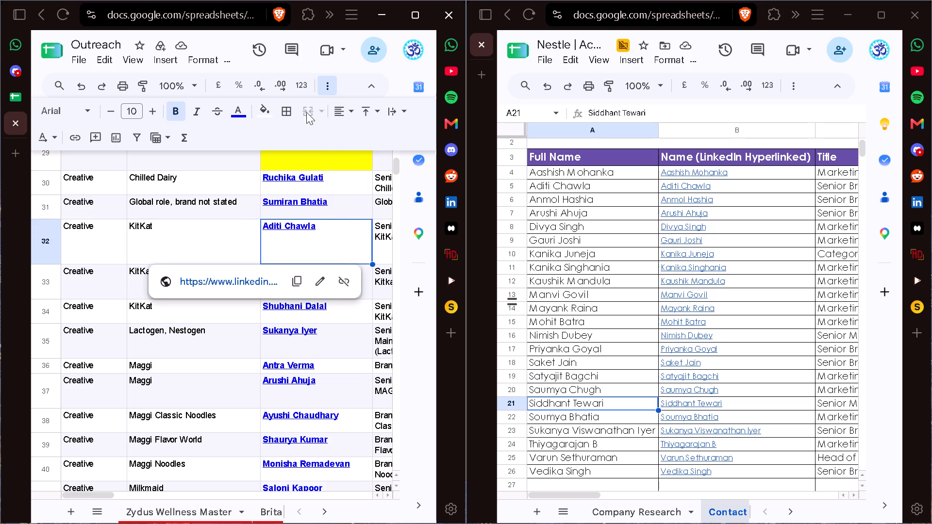
{"action": "left_click", "coordinate": [266, 113]}
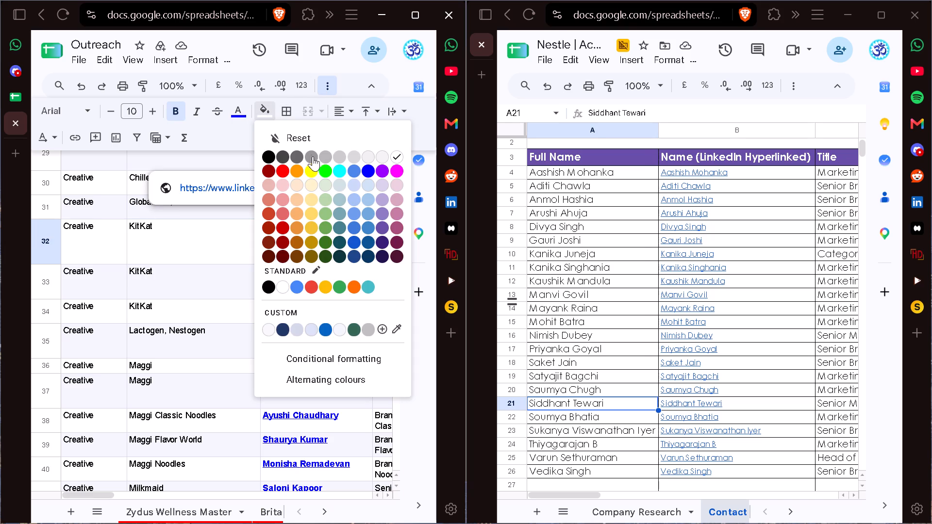
{"action": "left_click", "coordinate": [310, 170]}
Check the KitKat spocs in rows 33 and 34 against the Contact Map and fill the Lactogen, Nestogen spoc cell yellow.
{"action": "left_click", "coordinate": [205, 283]}
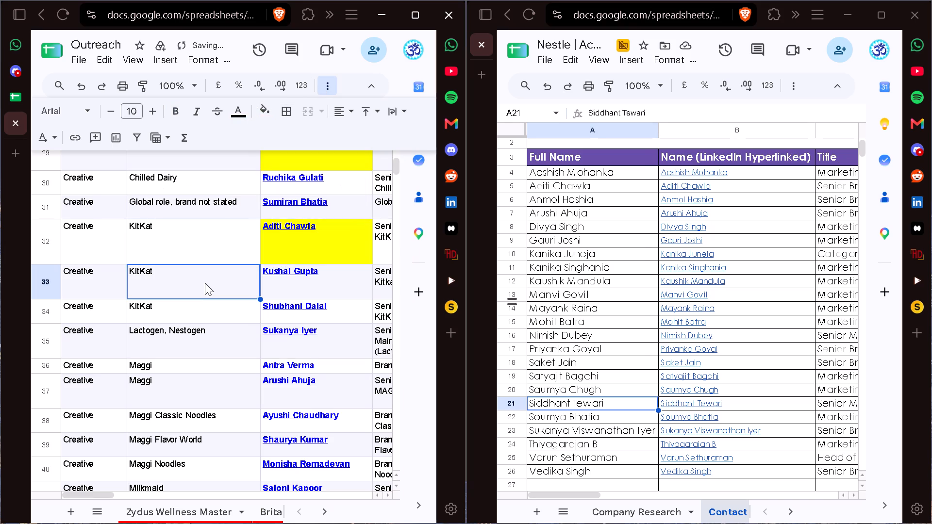
{"action": "scroll", "coordinate": [205, 283], "scroll_direction": "down", "scroll_amount": 1}
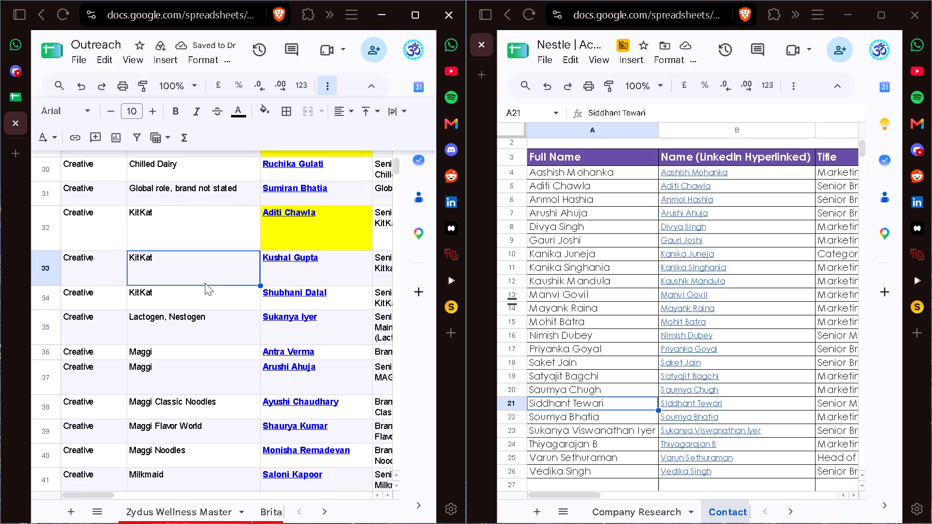
{"action": "scroll", "coordinate": [205, 283], "scroll_direction": "down", "scroll_amount": 1}
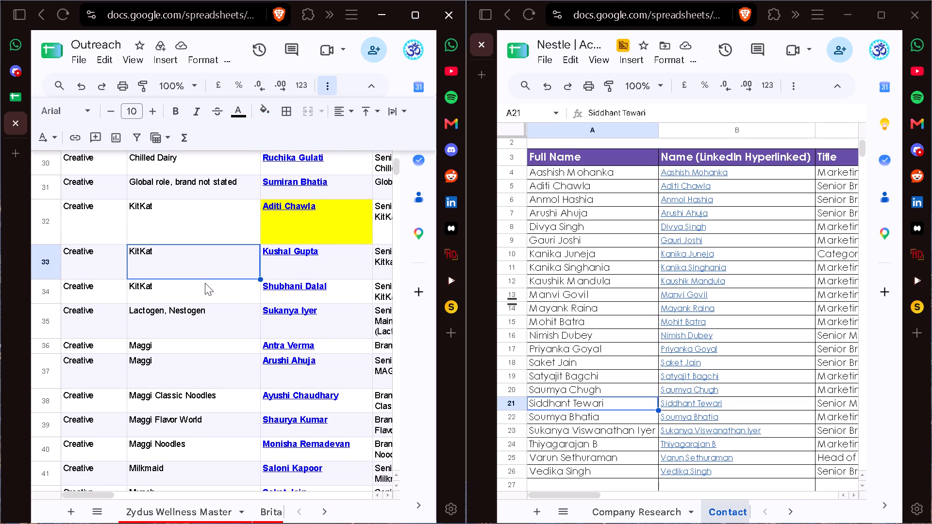
{"action": "key", "text": "Down"}
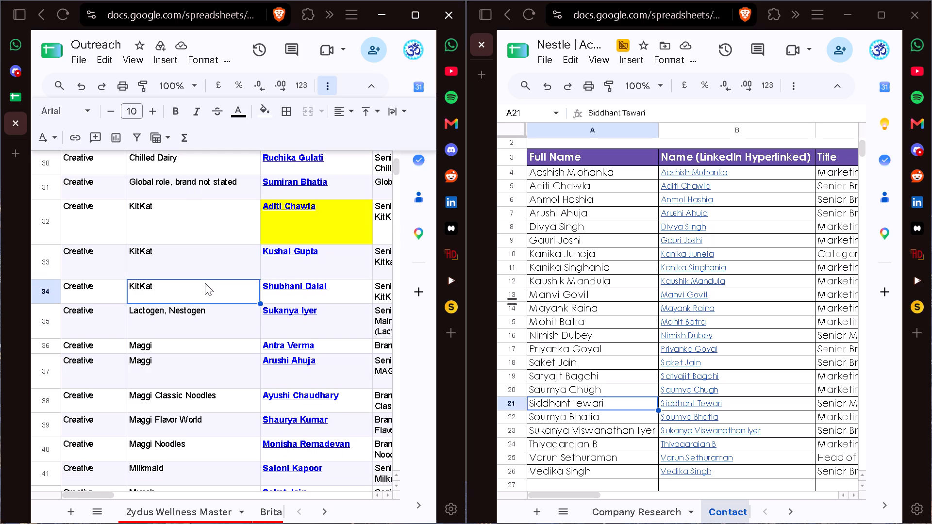
{"action": "scroll", "coordinate": [205, 283], "scroll_direction": "down", "scroll_amount": 1}
{"action": "key", "text": "Down"}
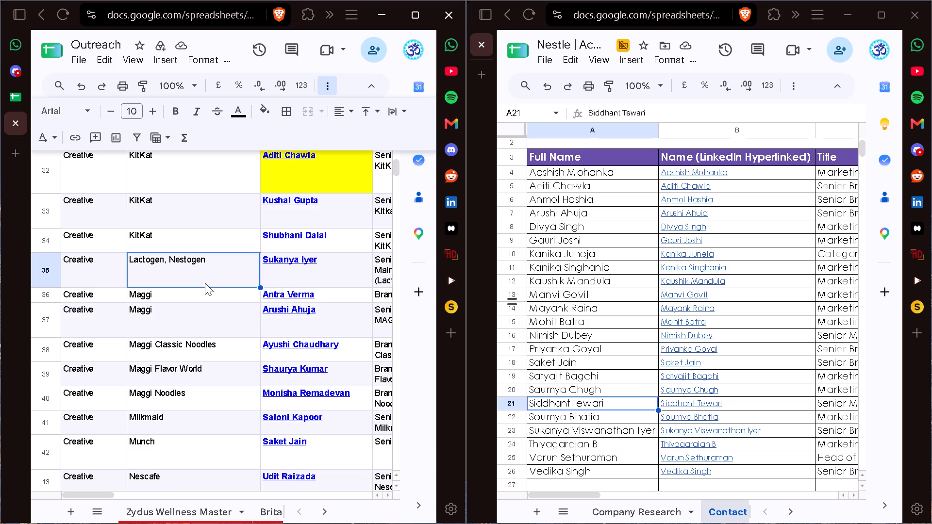
{"action": "left_click", "coordinate": [341, 280]}
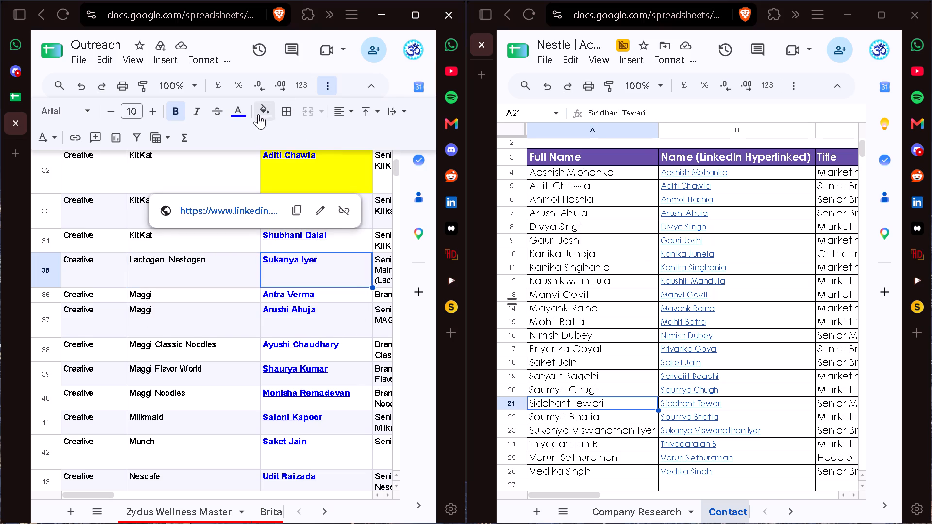
{"action": "left_click", "coordinate": [261, 110]}
{"action": "left_click", "coordinate": [313, 170]}
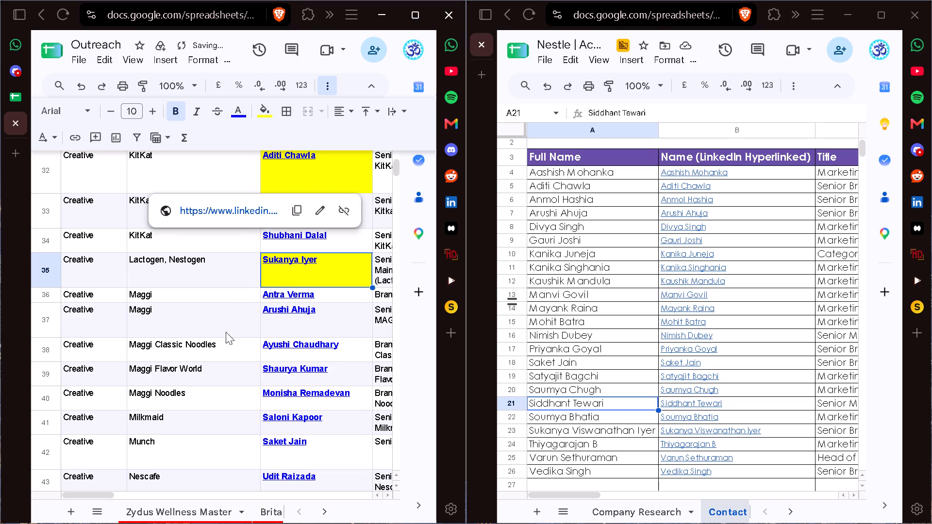
Move past the Maggi row 36 and fill the Maggi spoc cell in row 37 yellow.
{"action": "left_click", "coordinate": [221, 293]}
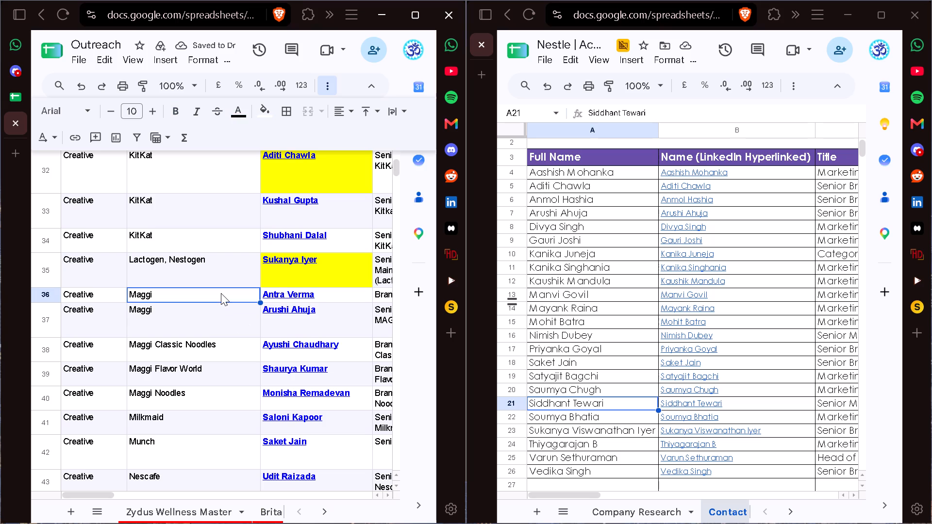
{"action": "key", "text": "Down"}
{"action": "left_click", "coordinate": [336, 315]}
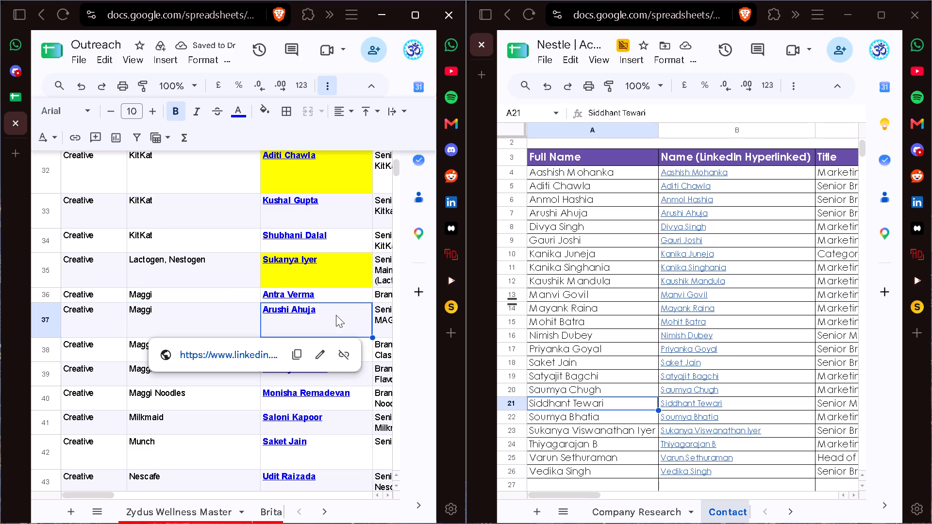
{"action": "left_click", "coordinate": [266, 106]}
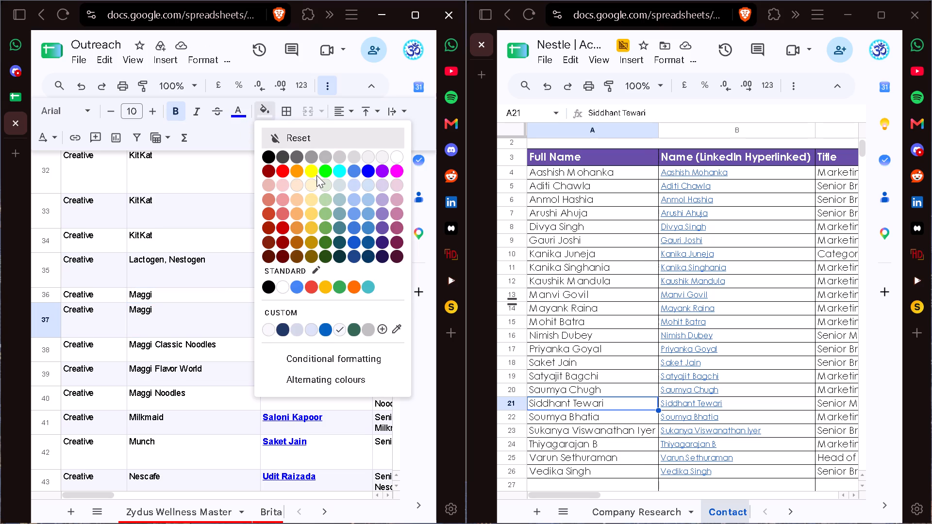
{"action": "left_click", "coordinate": [314, 173]}
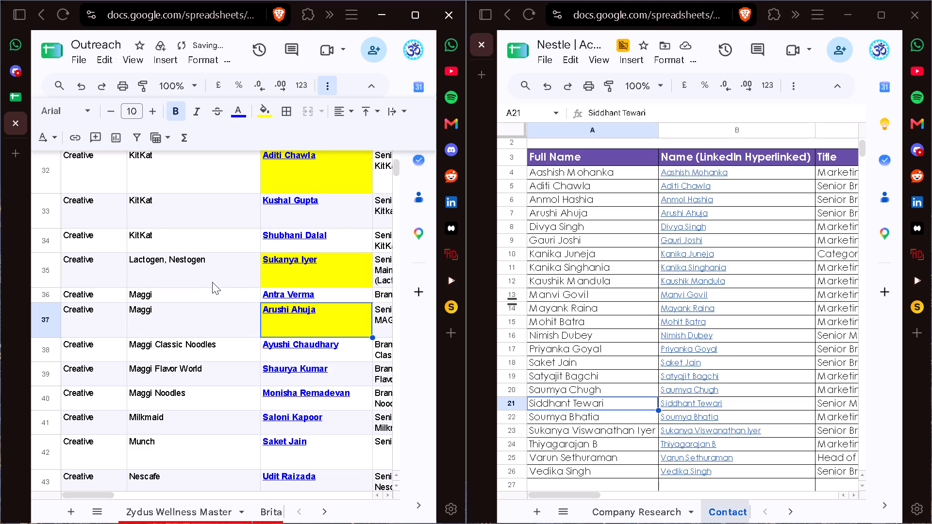
Check the spocs in rows 38 to 41 against the Contact Map and fill the Munch spoc cell in row 42 yellow.
{"action": "left_click", "coordinate": [208, 348]}
{"action": "key", "text": "Down"}
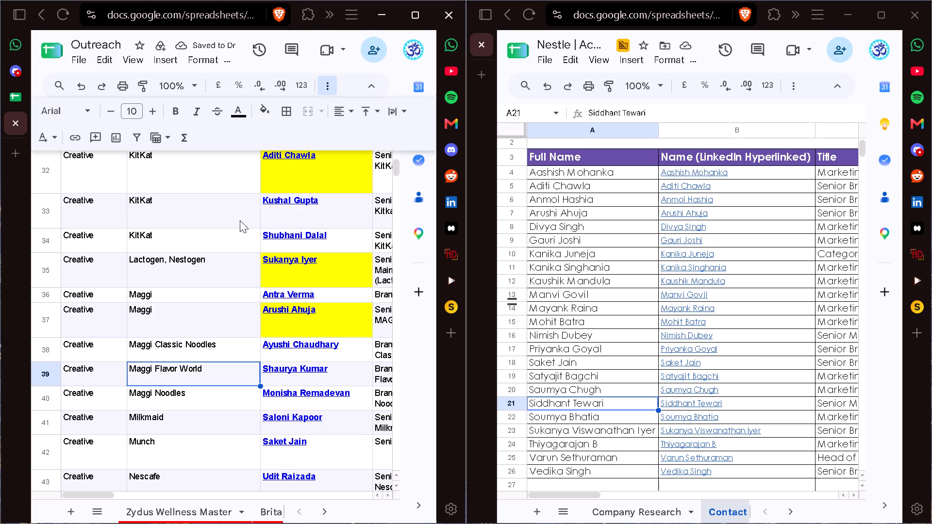
{"action": "scroll", "coordinate": [235, 308], "scroll_direction": "down", "scroll_amount": 2}
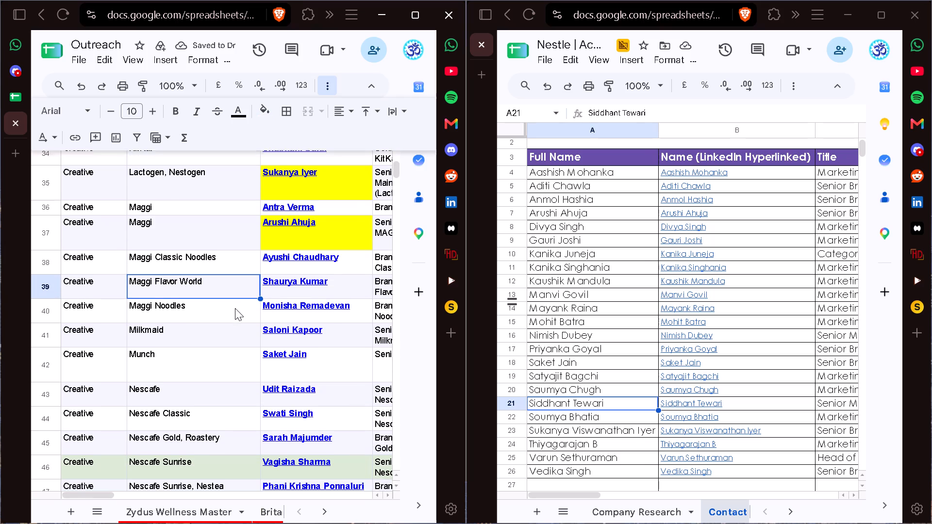
{"action": "scroll", "coordinate": [235, 308], "scroll_direction": "down", "scroll_amount": 1}
{"action": "key", "text": "Down"}
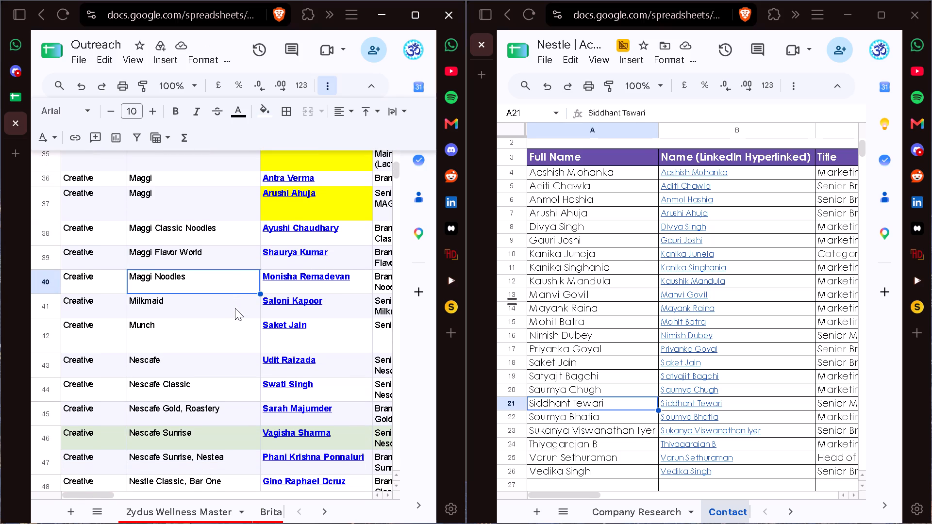
{"action": "key", "text": "Down"}
{"action": "scroll", "coordinate": [235, 308], "scroll_direction": "down", "scroll_amount": 1}
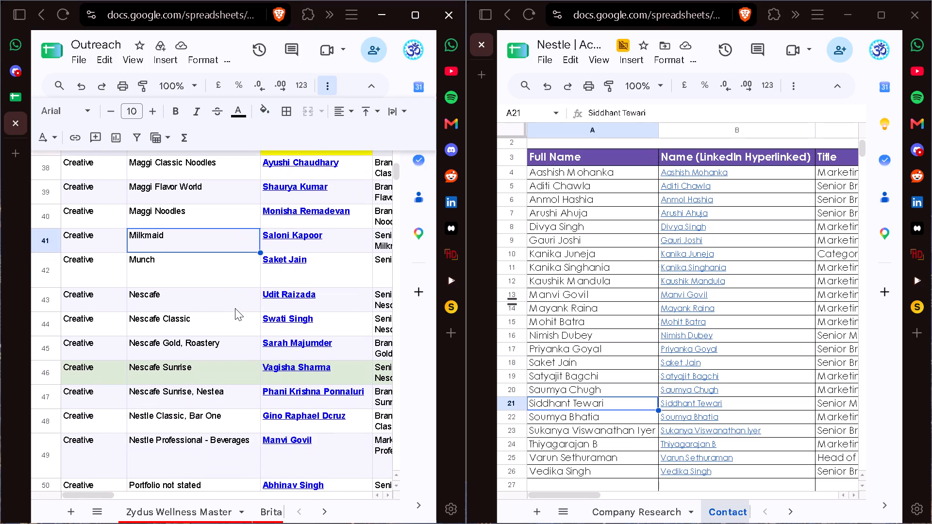
{"action": "key", "text": "Down"}
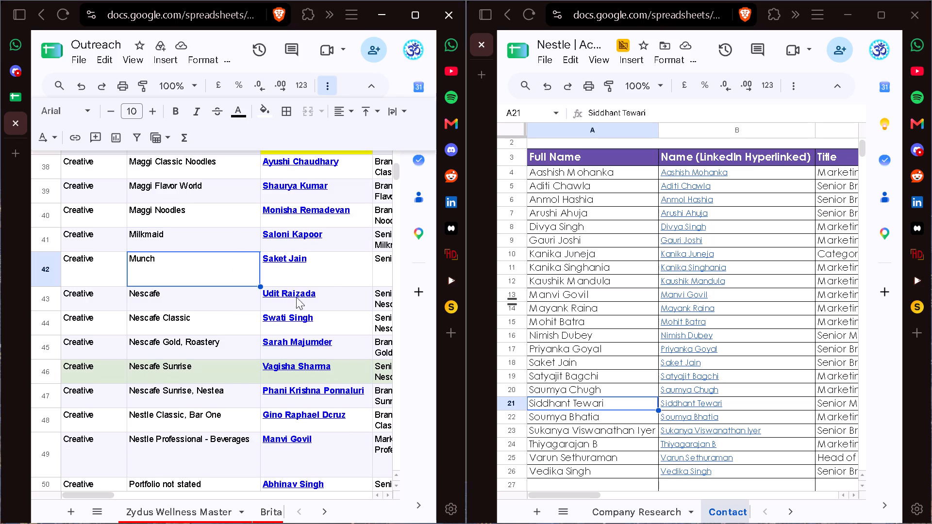
{"action": "left_click", "coordinate": [329, 271]}
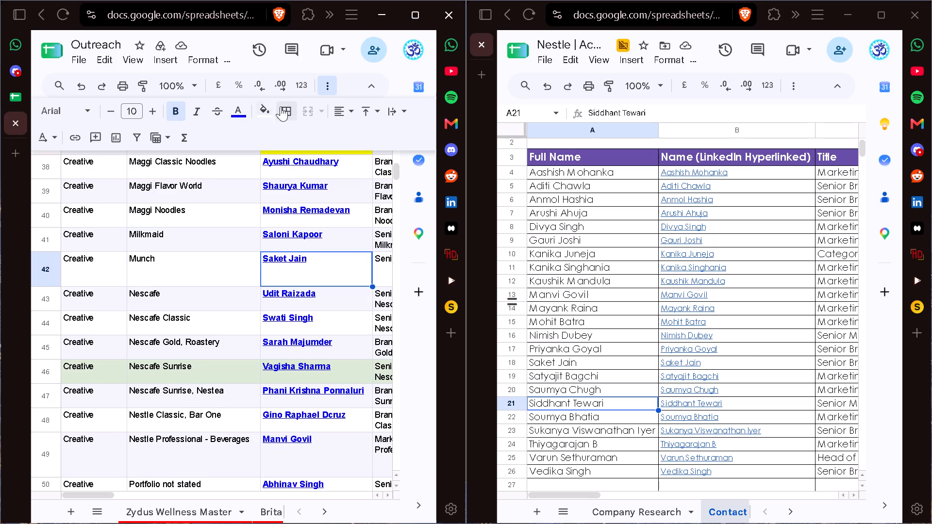
{"action": "left_click", "coordinate": [255, 110]}
{"action": "left_click", "coordinate": [312, 177]}
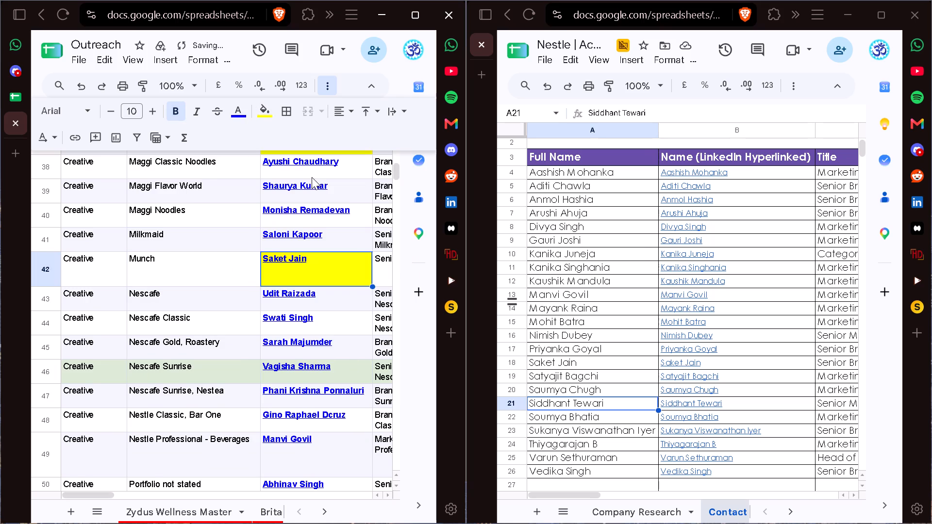
Check the Nescafe to Nestle Classic spocs in rows 43 to 48 against the Contact Map and fill the Nestle Professional - Beverages spoc cell yellow.
{"action": "left_click", "coordinate": [196, 294]}
{"action": "scroll", "coordinate": [196, 294], "scroll_direction": "down", "scroll_amount": 1}
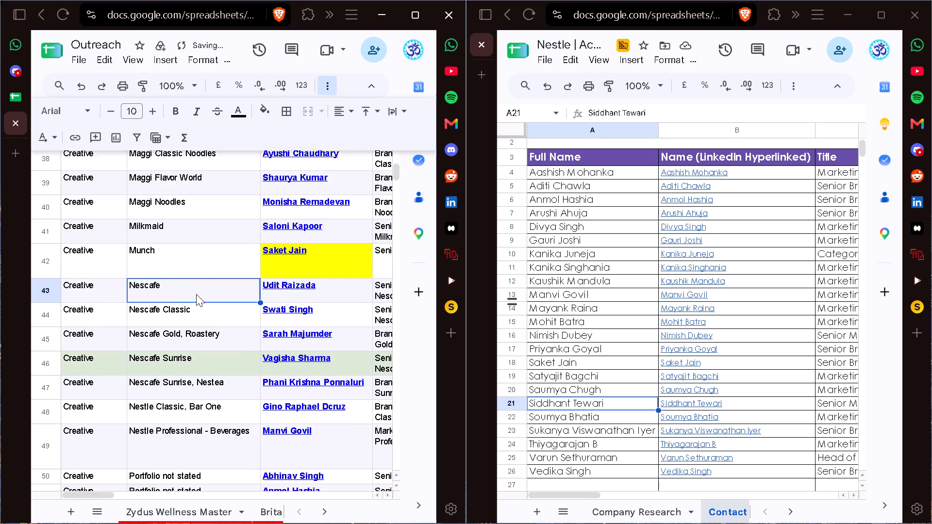
{"action": "scroll", "coordinate": [196, 294], "scroll_direction": "down", "scroll_amount": 1}
{"action": "key", "text": "Down"}
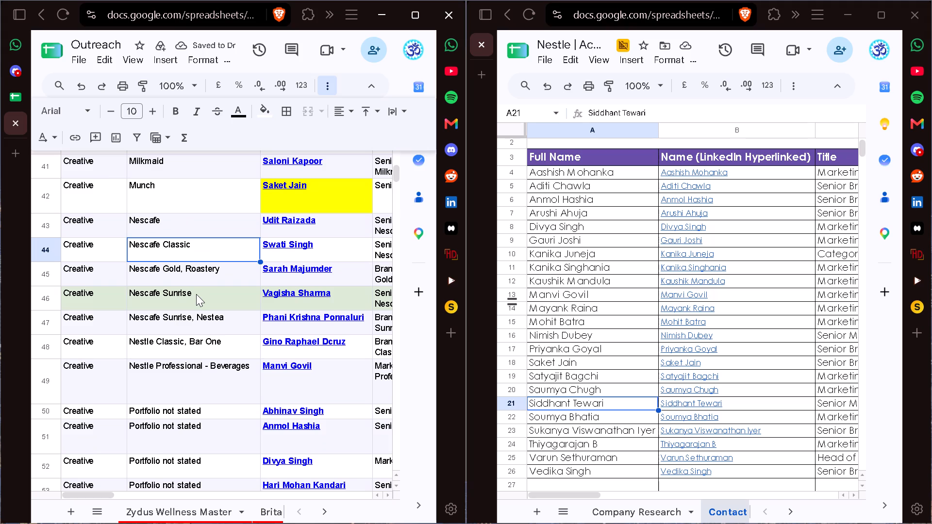
{"action": "key", "text": "Down"}
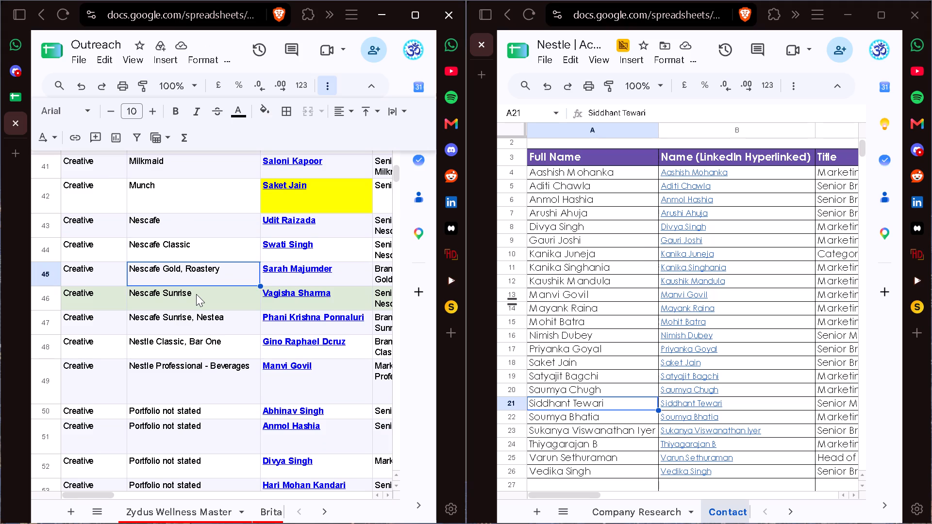
{"action": "key", "text": "Down"}
{"action": "scroll", "coordinate": [196, 294], "scroll_direction": "down", "scroll_amount": 1}
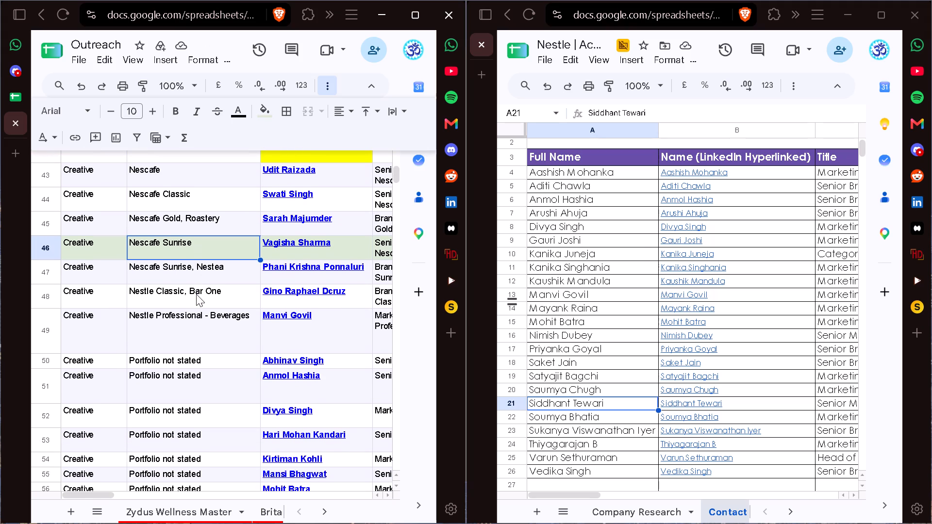
{"action": "scroll", "coordinate": [196, 294], "scroll_direction": "down", "scroll_amount": 1}
{"action": "key", "text": "Down"}
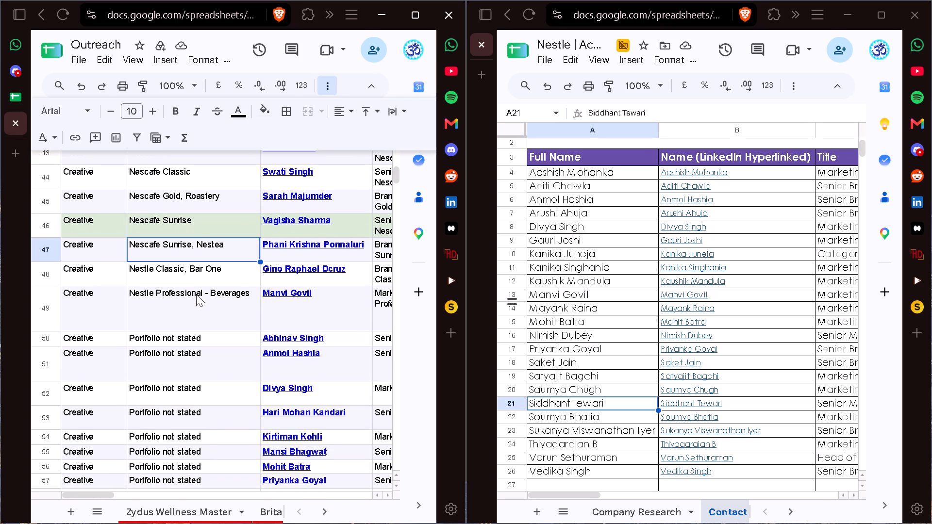
{"action": "key", "text": "Down"}
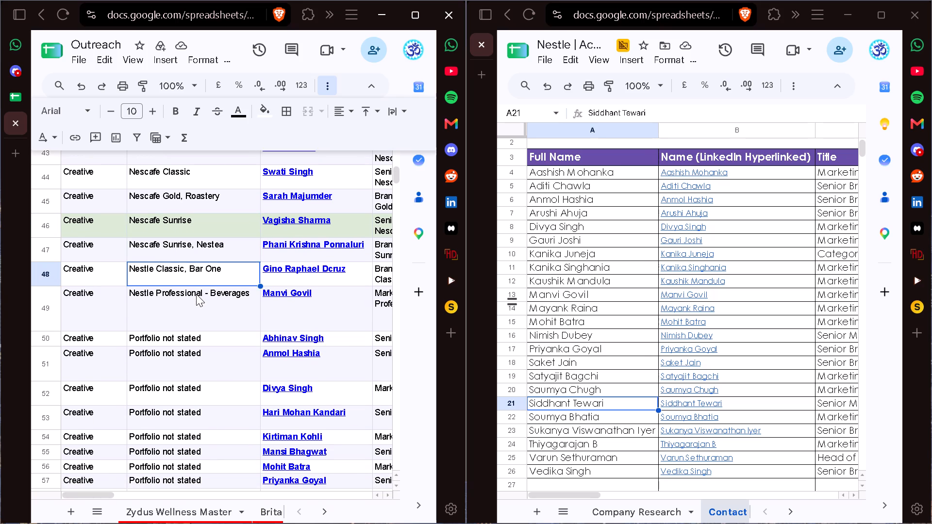
{"action": "scroll", "coordinate": [196, 294], "scroll_direction": "down", "scroll_amount": 1}
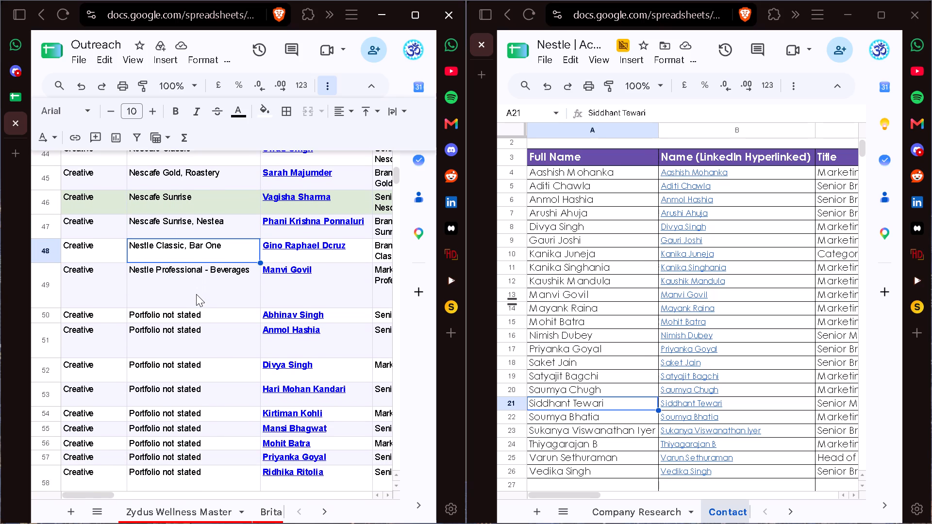
{"action": "key", "text": "Down"}
{"action": "scroll", "coordinate": [196, 294], "scroll_direction": "down", "scroll_amount": 1}
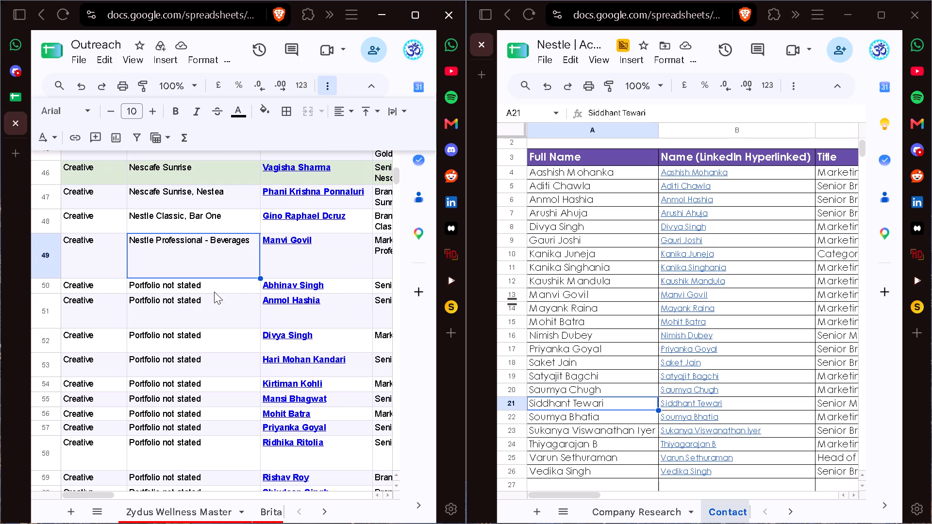
{"action": "left_click", "coordinate": [314, 265]}
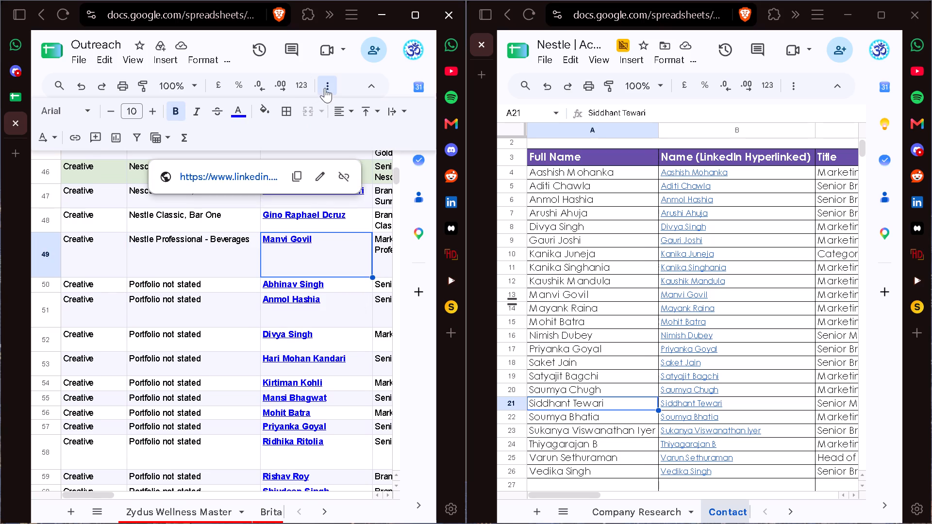
{"action": "left_click", "coordinate": [266, 118]}
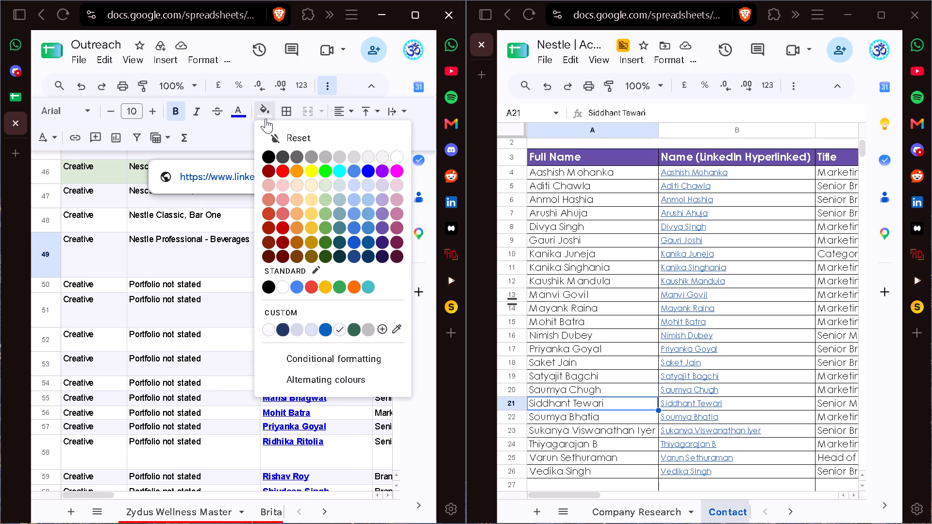
{"action": "left_click", "coordinate": [309, 173]}
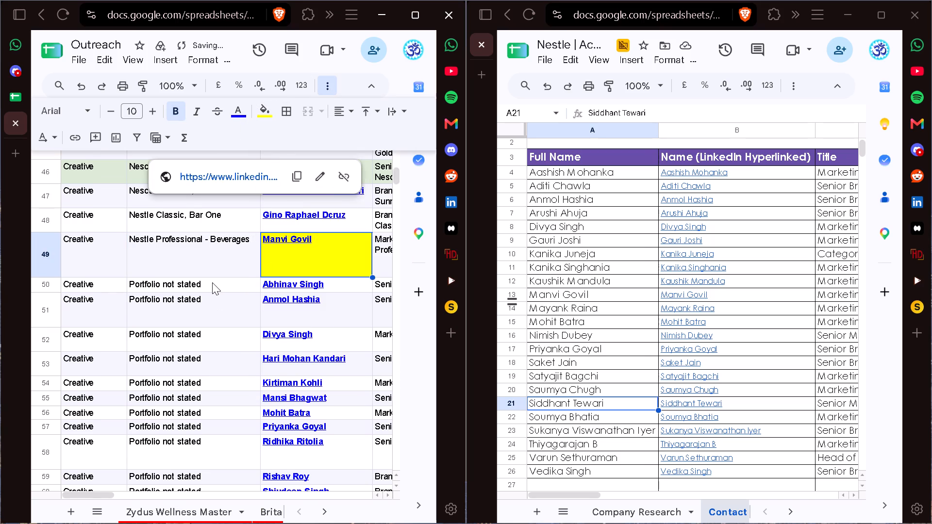
Check the Portfolio not stated spoc in row 50 against the Contact Map and fill the spoc cell in row 51 yellow.
{"action": "left_click", "coordinate": [212, 282]}
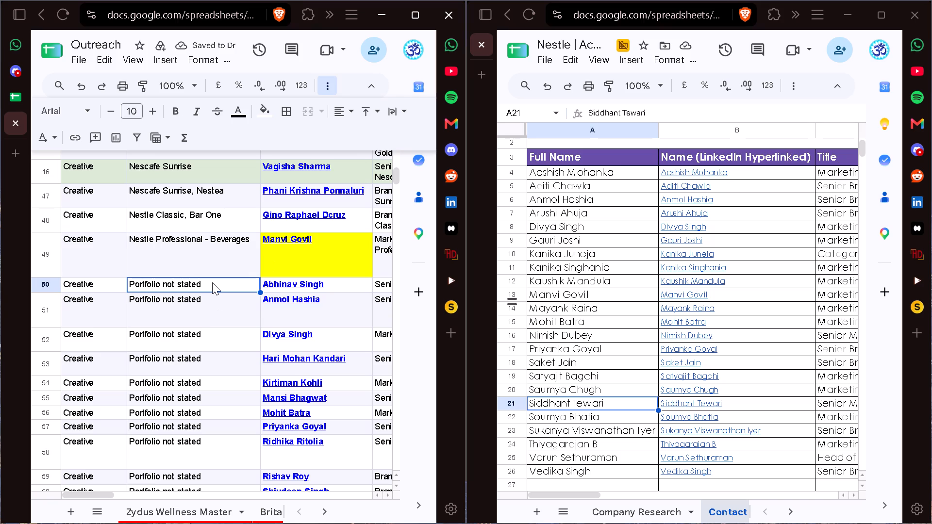
{"action": "key", "text": "Down"}
{"action": "scroll", "coordinate": [212, 268], "scroll_direction": "down", "scroll_amount": 1}
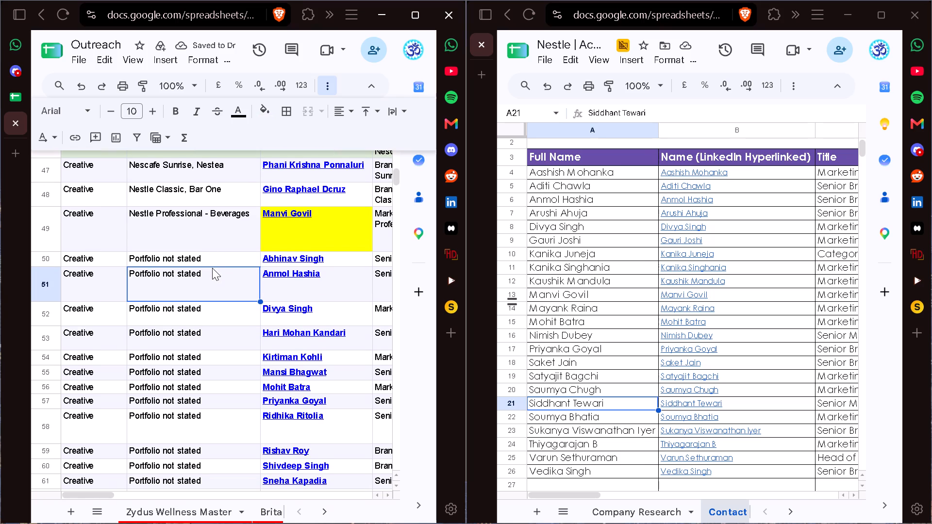
{"action": "left_click", "coordinate": [319, 275]}
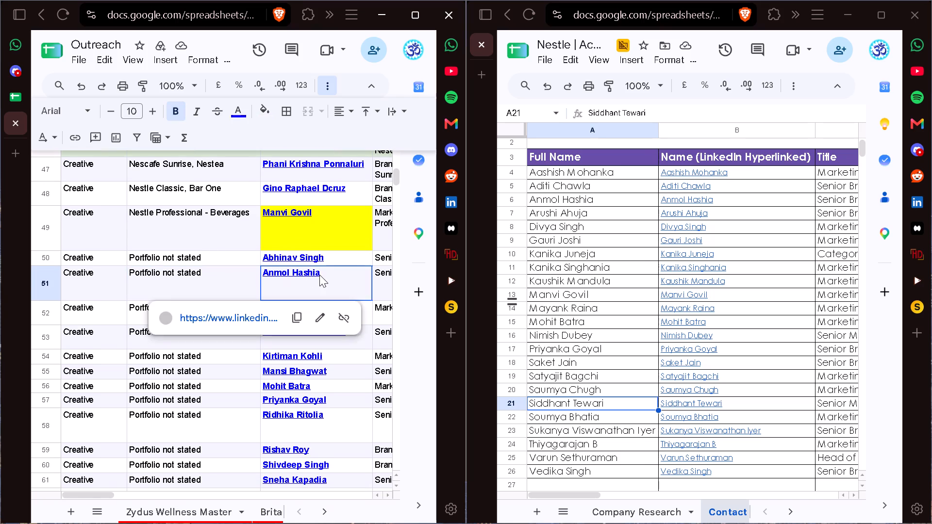
{"action": "left_click", "coordinate": [266, 107]}
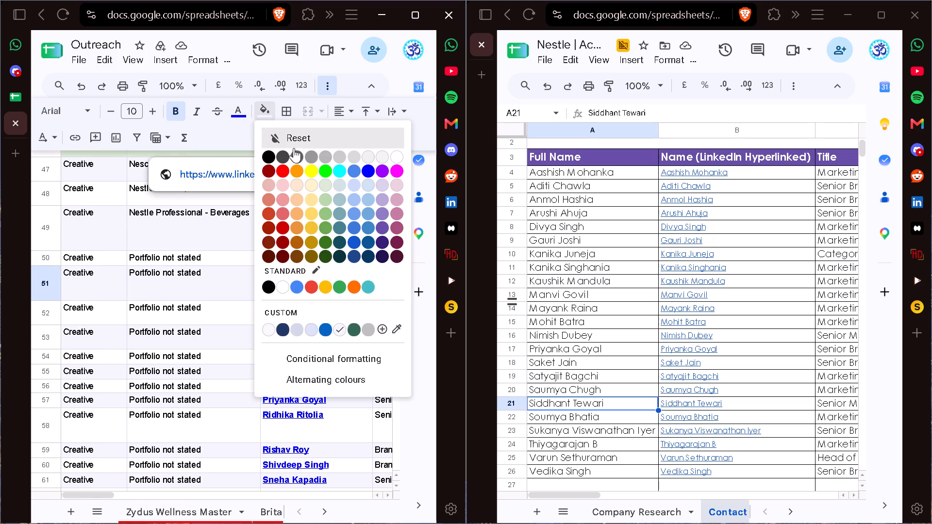
{"action": "left_click", "coordinate": [313, 169]}
Fill the spoc cell of the Portfolio not stated row 52 yellow.
{"action": "left_click", "coordinate": [203, 321]}
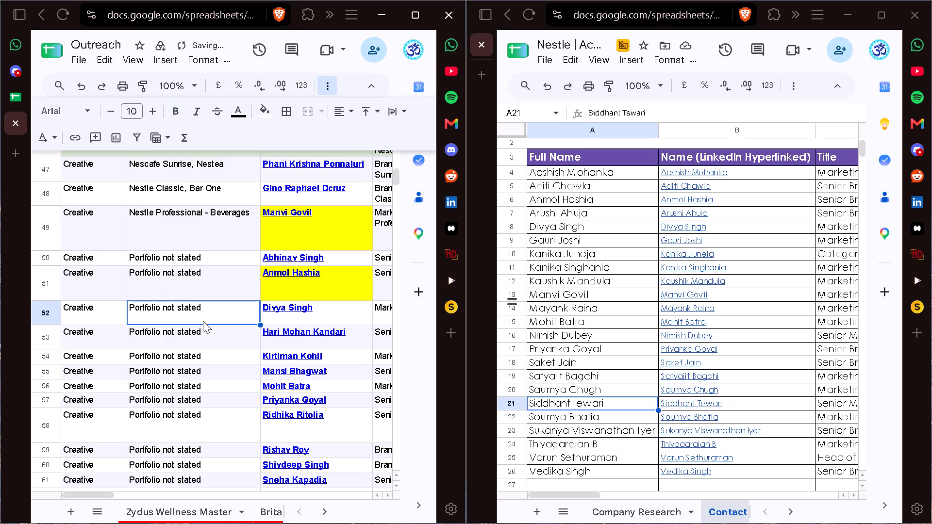
{"action": "left_click", "coordinate": [335, 310]}
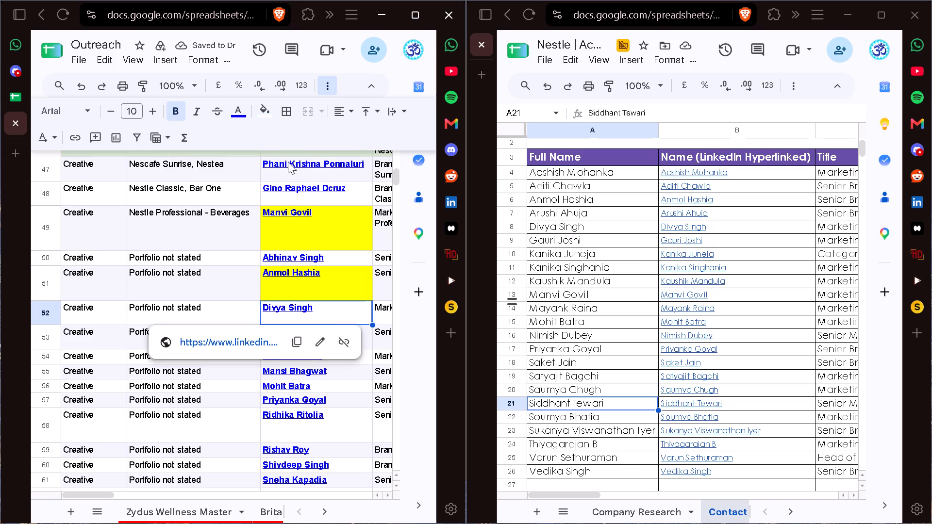
{"action": "left_click", "coordinate": [274, 110]}
{"action": "left_click", "coordinate": [311, 173]}
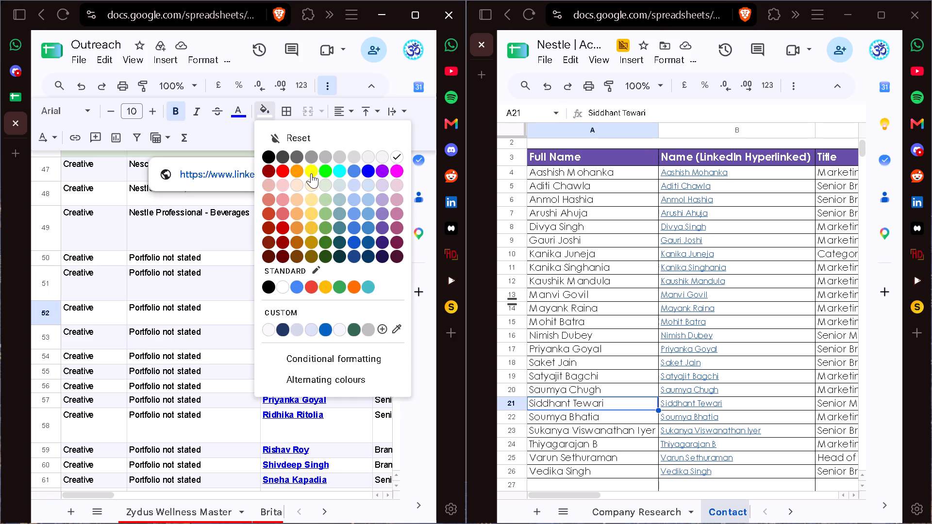
Check the Portfolio not stated spocs in rows 53 to 55 against the Contact Map and fill the spoc cell in row 56 yellow.
{"action": "left_click", "coordinate": [211, 333]}
{"action": "scroll", "coordinate": [211, 333], "scroll_direction": "down", "scroll_amount": 1}
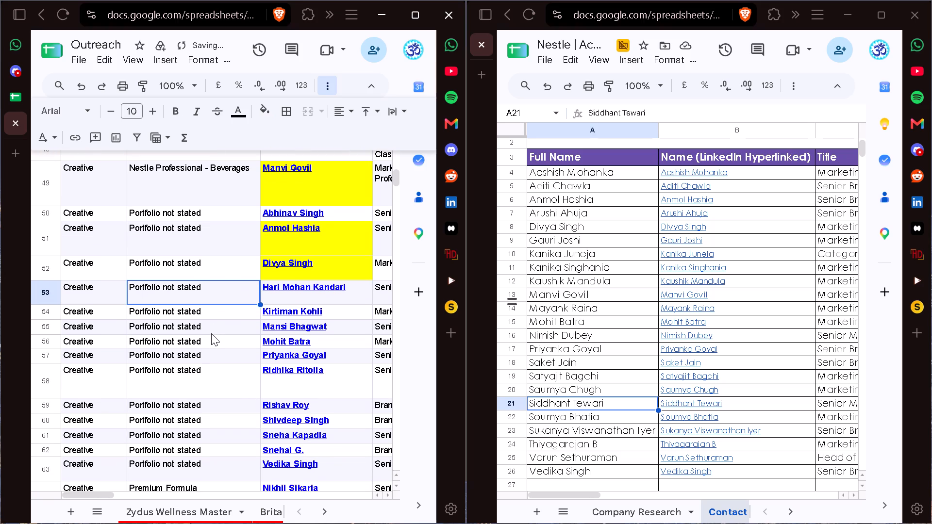
{"action": "key", "text": "Down"}
{"action": "scroll", "coordinate": [211, 333], "scroll_direction": "down", "scroll_amount": 1}
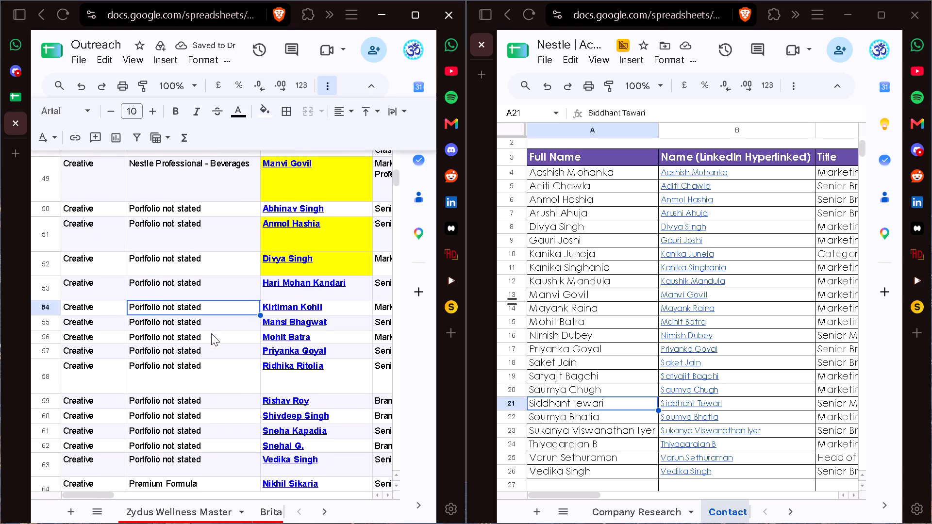
{"action": "scroll", "coordinate": [211, 333], "scroll_direction": "down", "scroll_amount": 1}
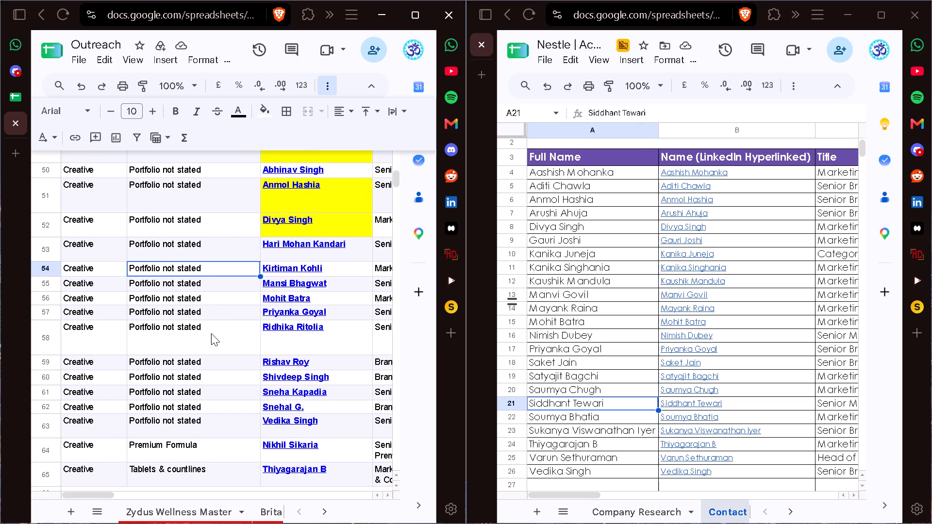
{"action": "key", "text": "Down"}
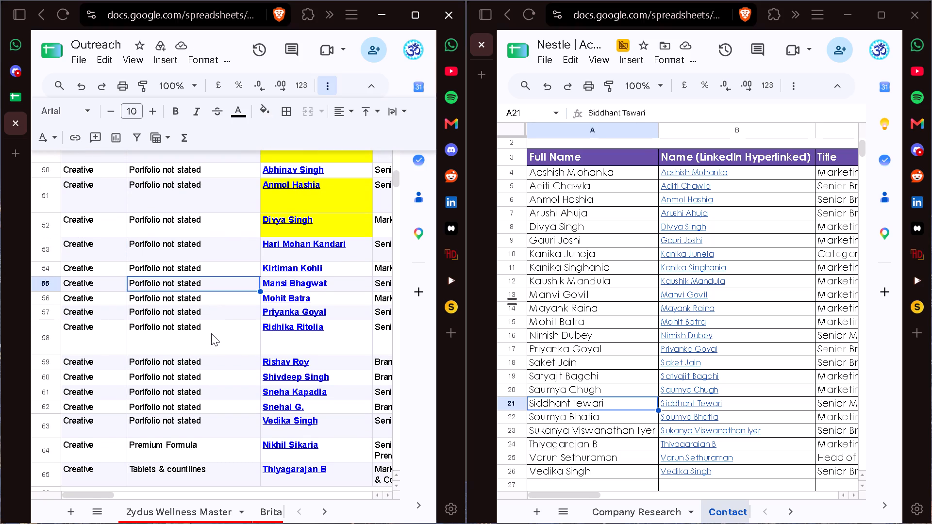
{"action": "key", "text": "Down"}
{"action": "scroll", "coordinate": [211, 333], "scroll_direction": "down", "scroll_amount": 1}
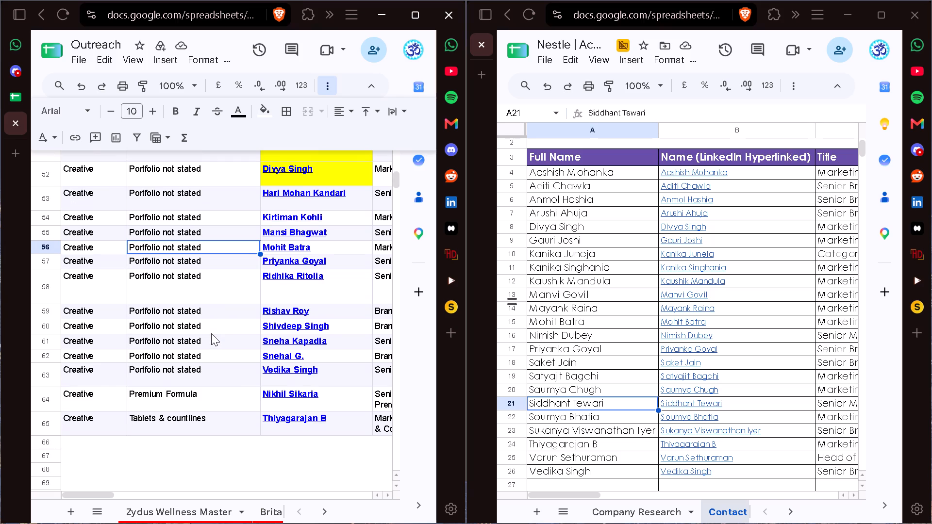
{"action": "left_click", "coordinate": [348, 246]}
{"action": "left_click", "coordinate": [257, 114]}
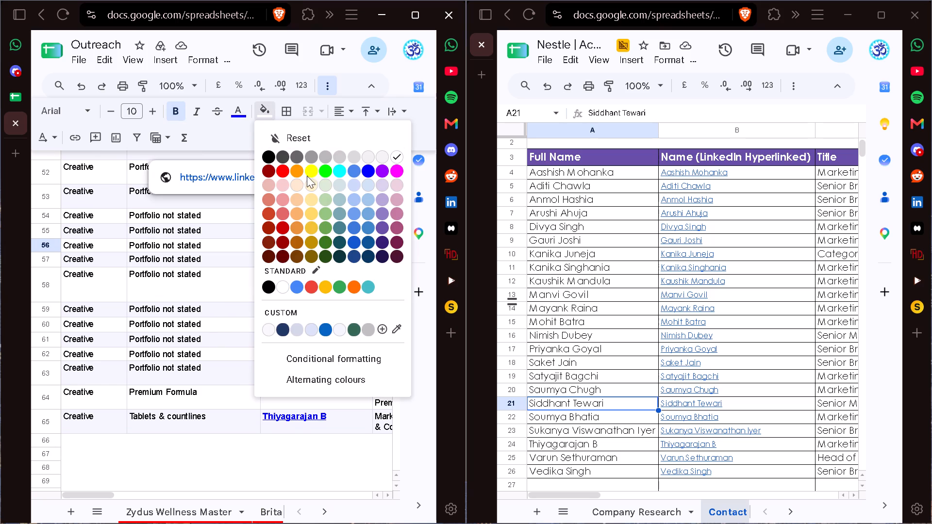
{"action": "left_click", "coordinate": [312, 175]}
Fill the spoc cell of the Portfolio not stated row 57 yellow.
{"action": "left_click", "coordinate": [211, 264]}
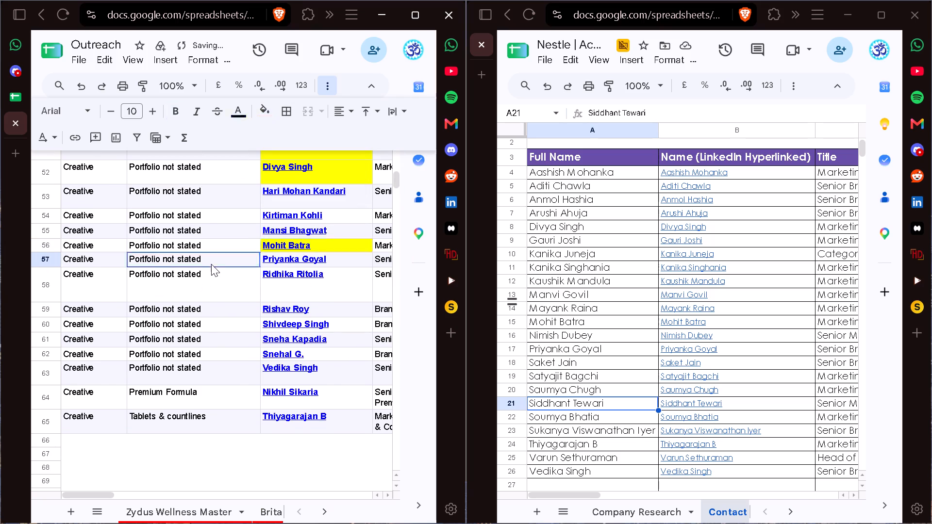
{"action": "left_click", "coordinate": [334, 257]}
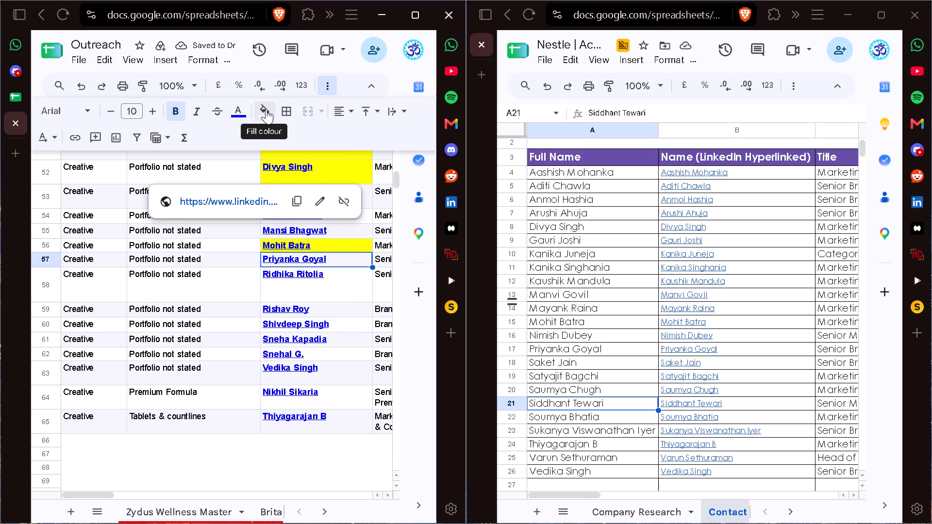
{"action": "left_click", "coordinate": [266, 109]}
{"action": "left_click", "coordinate": [312, 172]}
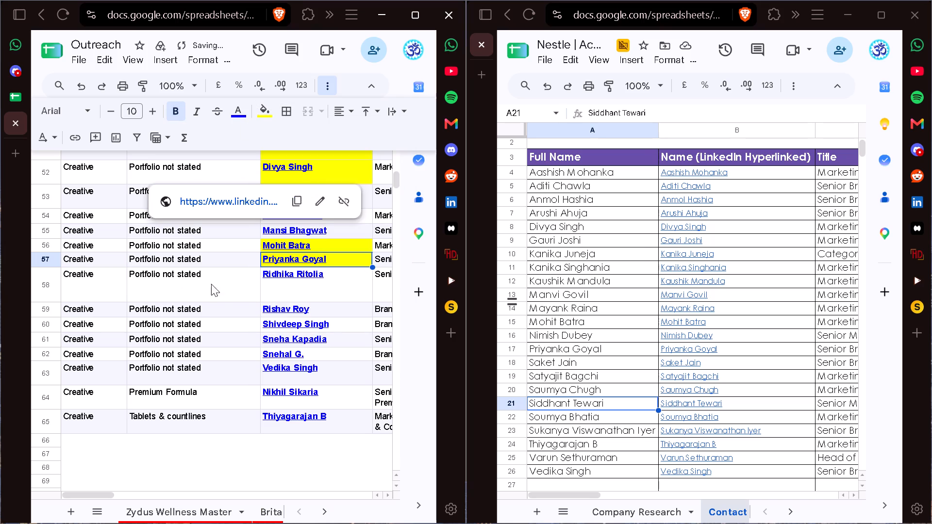
Check the Portfolio not stated spocs in rows 58 to 62 against the Contact Map and fill the spoc cell in row 63 yellow.
{"action": "left_click", "coordinate": [208, 280]}
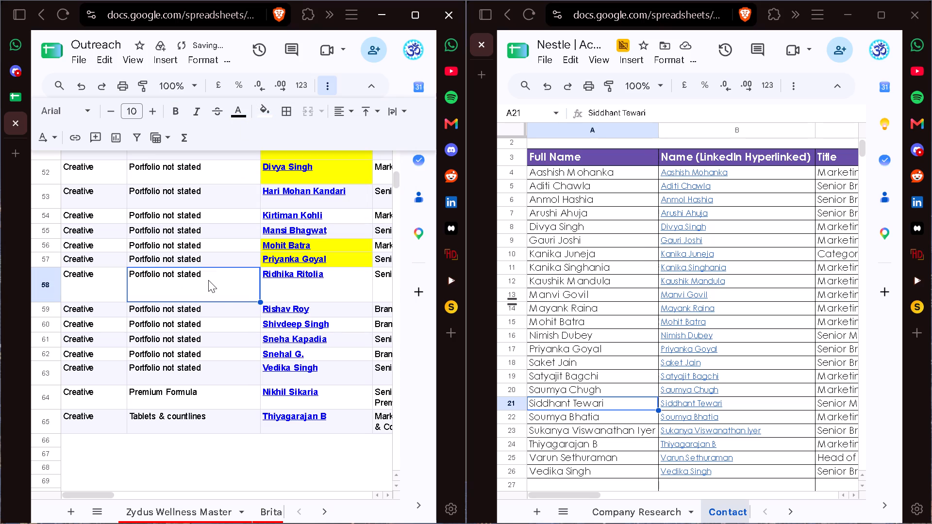
{"action": "key", "text": "Down"}
{"action": "scroll", "coordinate": [208, 280], "scroll_direction": "down", "scroll_amount": 1}
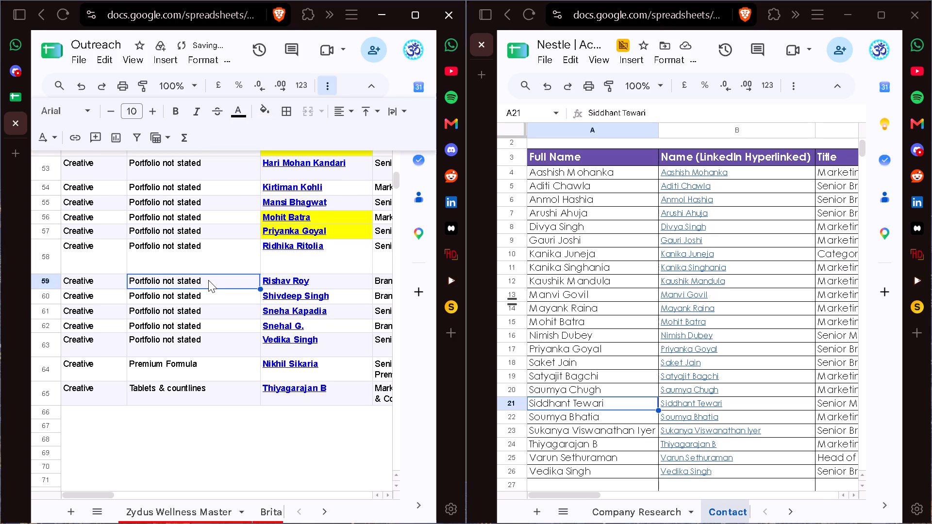
{"action": "key", "text": "Down"}
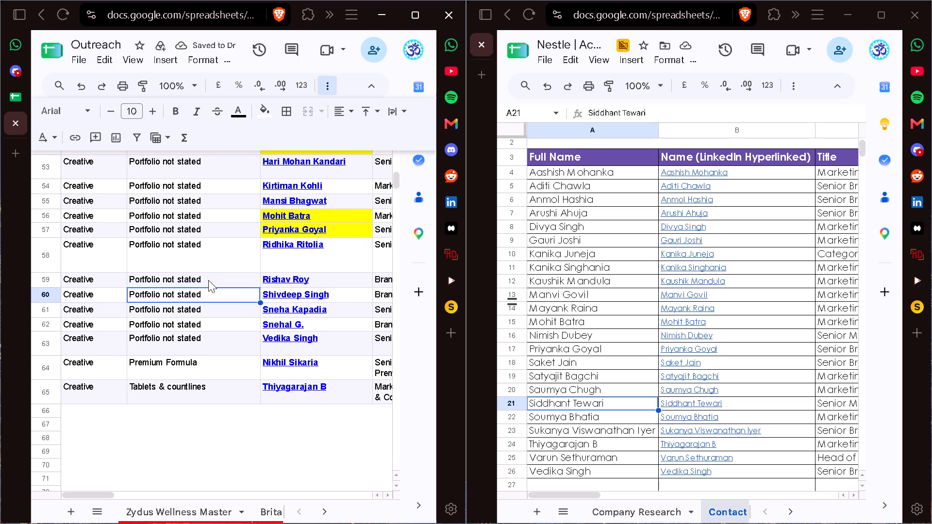
{"action": "key", "text": "Down"}
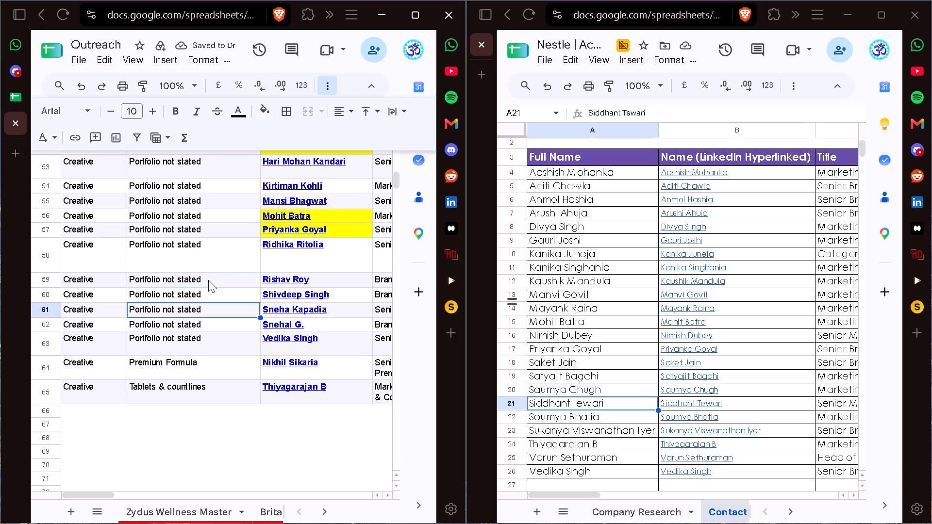
{"action": "scroll", "coordinate": [208, 280], "scroll_direction": "down", "scroll_amount": 1}
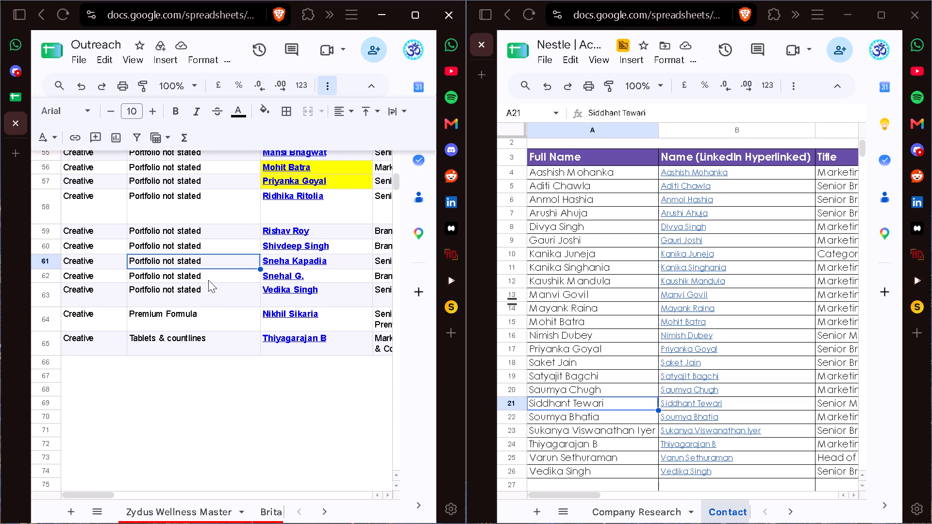
{"action": "key", "text": "Down"}
{"action": "scroll", "coordinate": [208, 280], "scroll_direction": "down", "scroll_amount": 1}
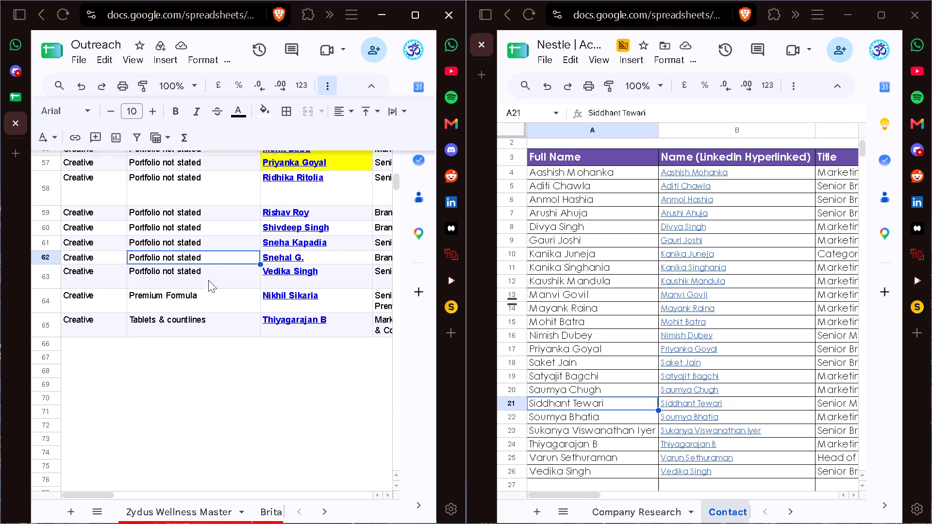
{"action": "scroll", "coordinate": [208, 280], "scroll_direction": "down", "scroll_amount": 1}
{"action": "key", "text": "Down"}
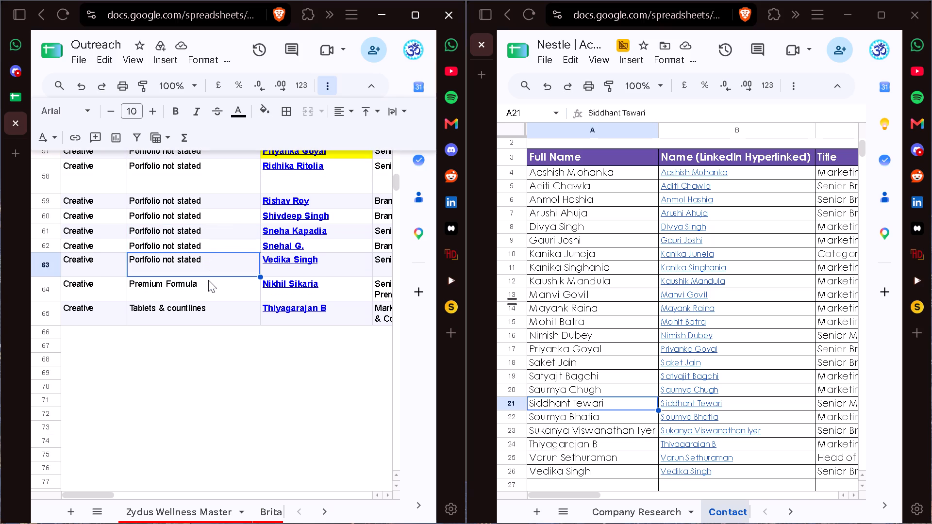
{"action": "left_click", "coordinate": [337, 264]}
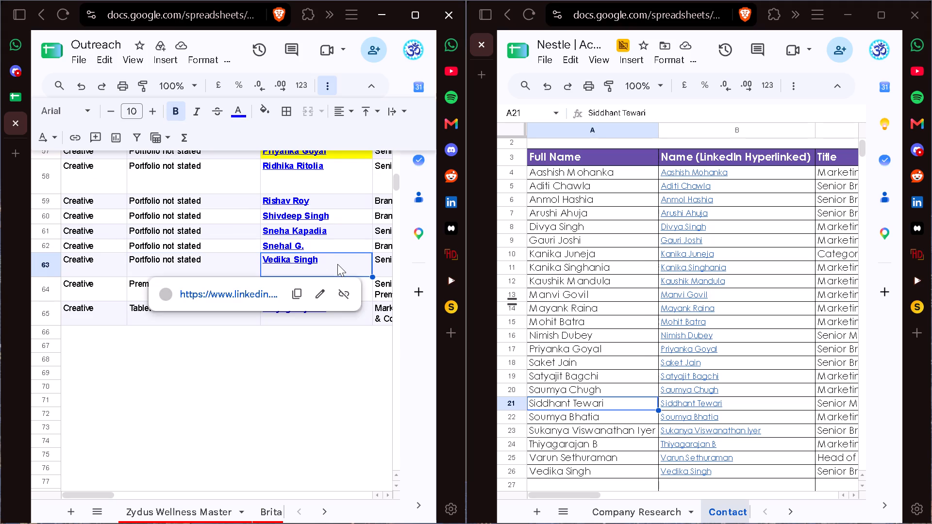
{"action": "left_click", "coordinate": [266, 106]}
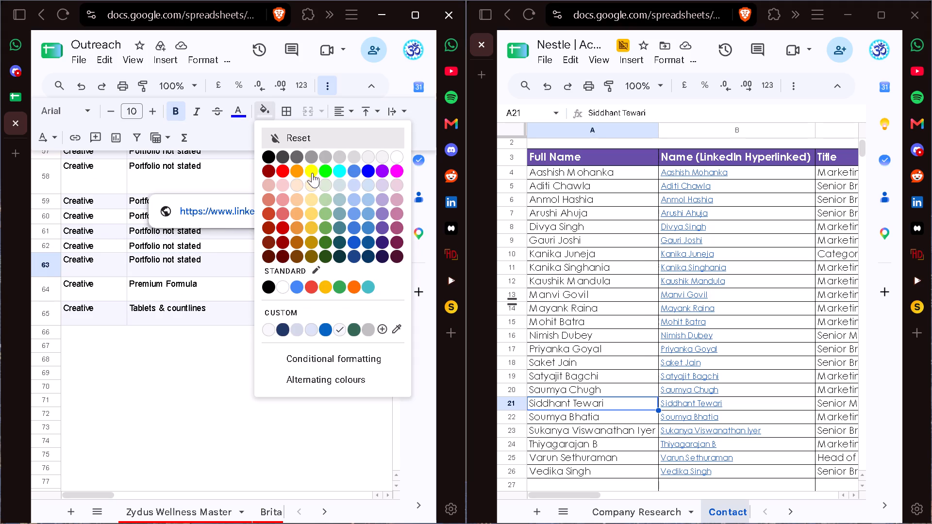
{"action": "left_click", "coordinate": [312, 173]}
Check the Premium Formula spoc in row 64 against the Contact Map and fill the Tablets & countlines spoc cell in row 65 yellow.
{"action": "left_click", "coordinate": [226, 280]}
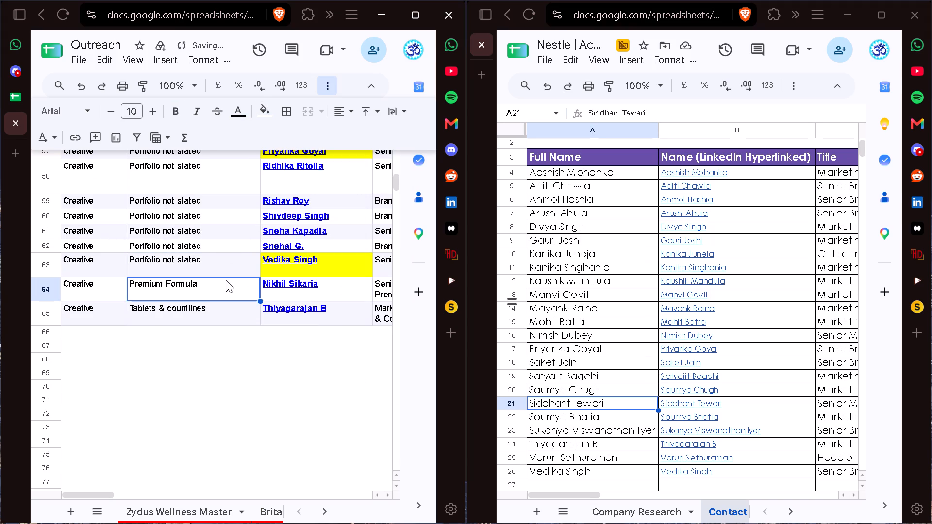
{"action": "key", "text": "Down"}
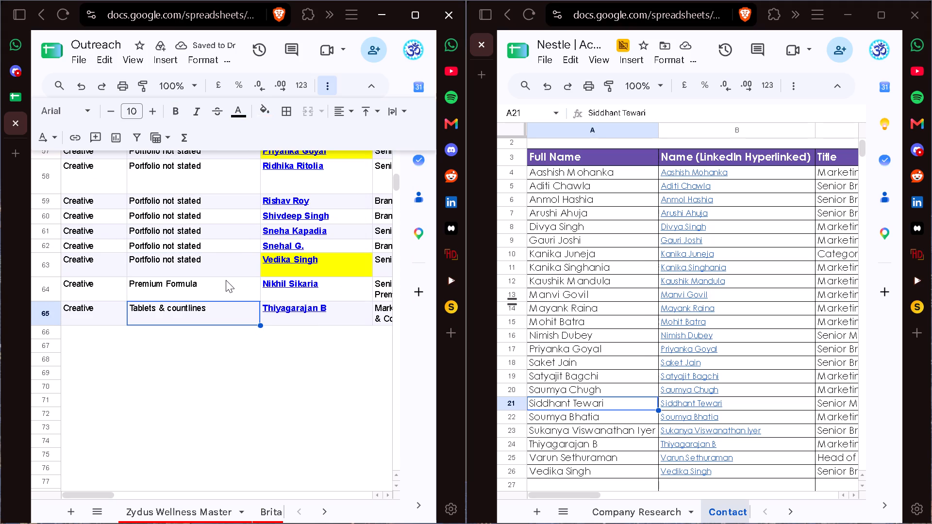
{"action": "left_click", "coordinate": [344, 310]}
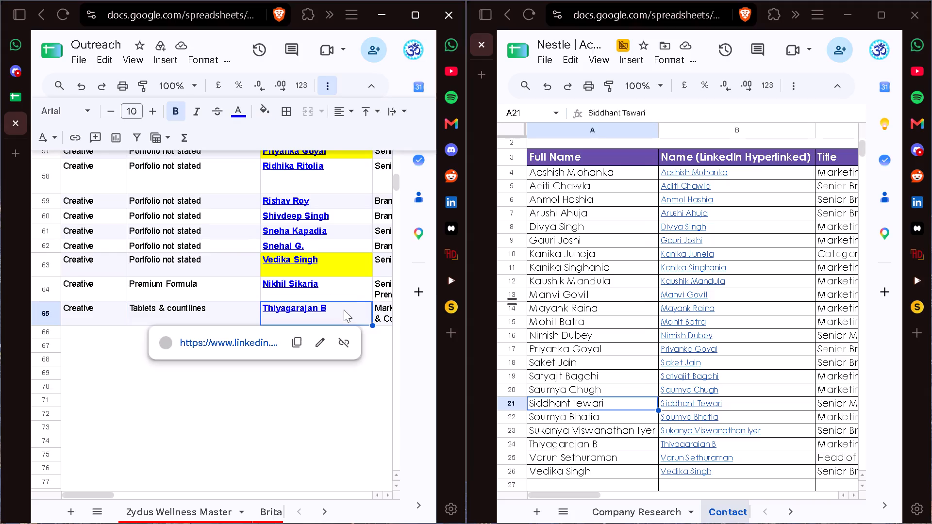
{"action": "left_click", "coordinate": [269, 117]}
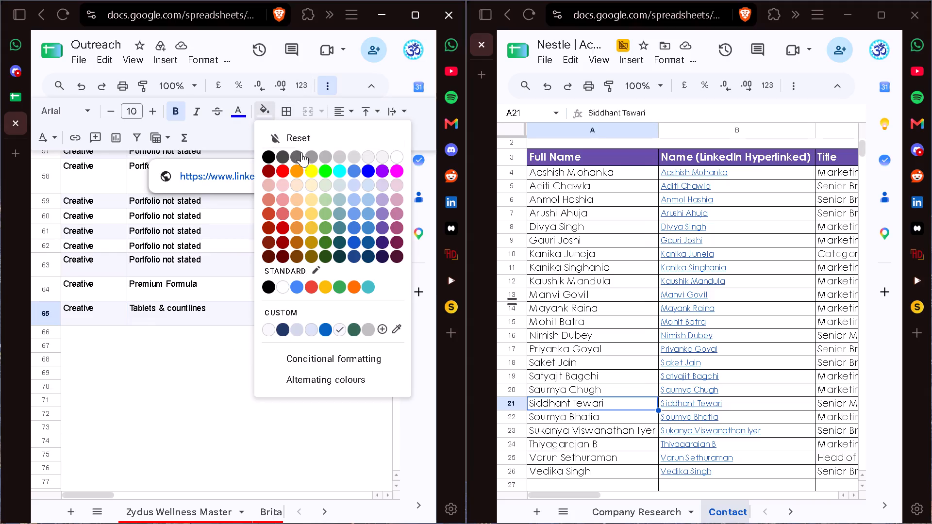
{"action": "left_click", "coordinate": [312, 171]}
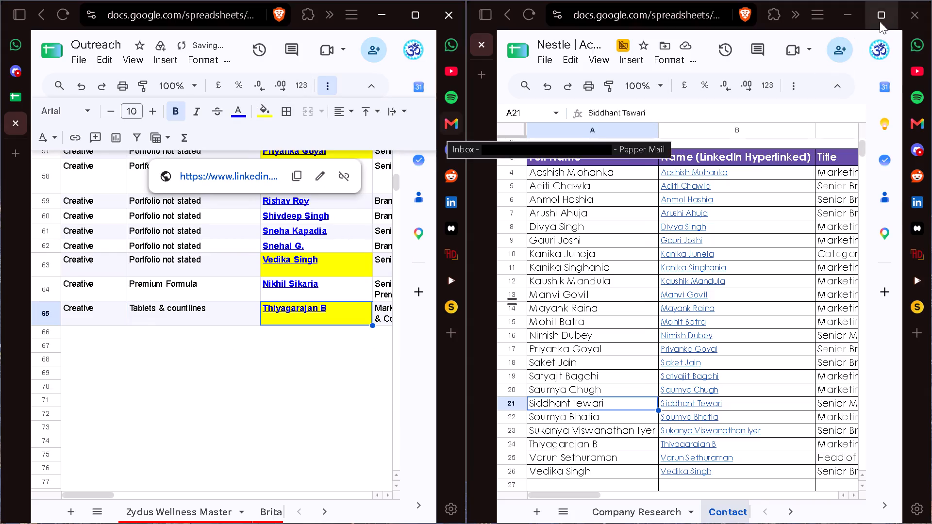
Close the Nestle Contact Map window and maximize the Outreach spreadsheet window.
{"action": "left_click", "coordinate": [915, 16]}
{"action": "left_click", "coordinate": [419, 15]}
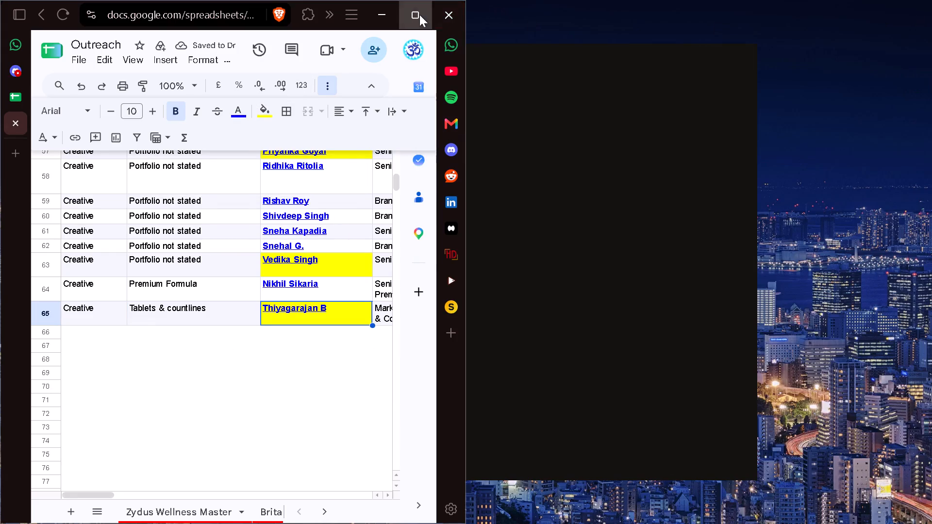
Create a filter on the Nestle Master sheet's data from the Spoc header cell.
{"action": "scroll", "coordinate": [535, 358], "scroll_direction": "up", "scroll_amount": 5}
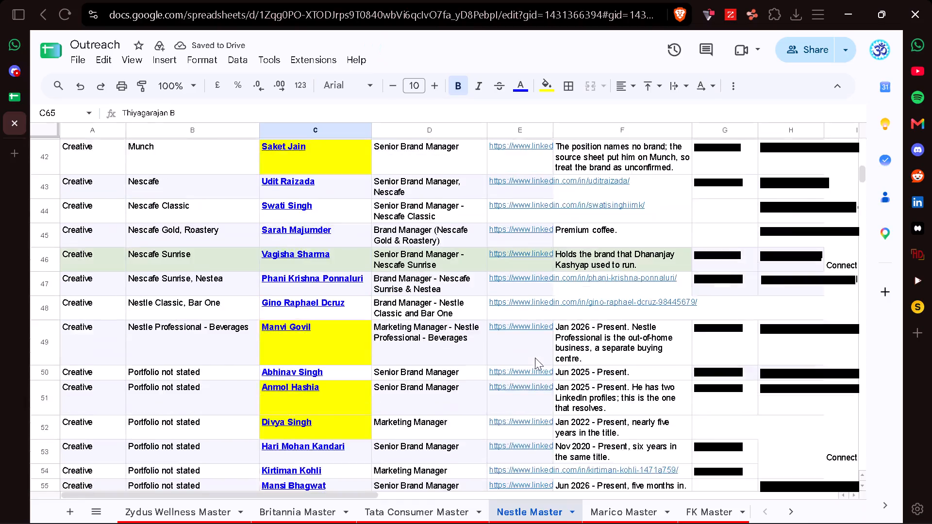
{"action": "scroll", "coordinate": [535, 358], "scroll_direction": "up", "scroll_amount": 7}
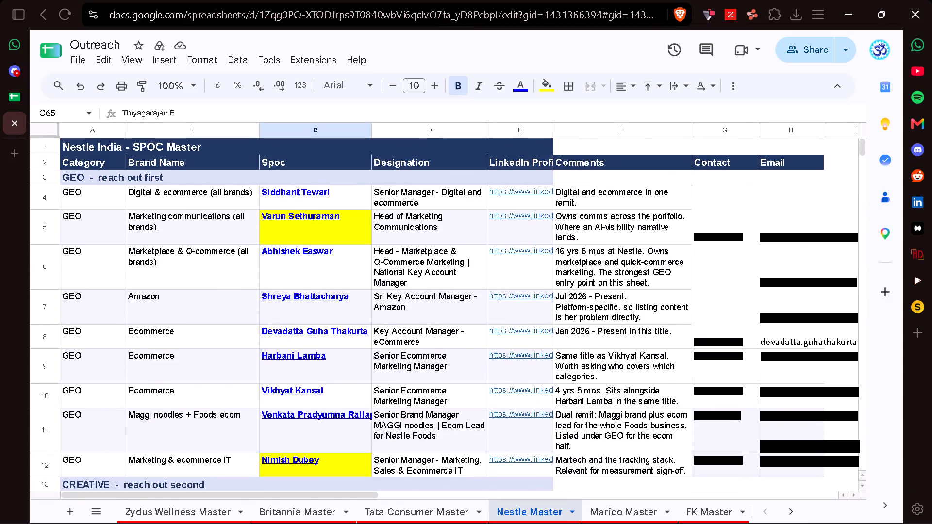
{"action": "left_click", "coordinate": [331, 156]}
{"action": "key", "text": "Down"}
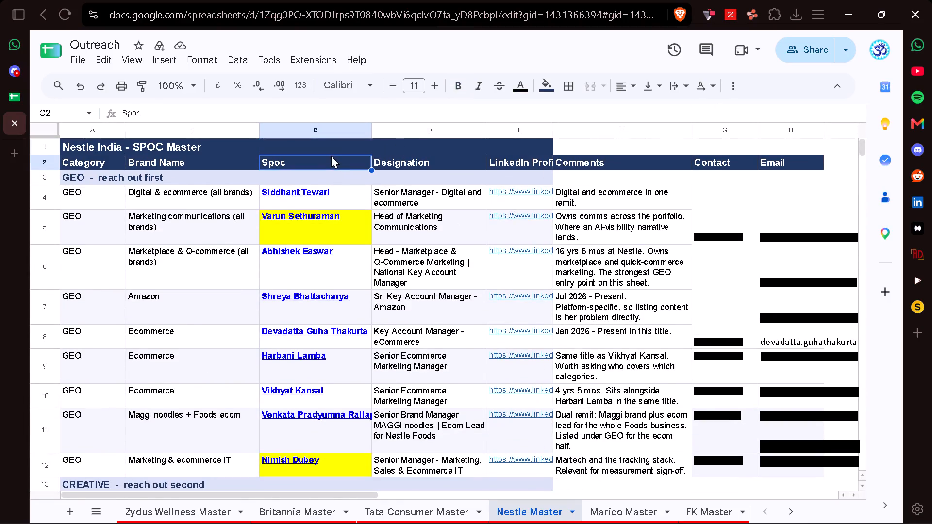
{"action": "left_click", "coordinate": [724, 88]}
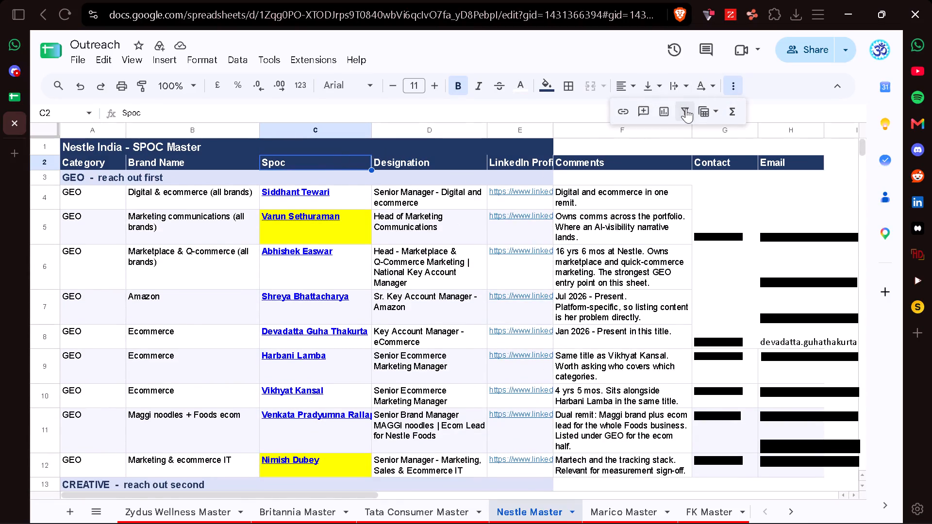
{"action": "left_click", "coordinate": [686, 108]}
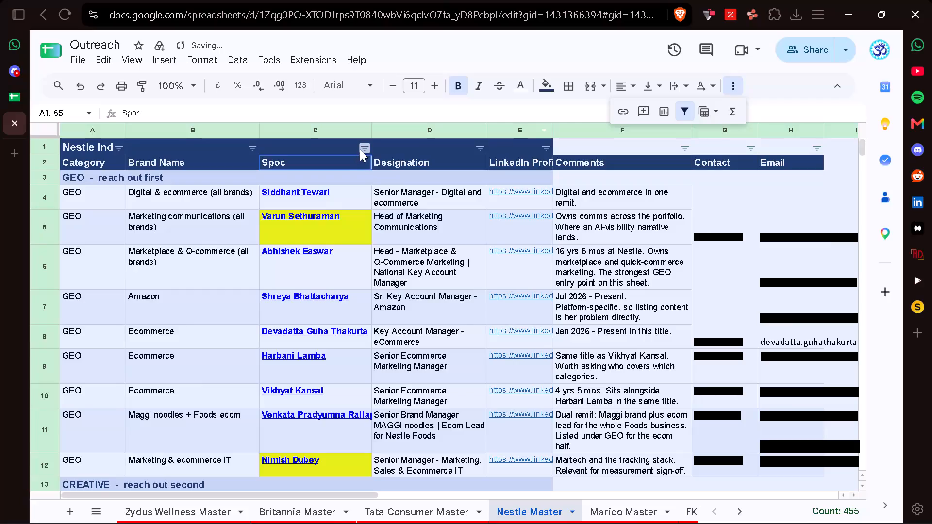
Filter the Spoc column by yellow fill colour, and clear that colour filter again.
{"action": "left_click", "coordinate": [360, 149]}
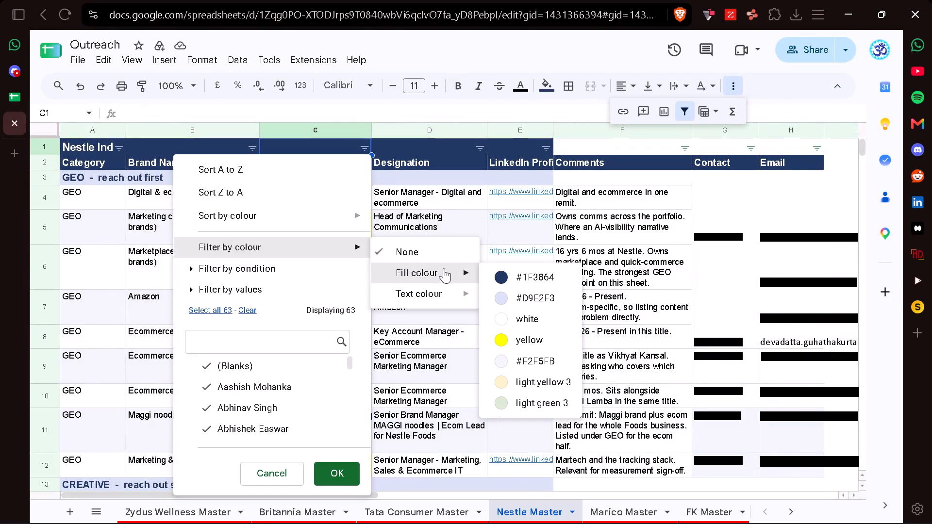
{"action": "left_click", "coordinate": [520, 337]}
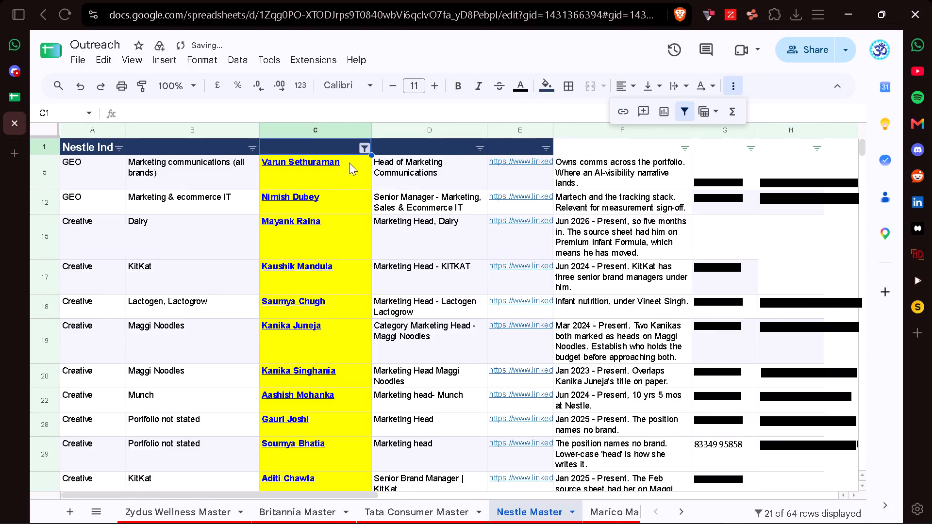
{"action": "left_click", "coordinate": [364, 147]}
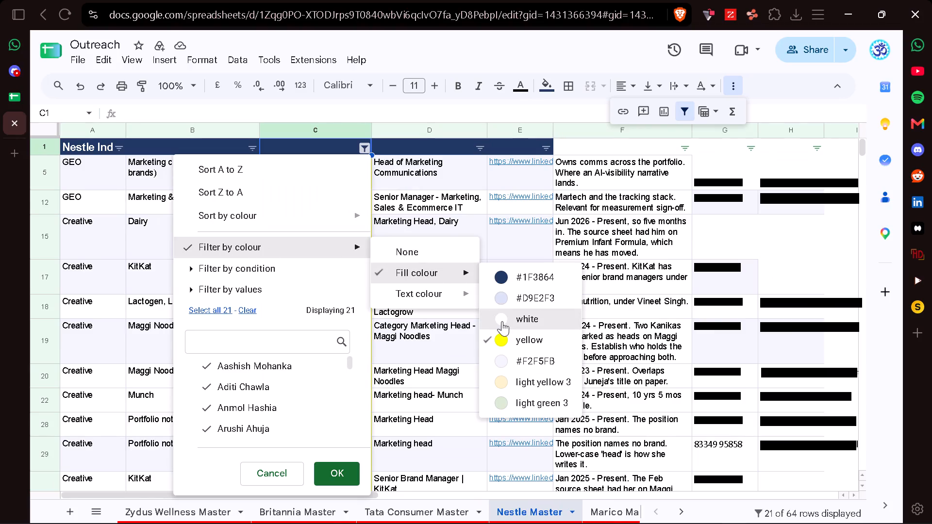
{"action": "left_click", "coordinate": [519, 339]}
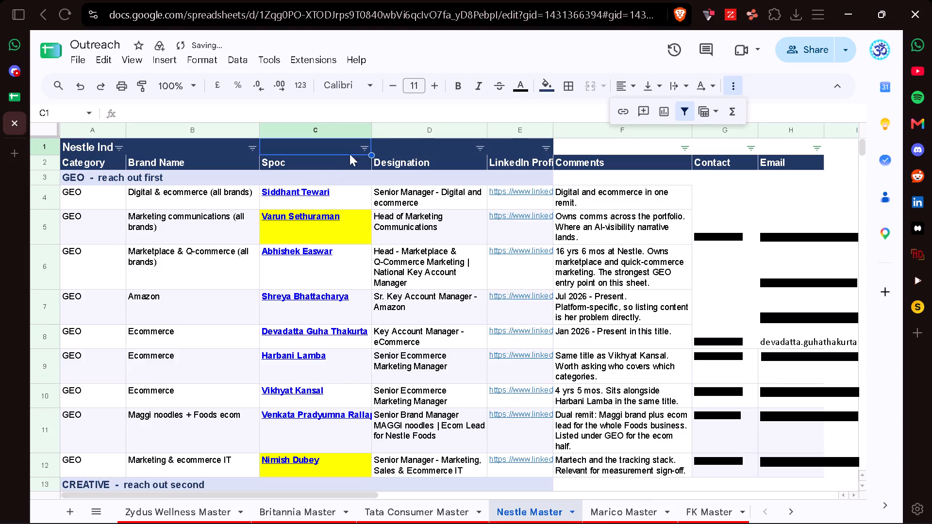
Filter the Spoc column by white fill colour.
{"action": "left_click", "coordinate": [361, 151]}
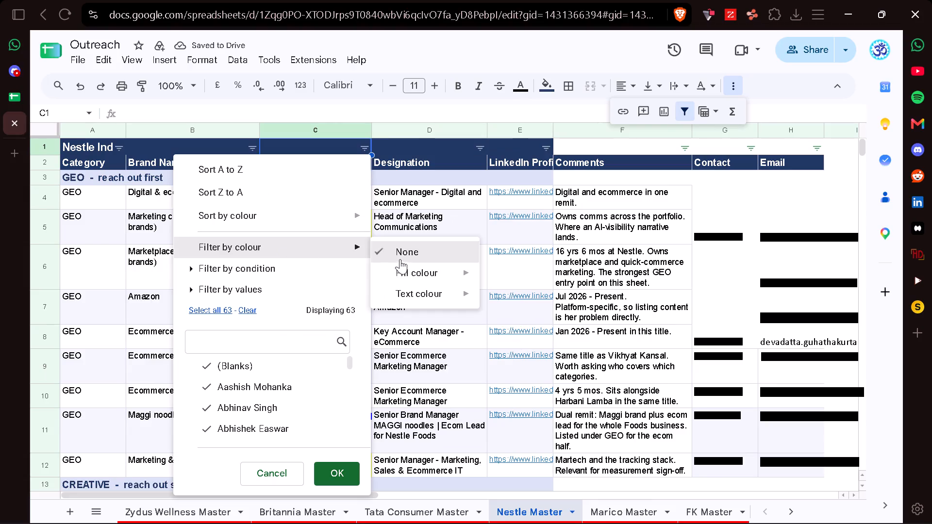
{"action": "left_click", "coordinate": [516, 326]}
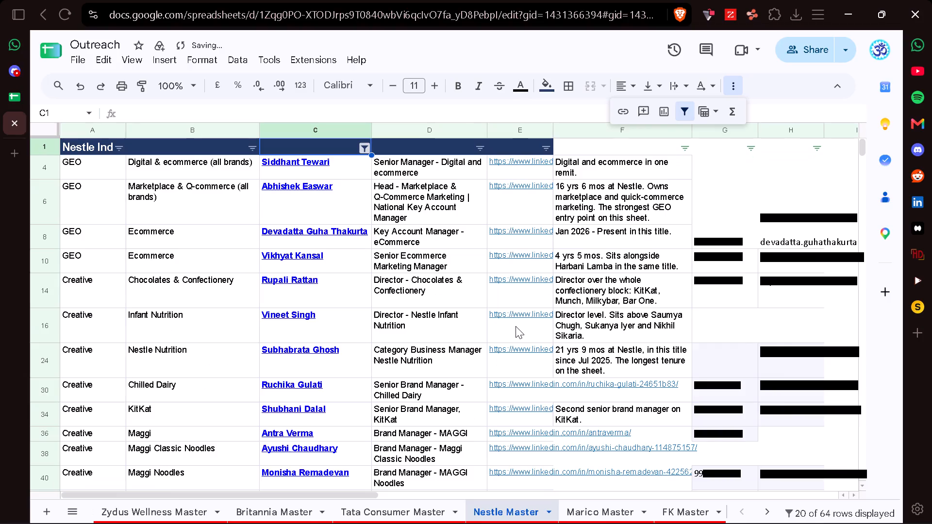
Examine the Contact and Email columns of the spocs in the white-filtered Nestle Master rows.
{"action": "scroll", "coordinate": [319, 350], "scroll_direction": "down", "scroll_amount": 4}
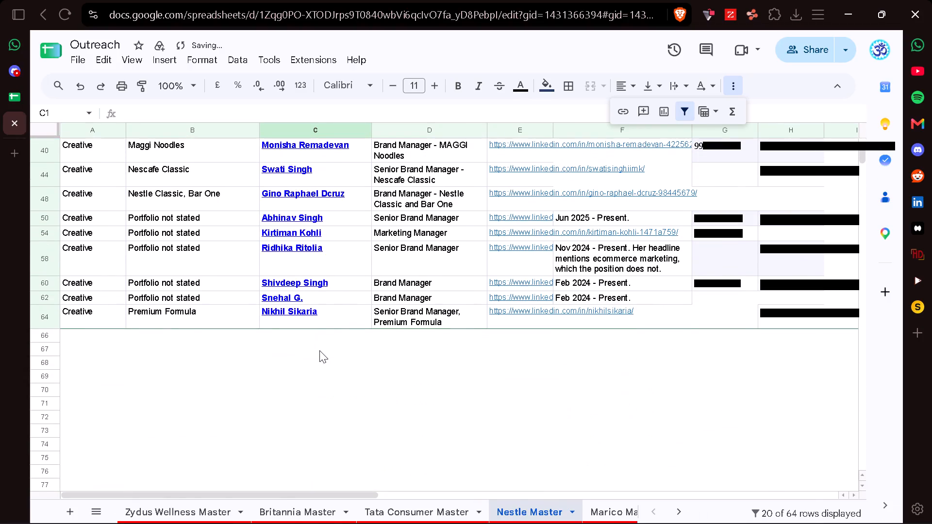
{"action": "scroll", "coordinate": [319, 350], "scroll_direction": "up", "scroll_amount": 4}
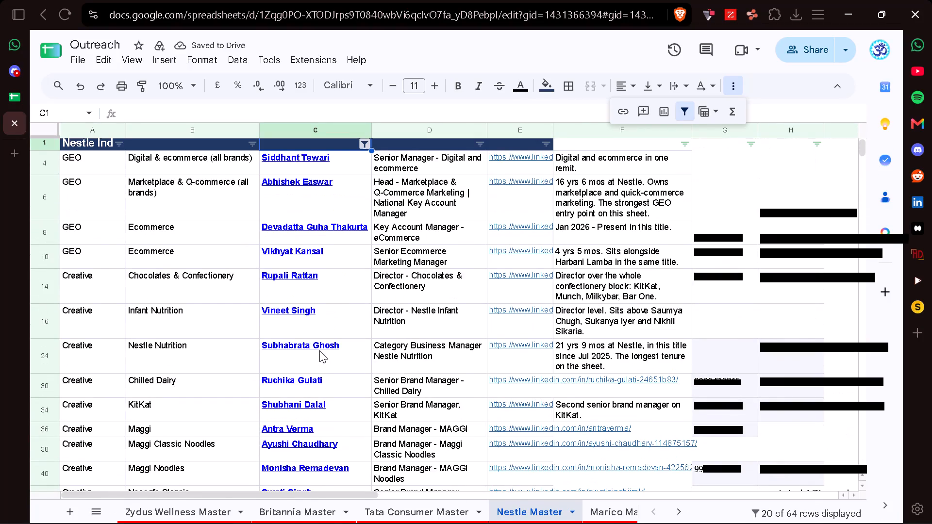
{"action": "scroll", "coordinate": [319, 350], "scroll_direction": "left", "scroll_amount": 2}
{"action": "scroll", "coordinate": [319, 350], "scroll_direction": "down", "scroll_amount": 2}
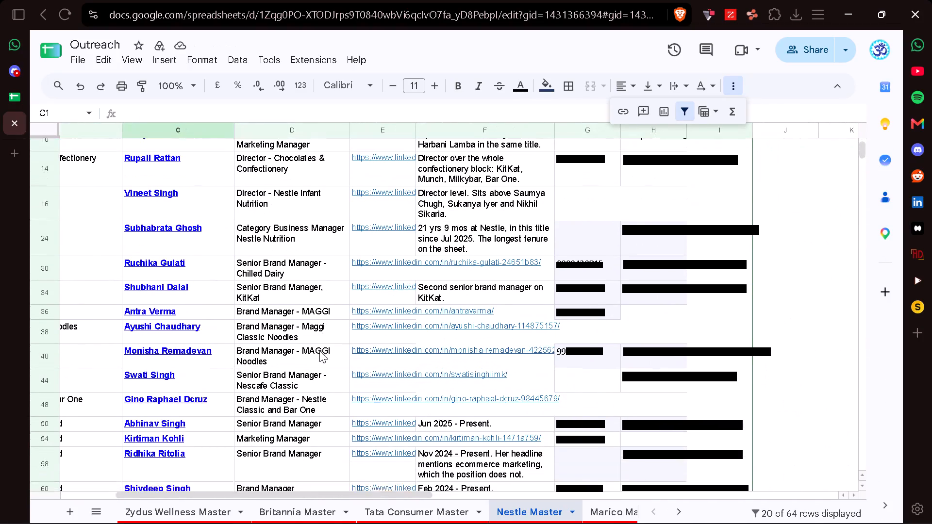
{"action": "scroll", "coordinate": [319, 350], "scroll_direction": "right", "scroll_amount": 1}
{"action": "scroll", "coordinate": [319, 350], "scroll_direction": "down", "scroll_amount": 1}
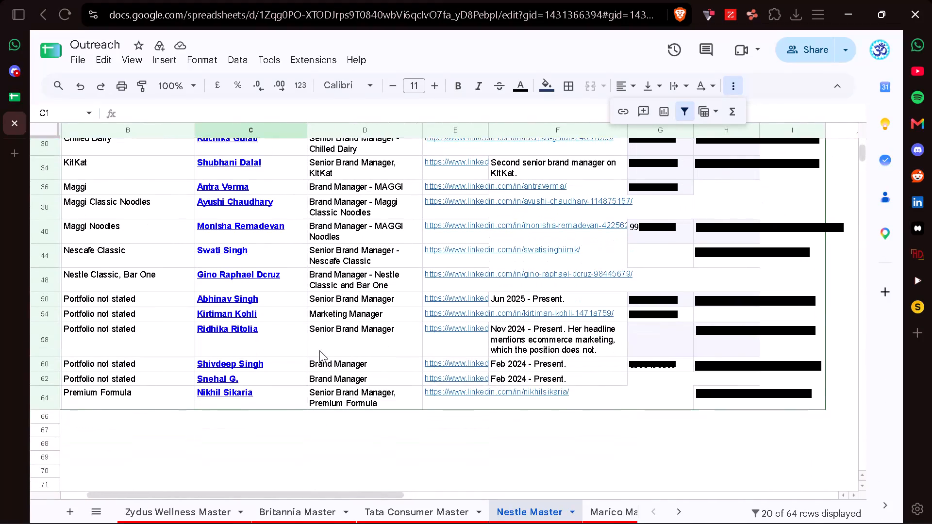
{"action": "scroll", "coordinate": [319, 350], "scroll_direction": "up", "scroll_amount": 5}
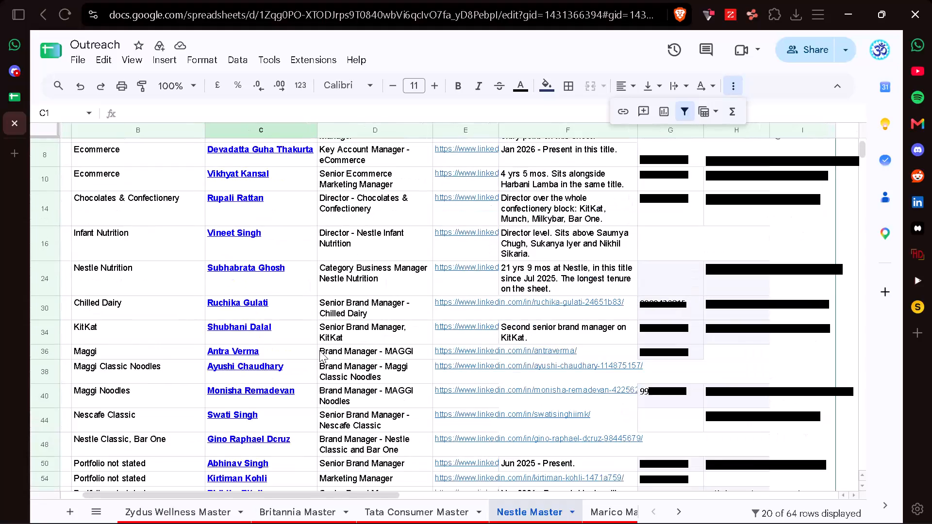